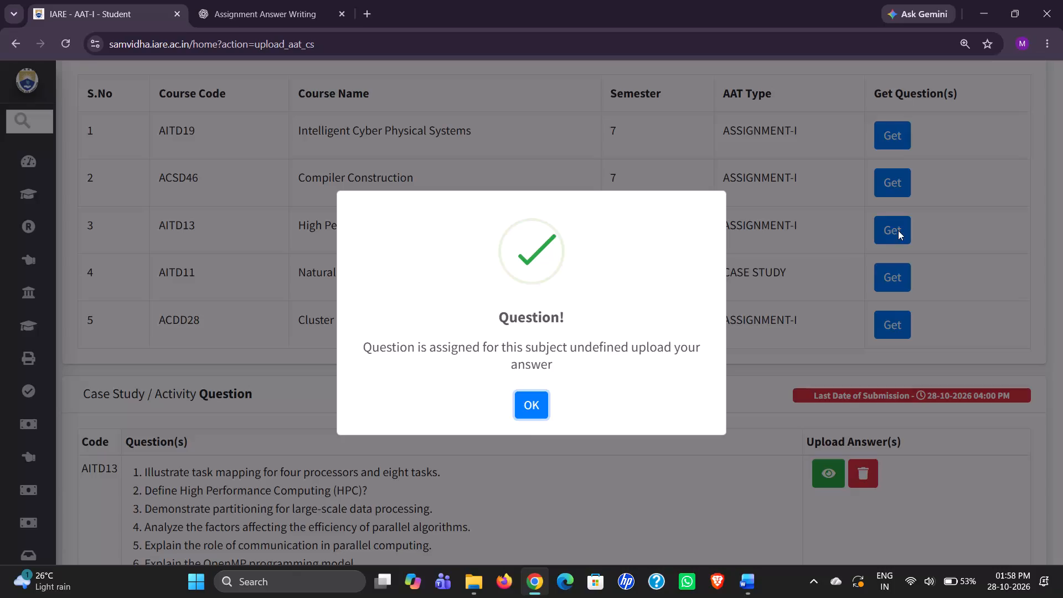
View the assigned AAT-I questions for Natural Language Processing and Cluster Computing, ending on Natural Language Processing.
left_click(526, 406)
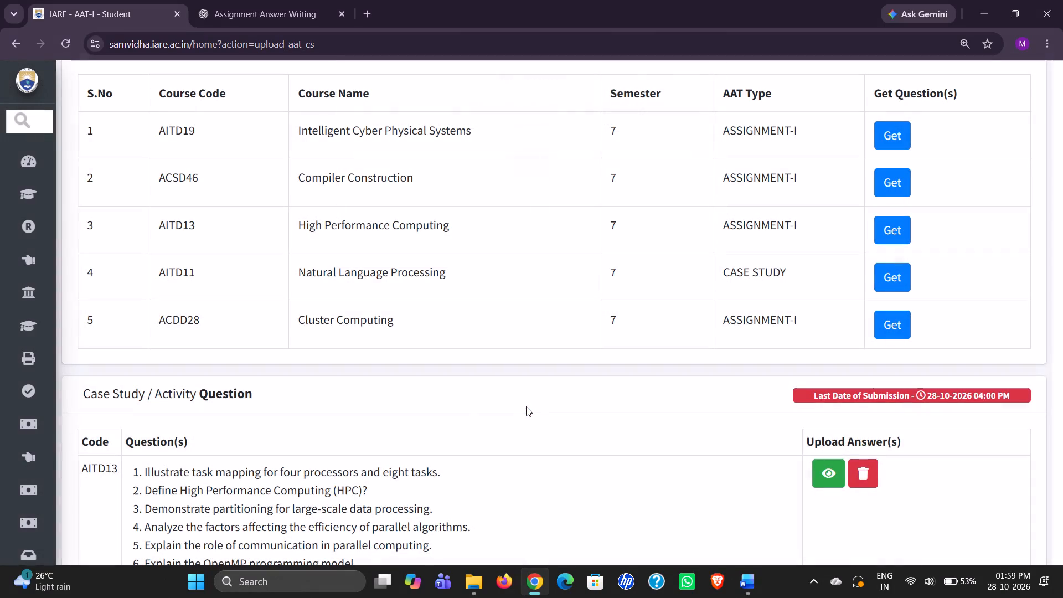
left_click(895, 281)
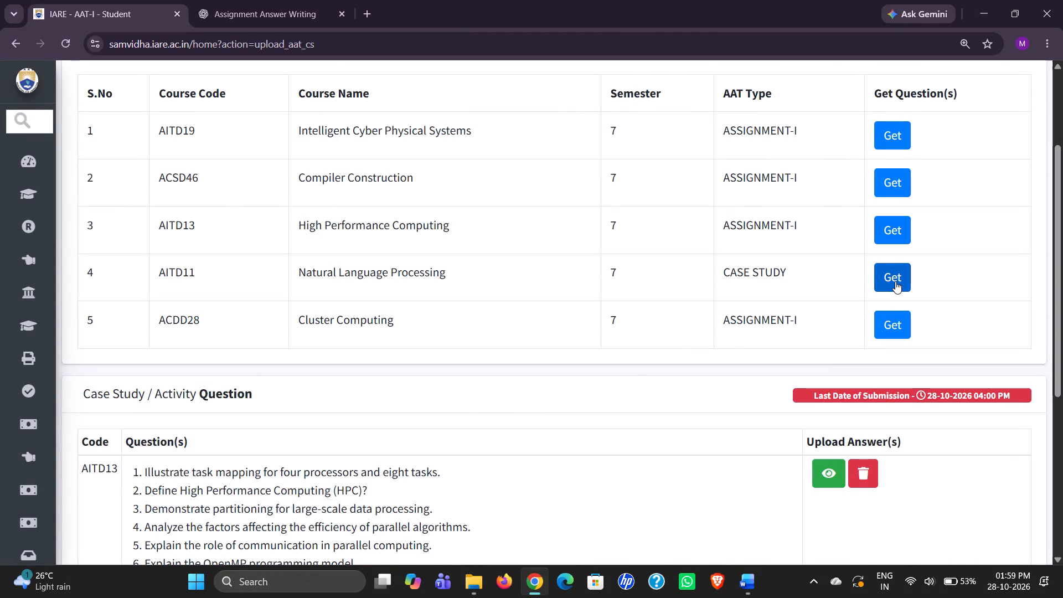
left_click(535, 409)
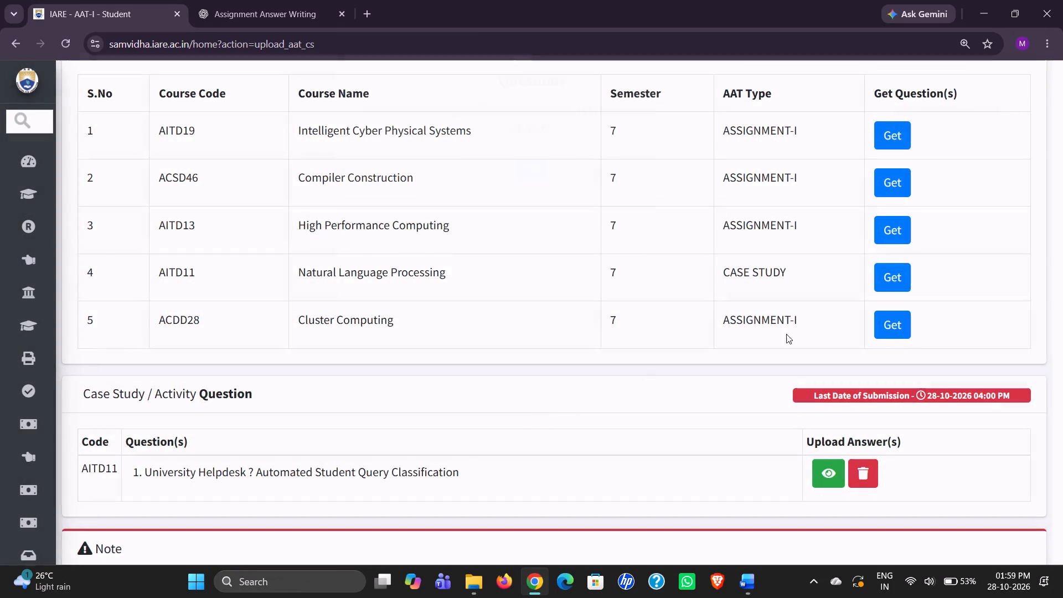
left_click(880, 321)
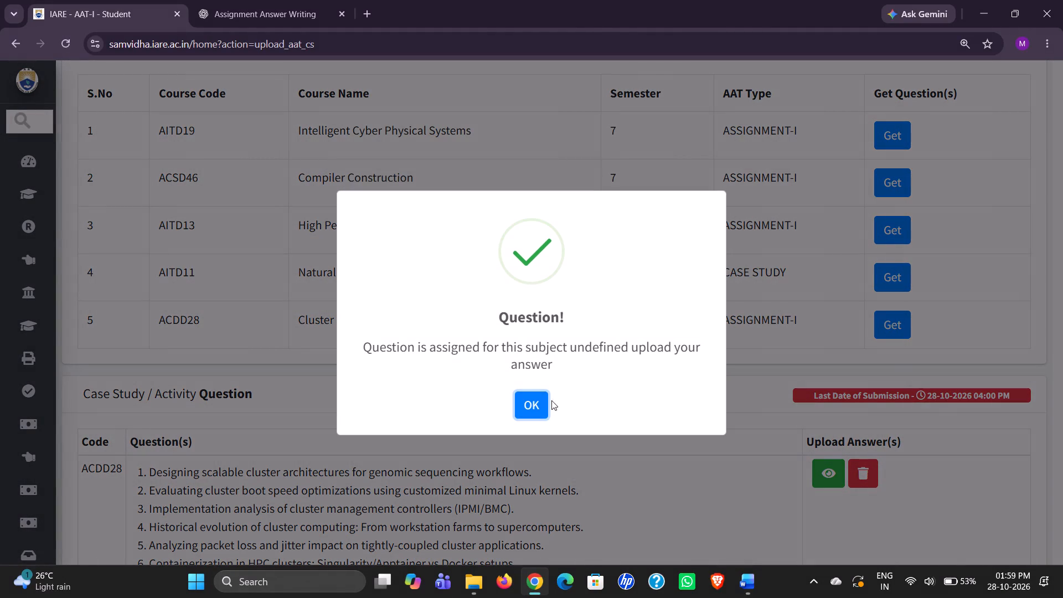
left_click(549, 401)
left_click(535, 404)
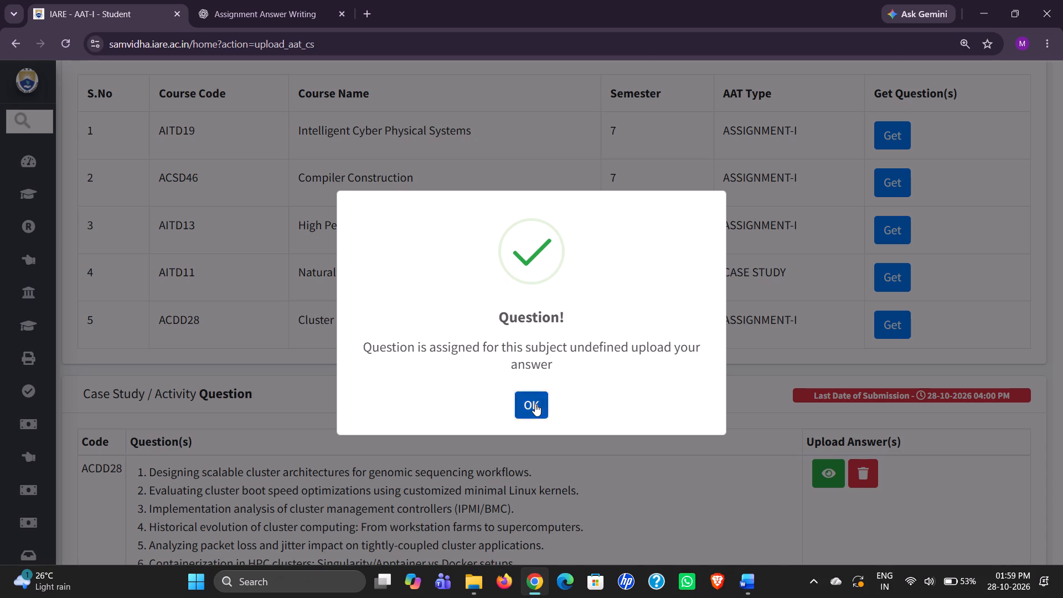
left_click(896, 324)
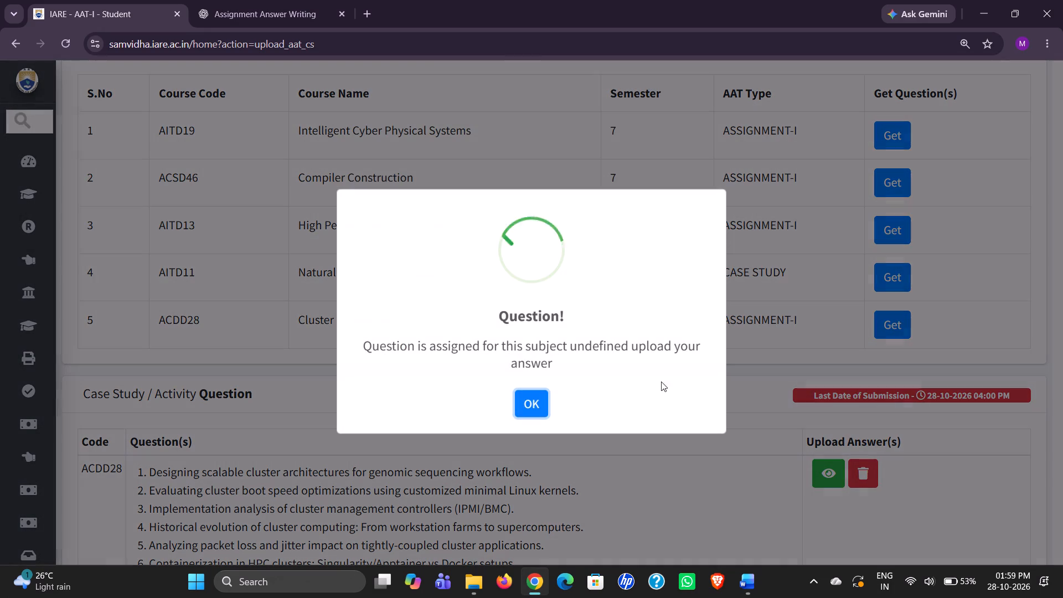
left_click(537, 397)
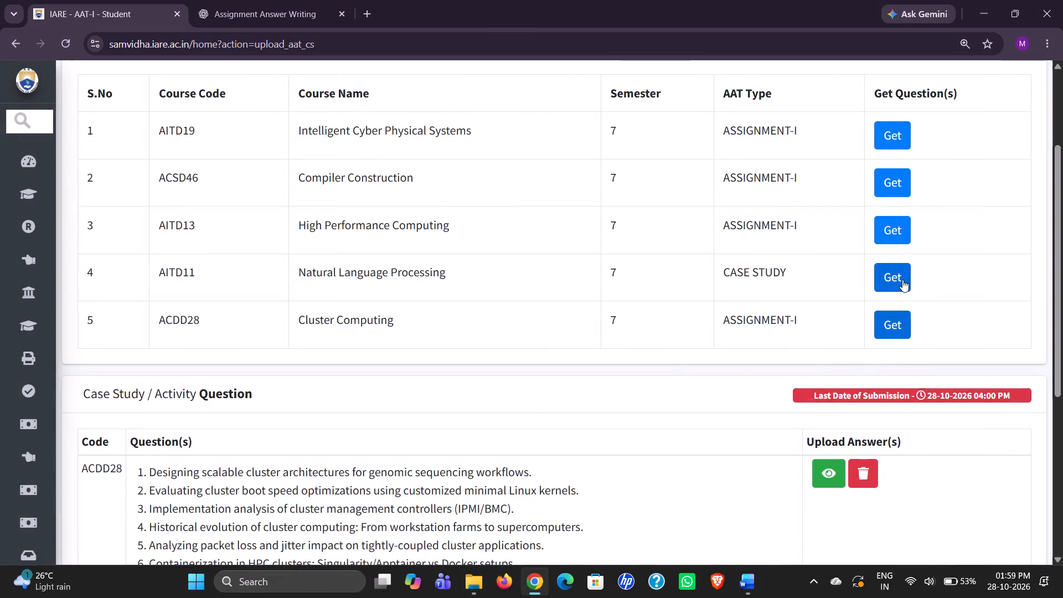
left_click(902, 279)
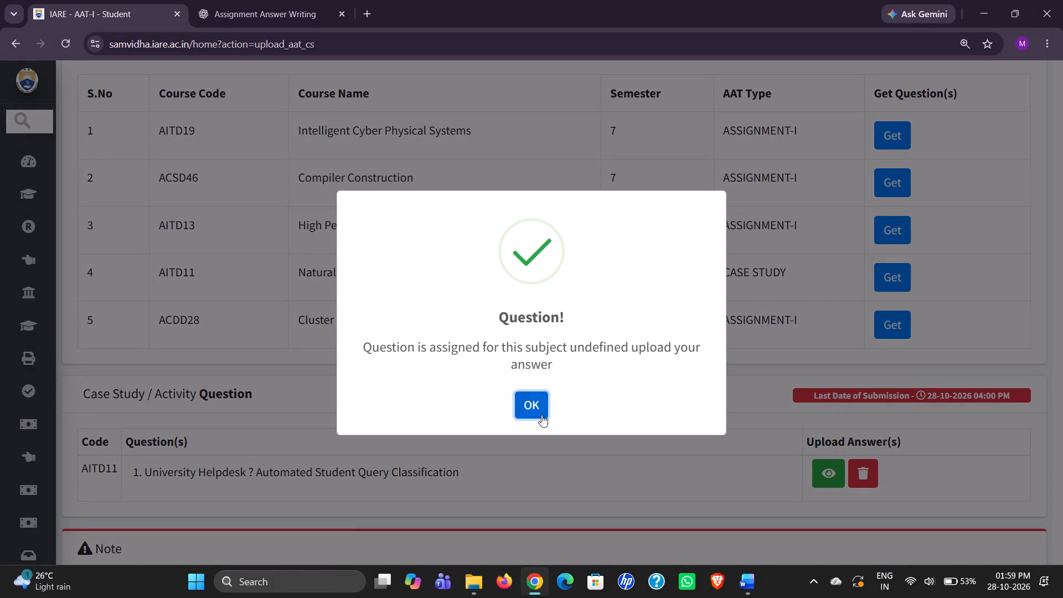
left_click(541, 415)
Open the AAT (Concept Video) upload page to view the assigned concept video questions.
scroll(311, 380, "up", 3)
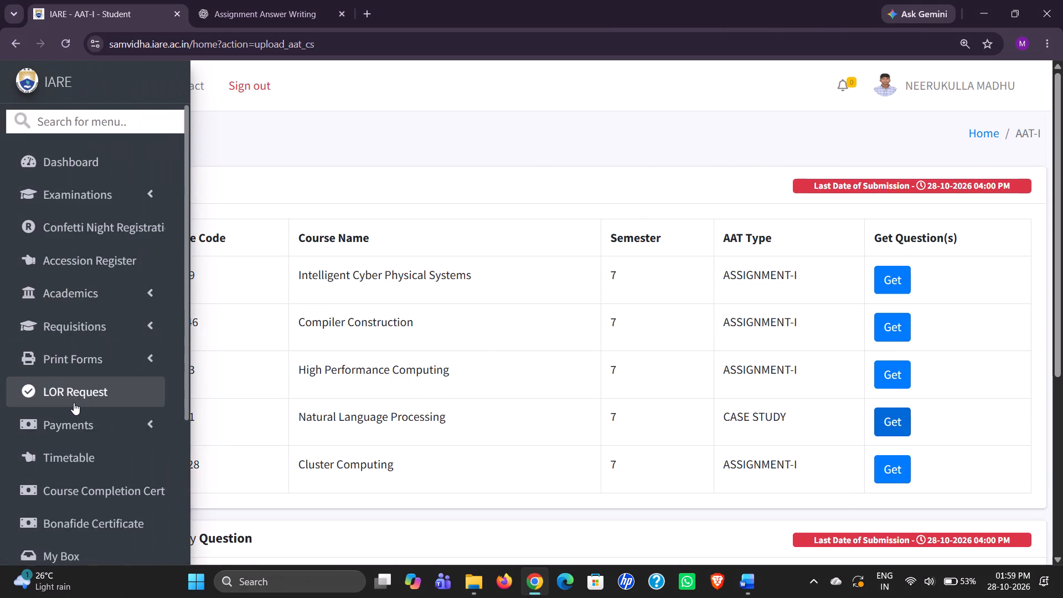
scroll(74, 403, "down", 4)
left_click(81, 475)
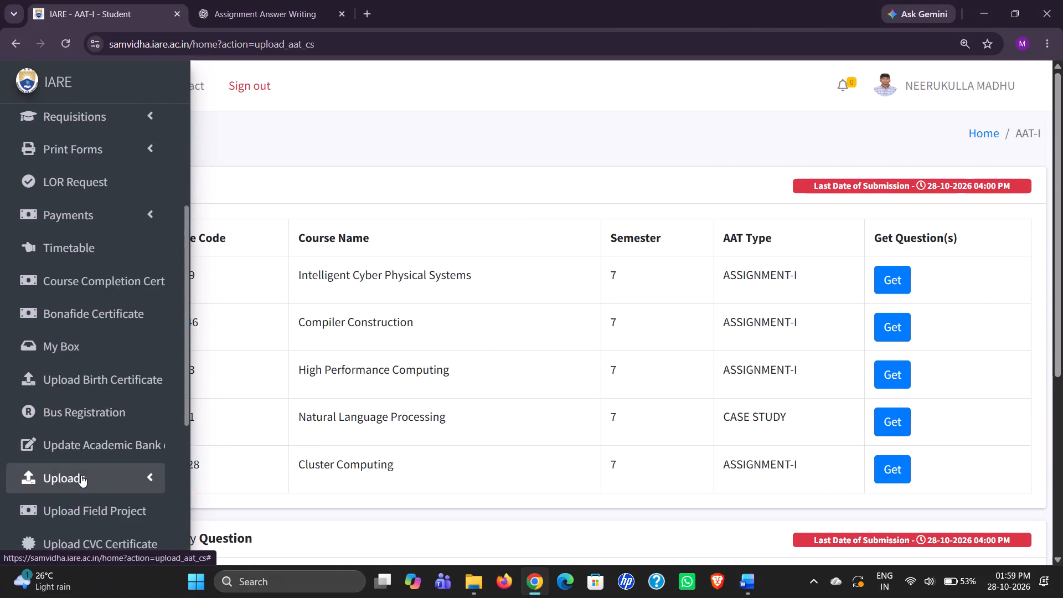
scroll(81, 475, "down", 3)
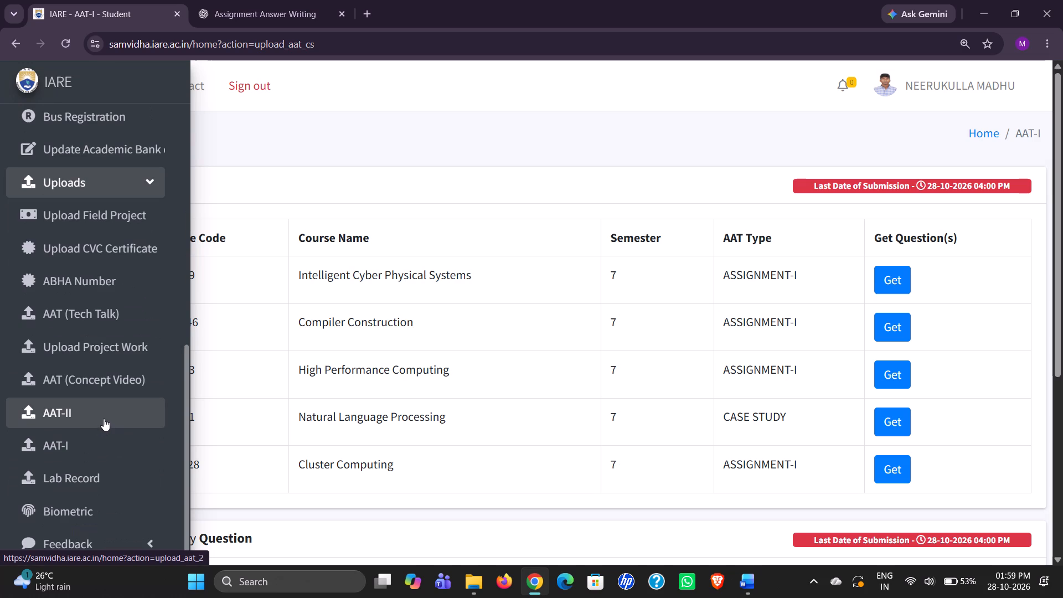
left_click(118, 384)
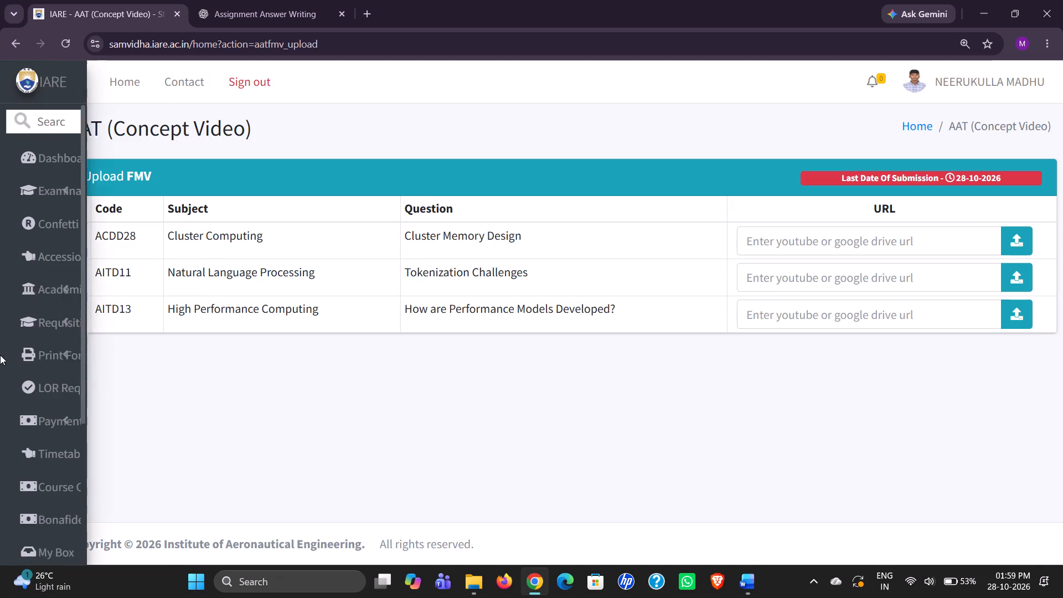
Open the AAT-II upload page and get the assigned question for Intelligent Cyber Physical Systems.
scroll(106, 413, "down", 3)
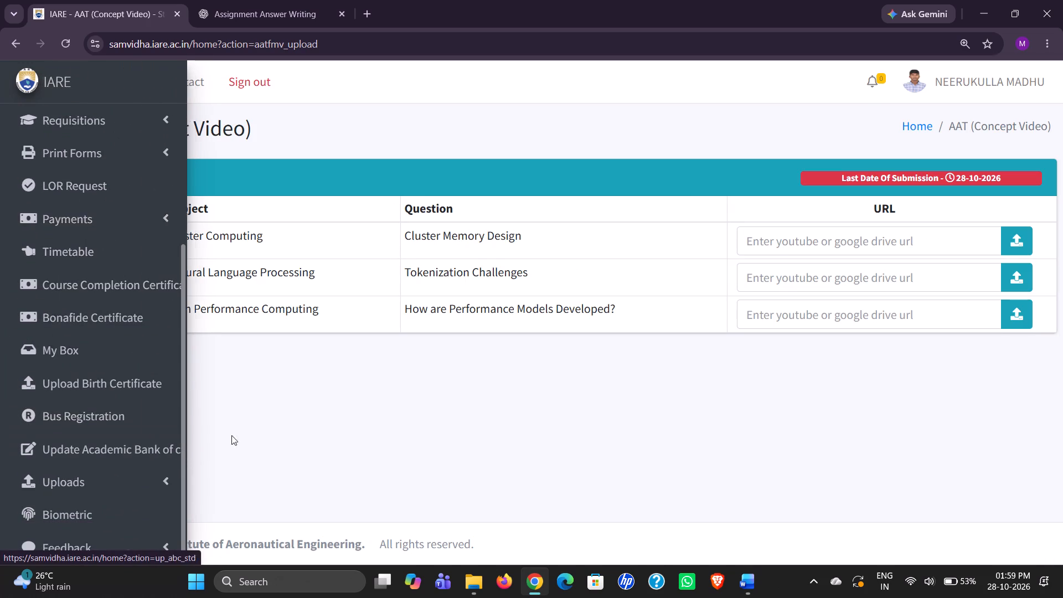
scroll(81, 466, "down", 3)
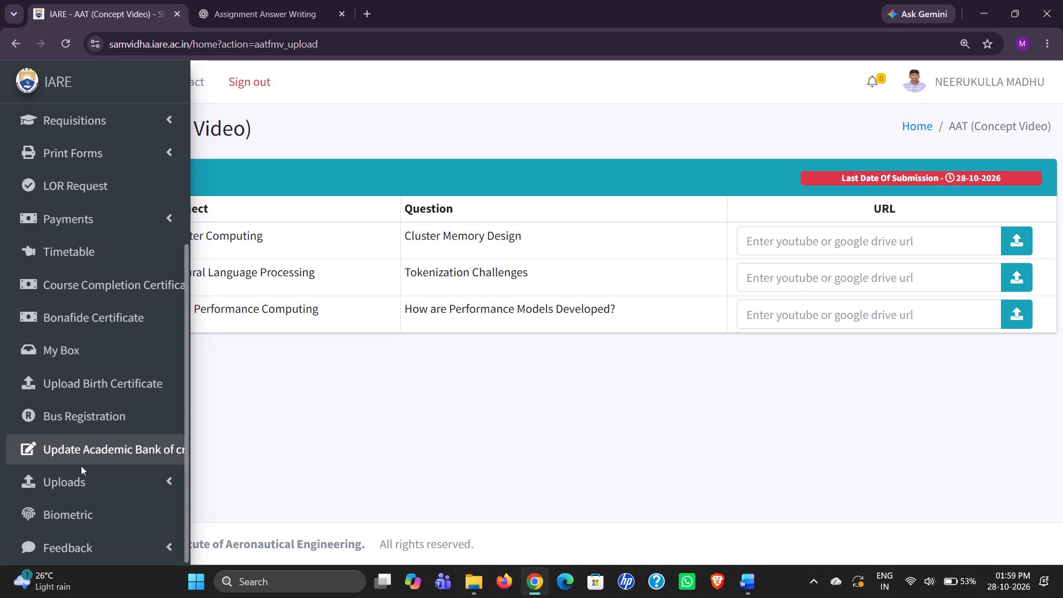
scroll(81, 466, "down", 1)
left_click(86, 483)
scroll(86, 483, "down", 4)
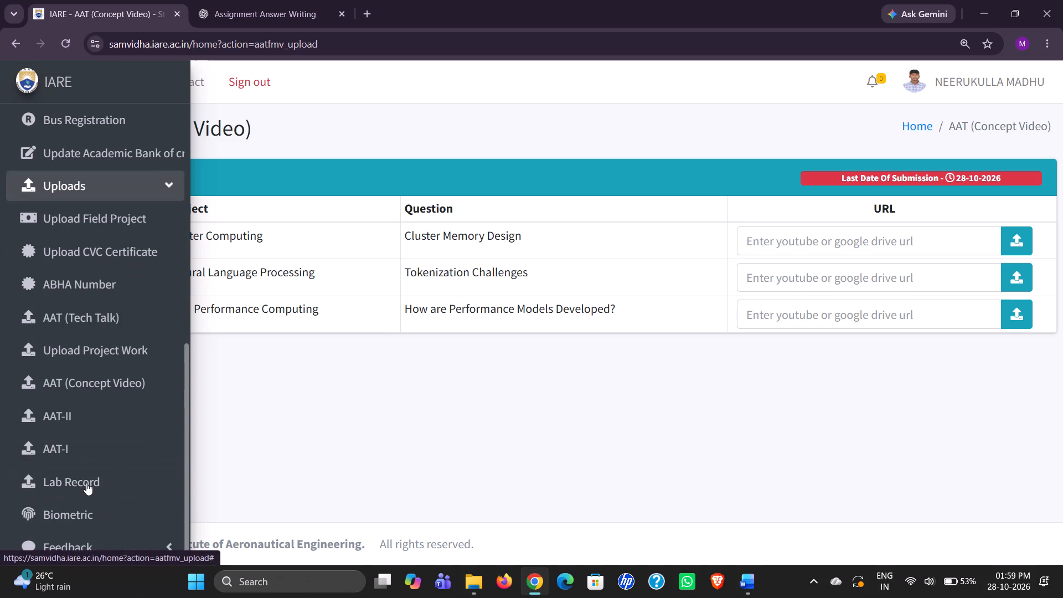
left_click(103, 415)
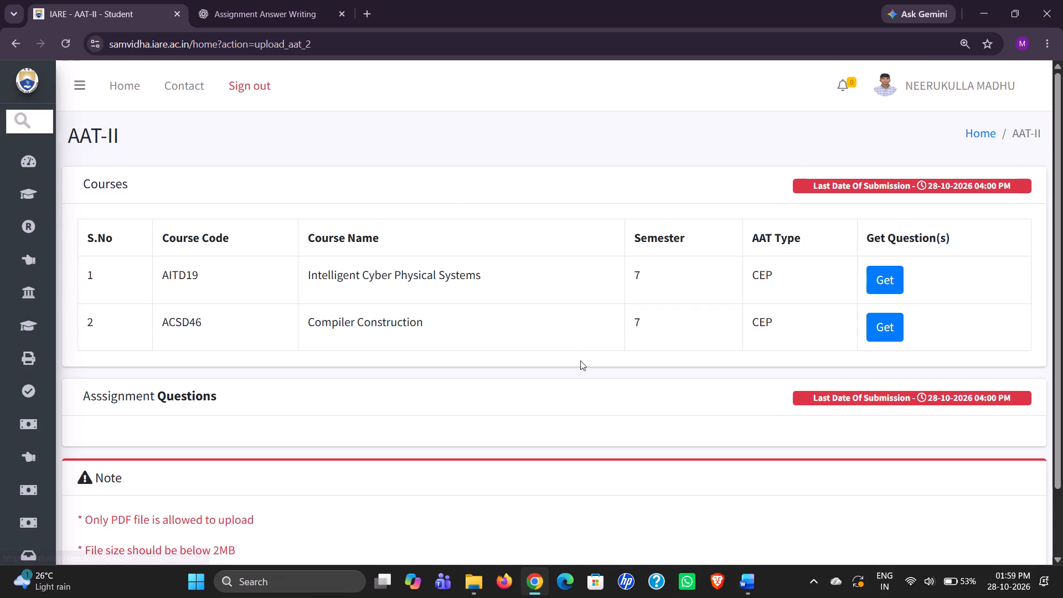
left_click(870, 276)
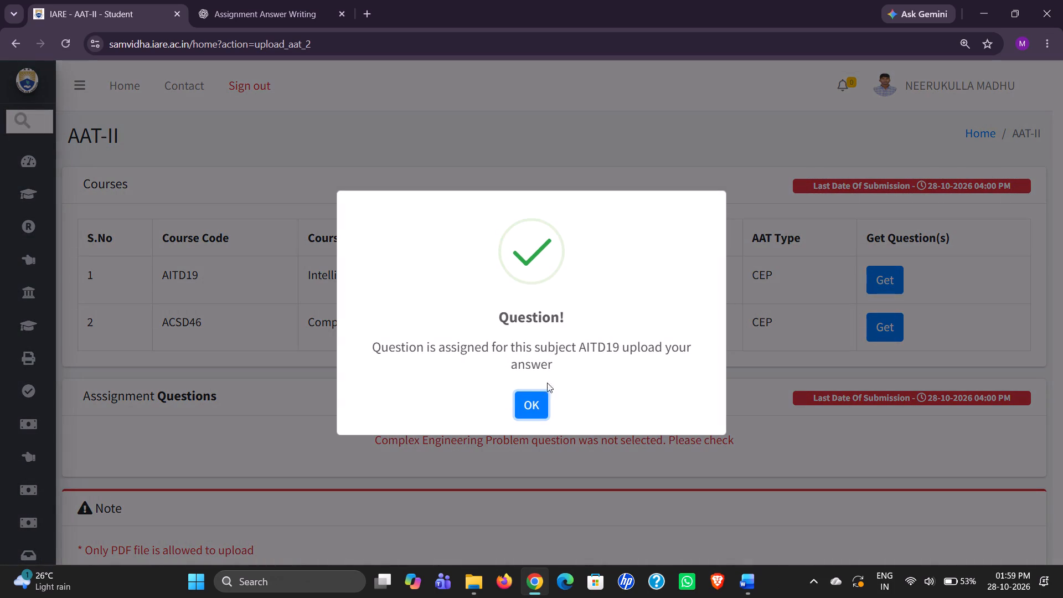
left_click(539, 395)
scroll(539, 395, "down", 3)
scroll(539, 395, "up", 1)
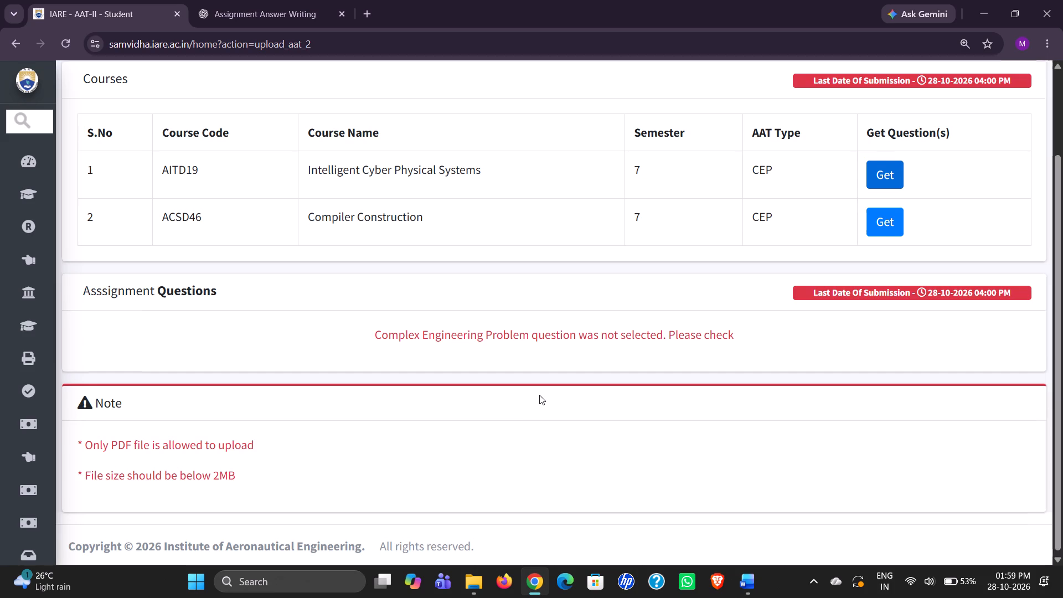
scroll(539, 395, "up", 1)
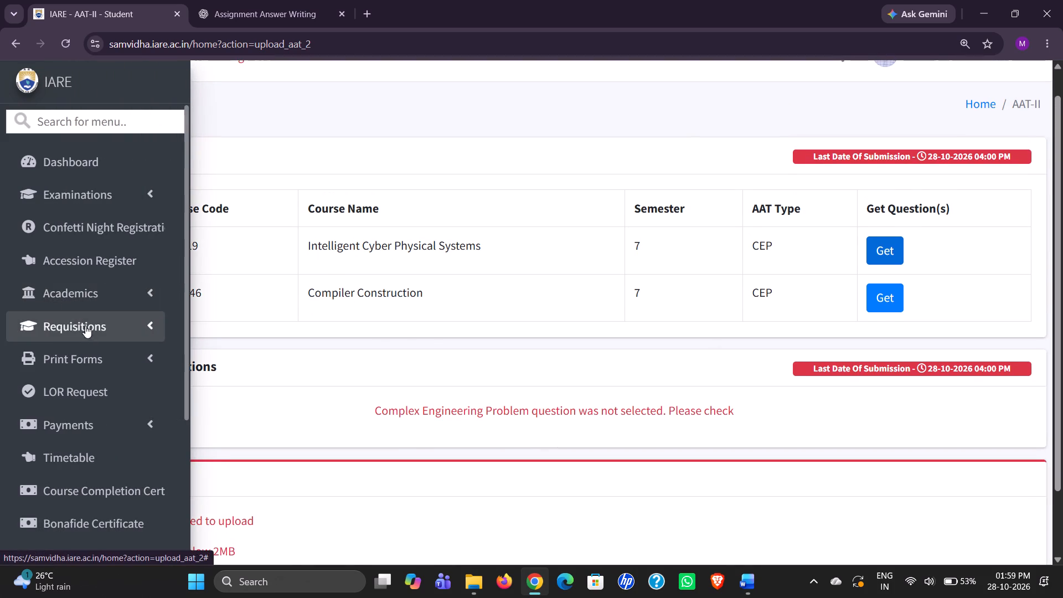
On the AAT Question Selection page, view the question lists for Compiler Construction, Intelligent Cyber Physical Systems and Cluster Computing in turn.
left_click(118, 290)
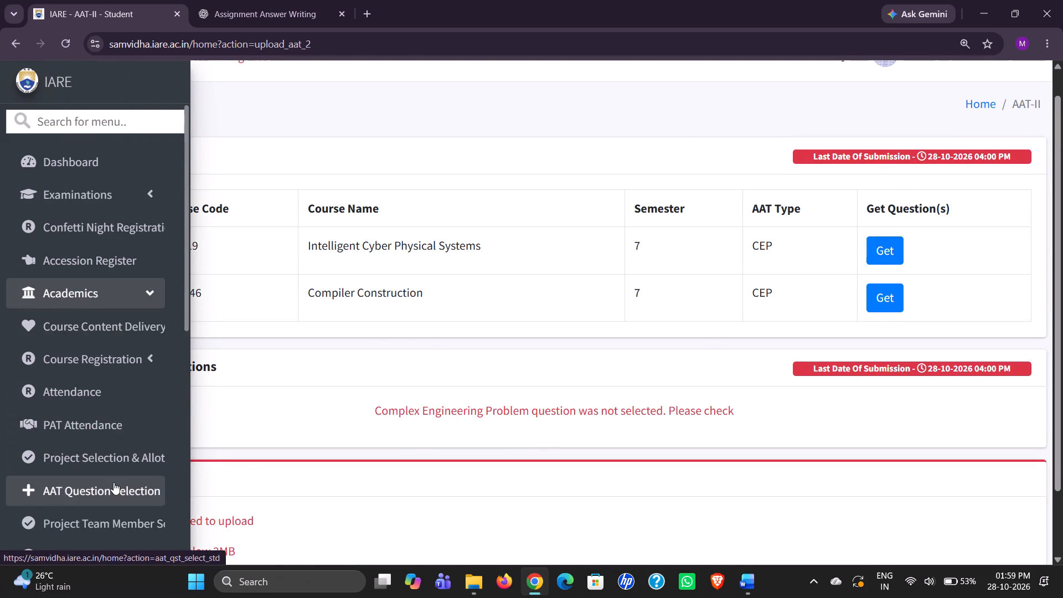
left_click(113, 482)
left_click(187, 236)
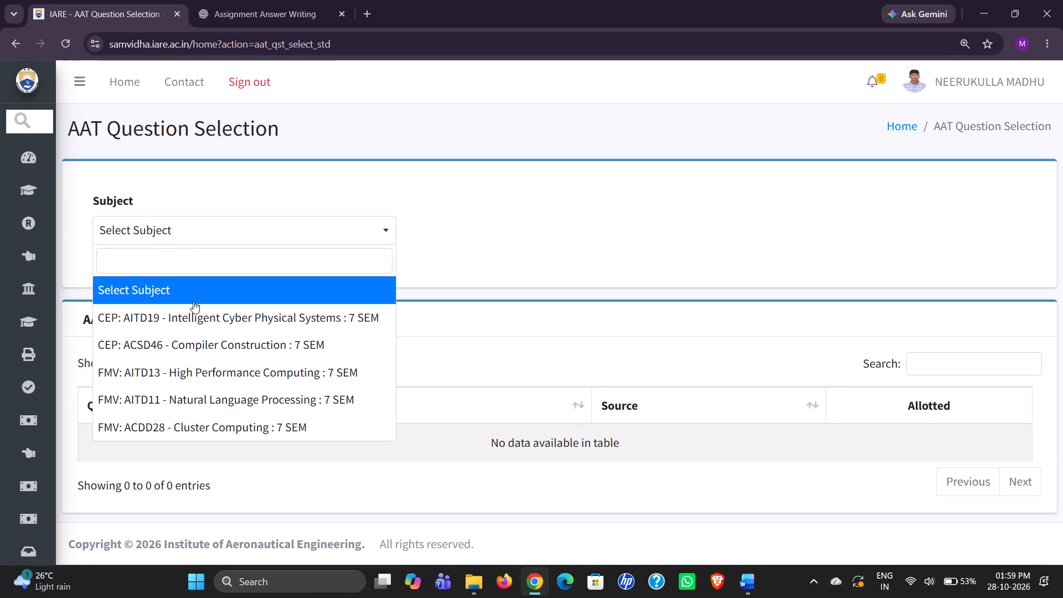
left_click(197, 339)
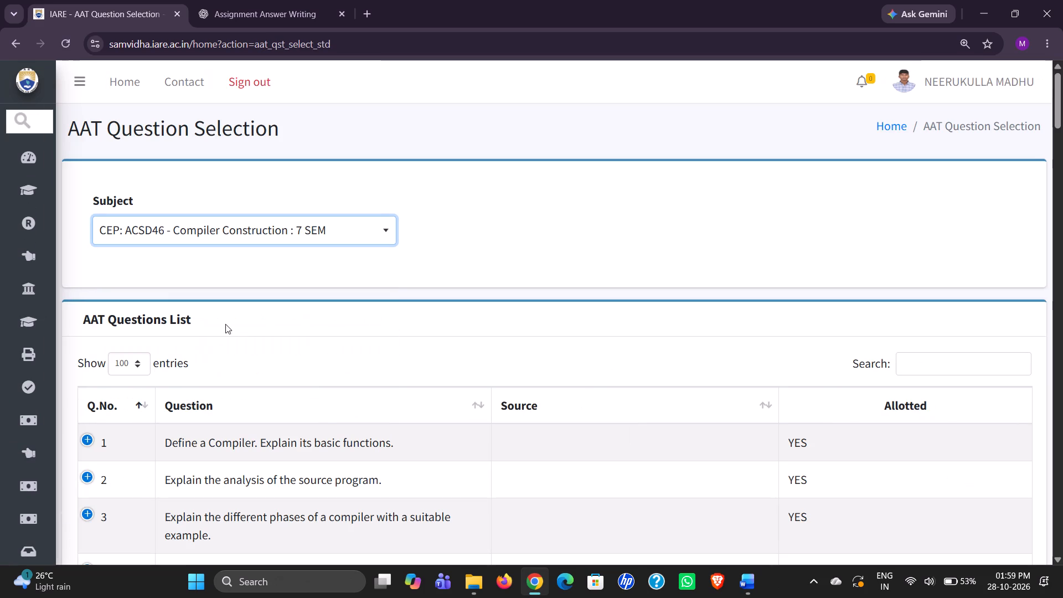
left_click(306, 233)
left_click(301, 314)
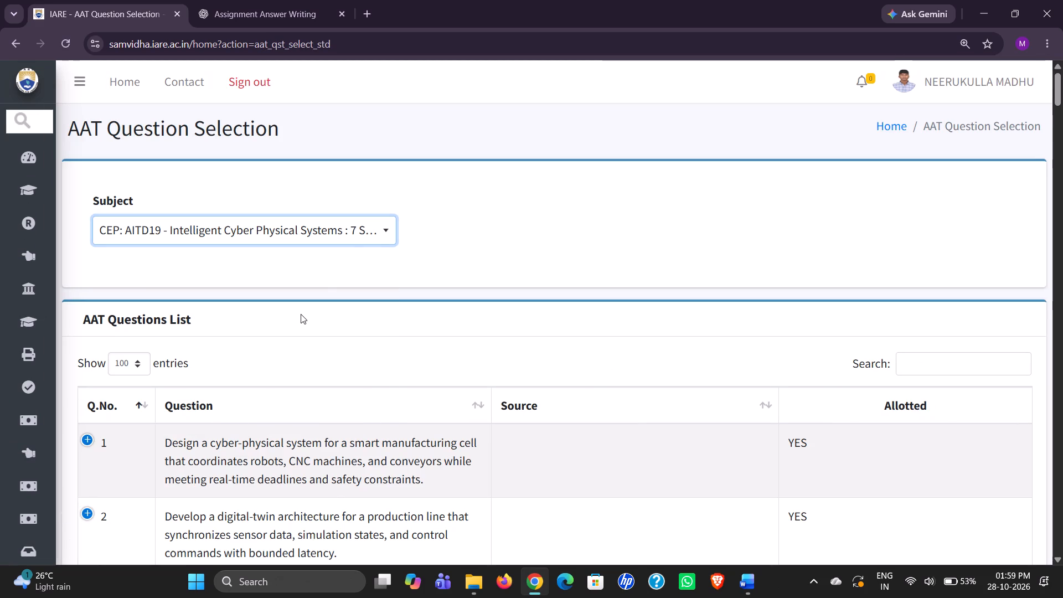
left_click(350, 231)
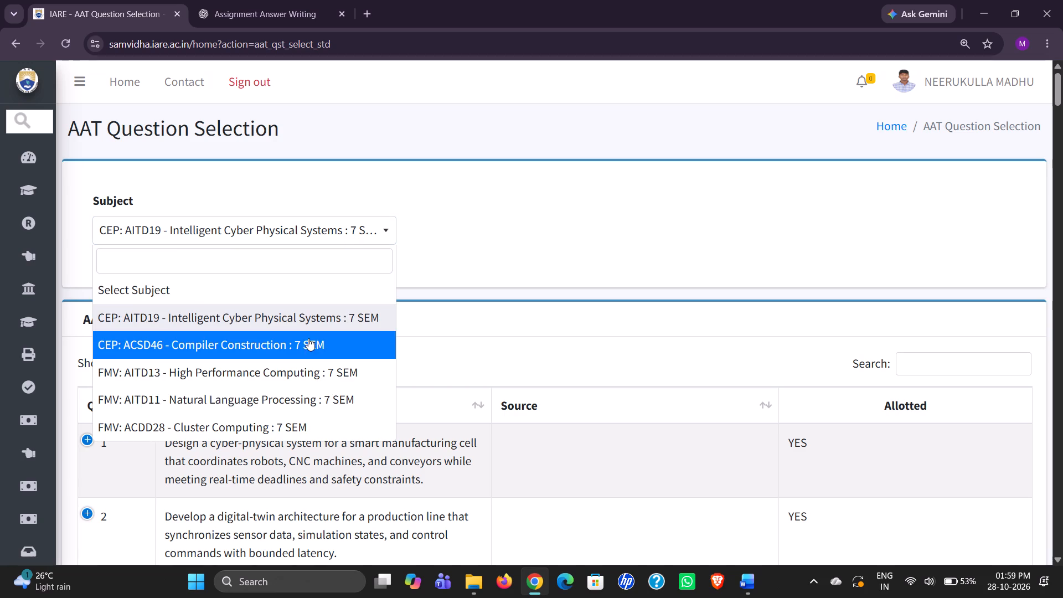
left_click(307, 422)
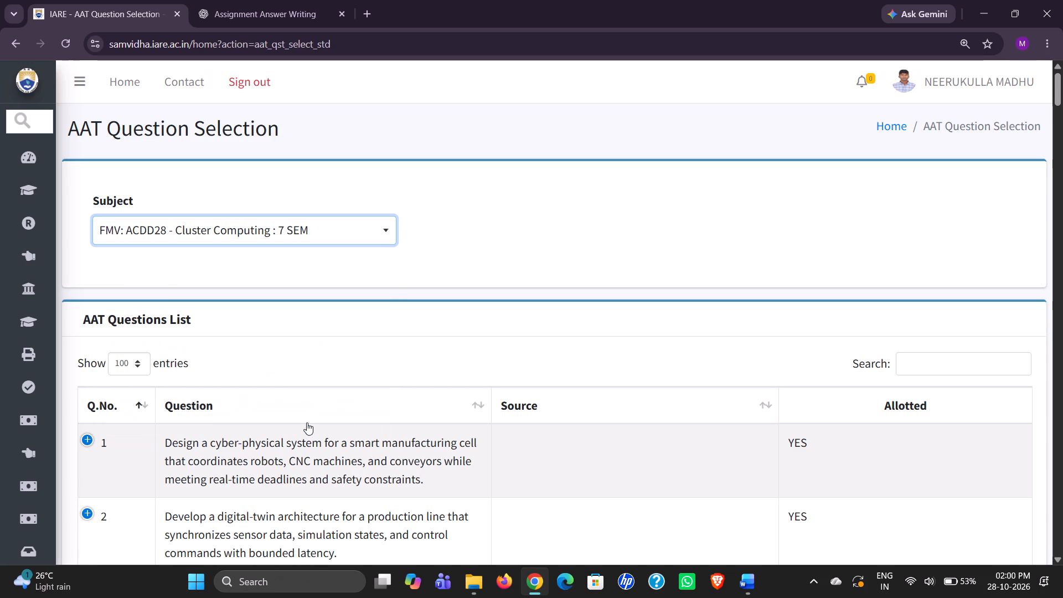
scroll(429, 437, "down", 1)
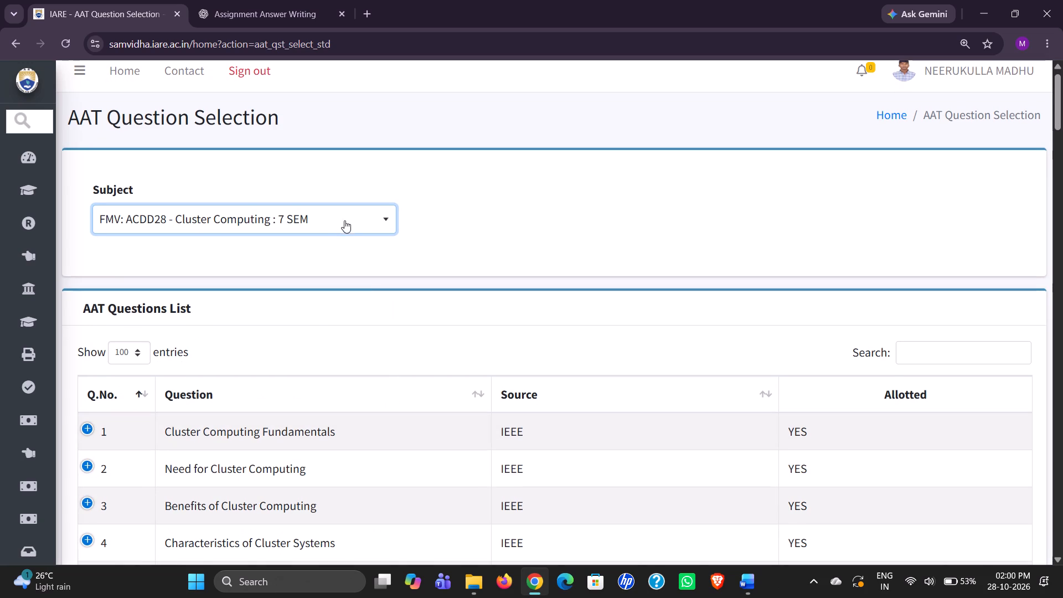
Return to the AAT (Concept Video) upload page to check the assigned question for each subject.
scroll(100, 403, "down", 4)
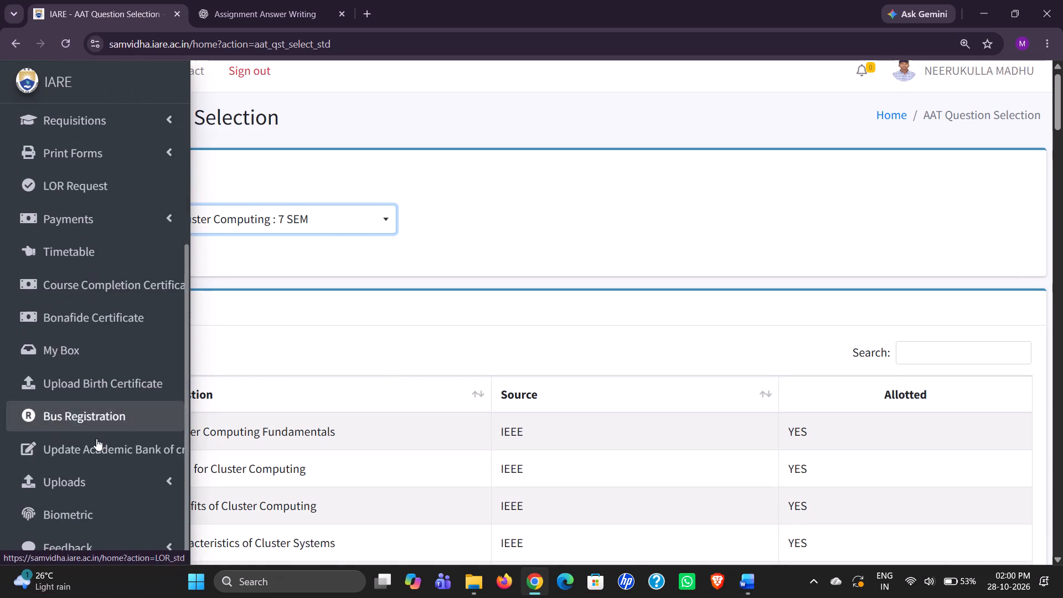
left_click(97, 478)
scroll(97, 478, "down", 4)
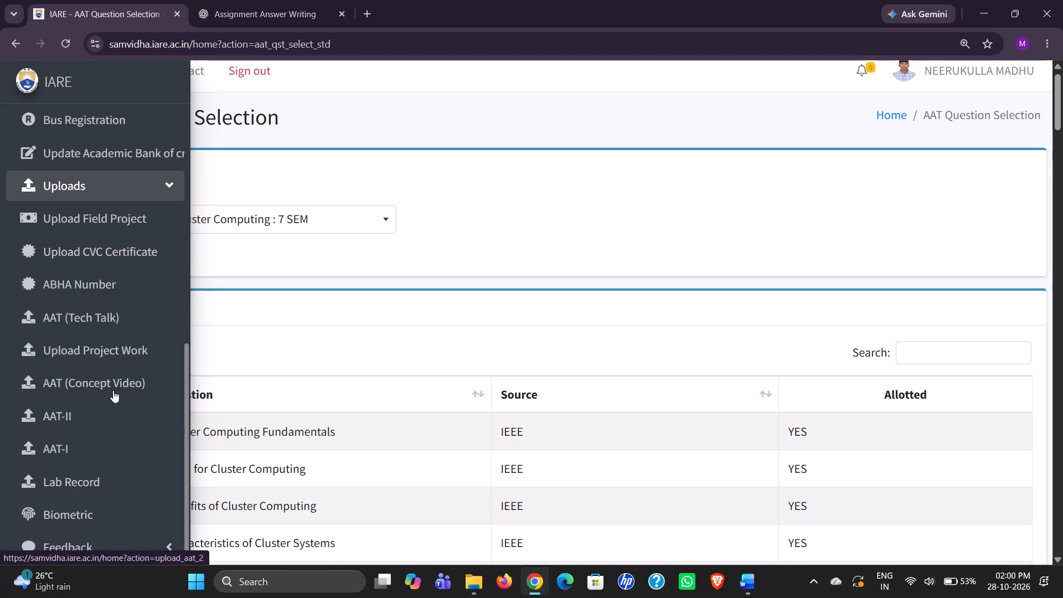
left_click(116, 376)
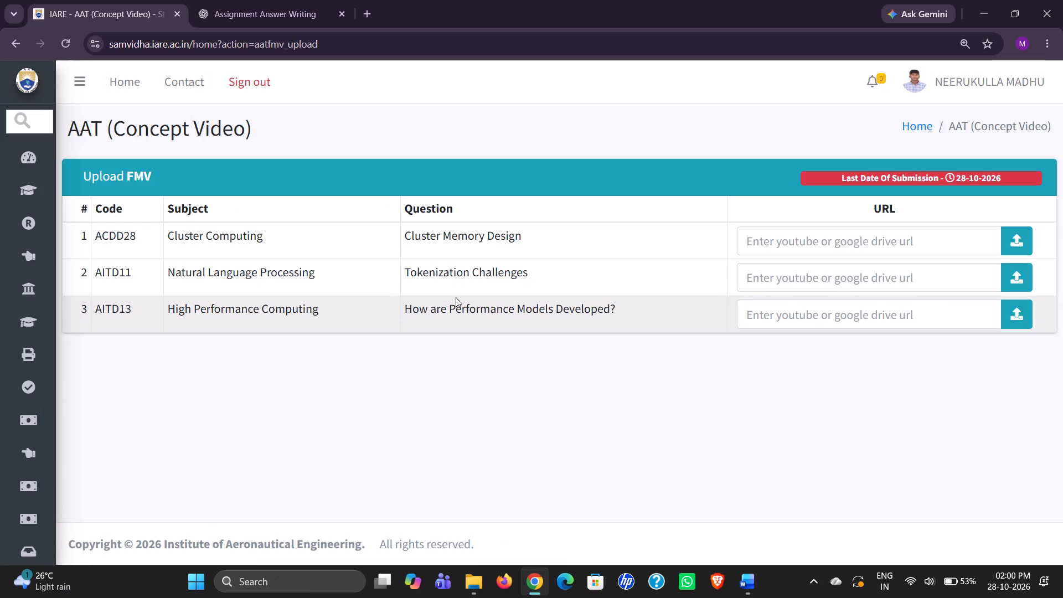
Reopen AAT Question Selection and choose the subject CEP: AITD19 - Intelligent Cyber Physical Systems to list its questions.
scroll(126, 463, "down", 2)
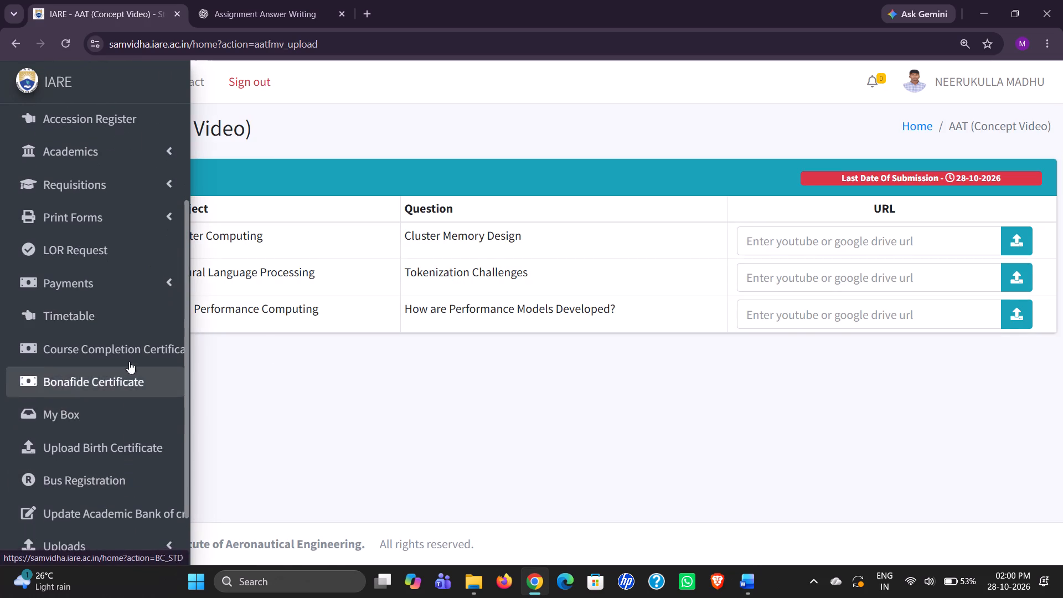
scroll(130, 348, "up", 4)
left_click(141, 190)
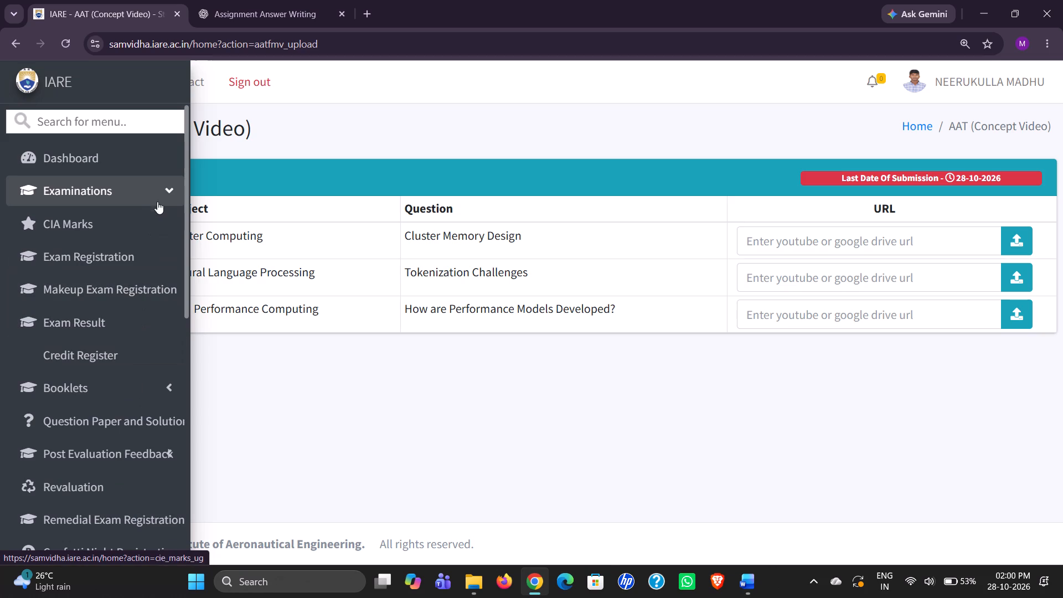
left_click(159, 192)
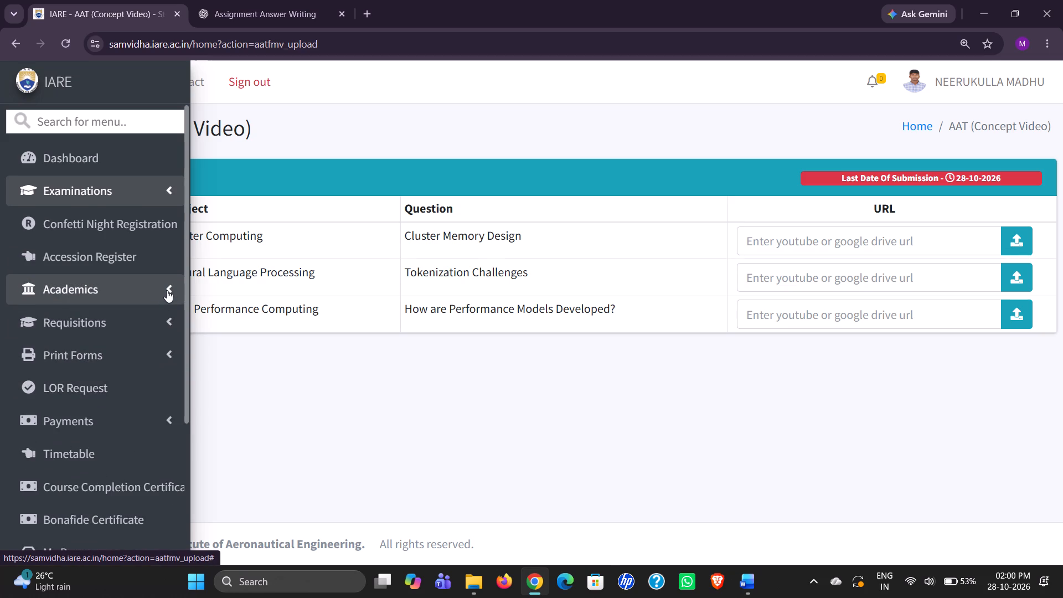
left_click(167, 290)
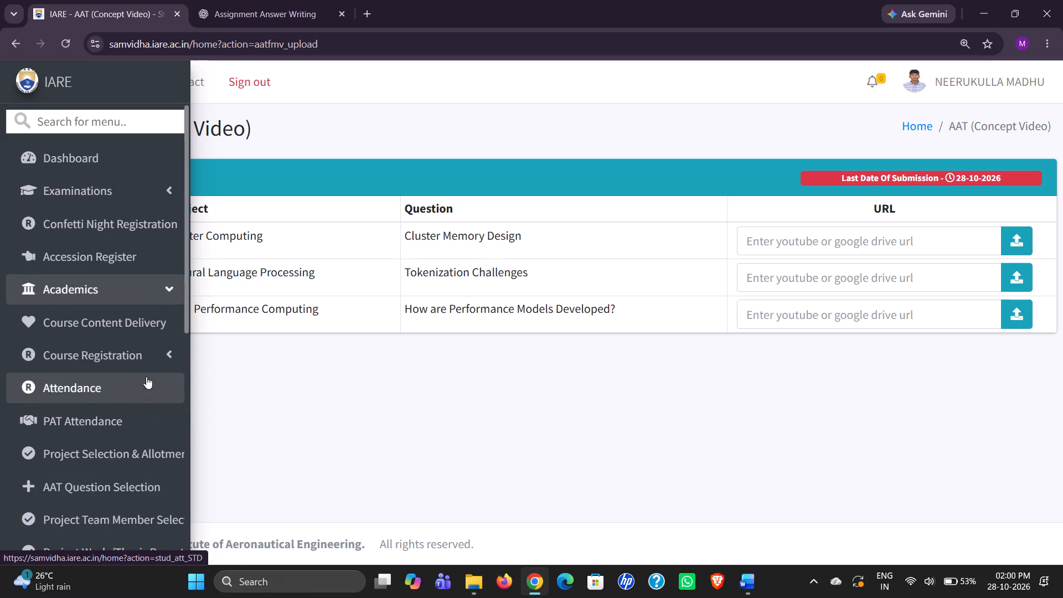
left_click(147, 481)
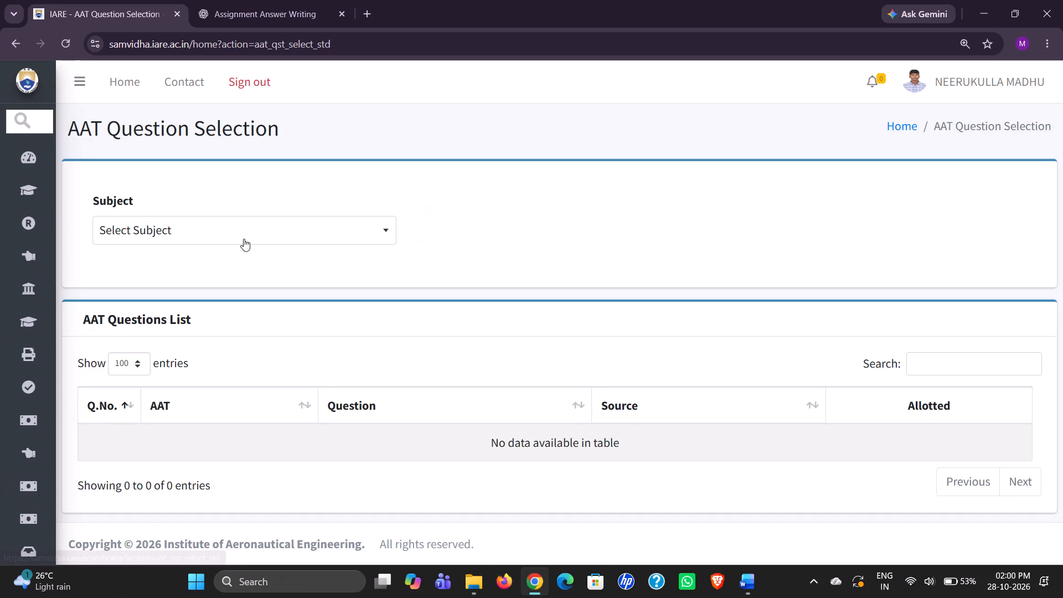
left_click(260, 216)
left_click(262, 316)
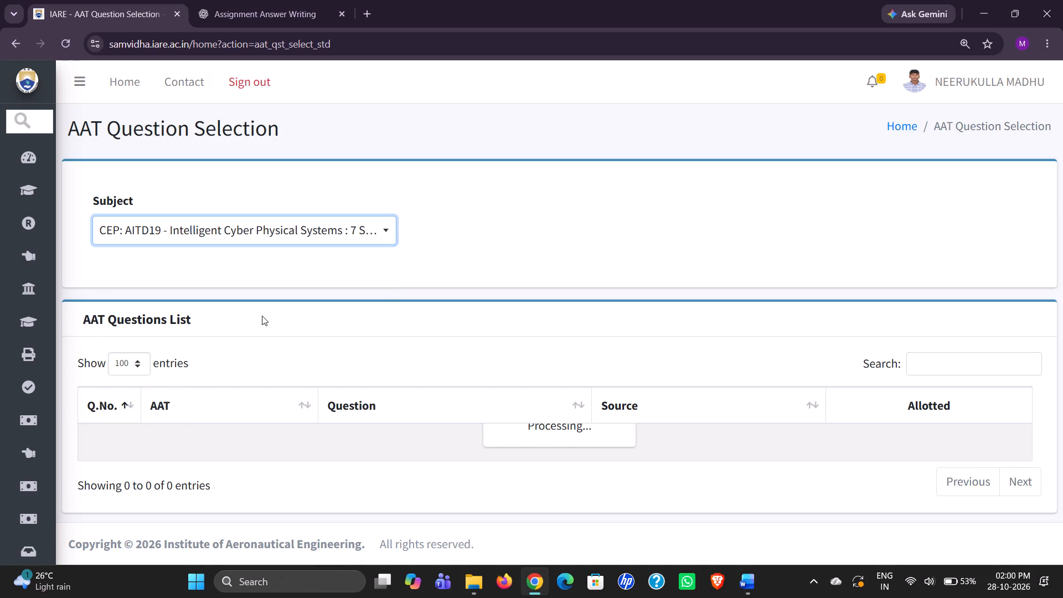
From the Intelligent Cyber Physical Systems list, assign yourself question 29, on a cyber-physical braking system with redundant sensing and fault containment.
scroll(563, 354, "down", 4)
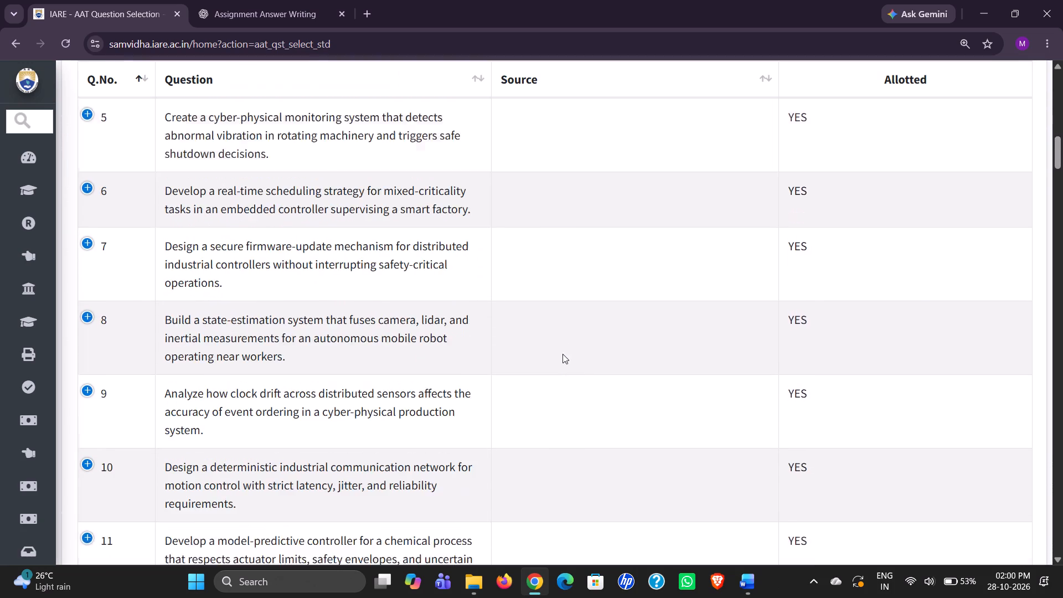
scroll(563, 354, "down", 4)
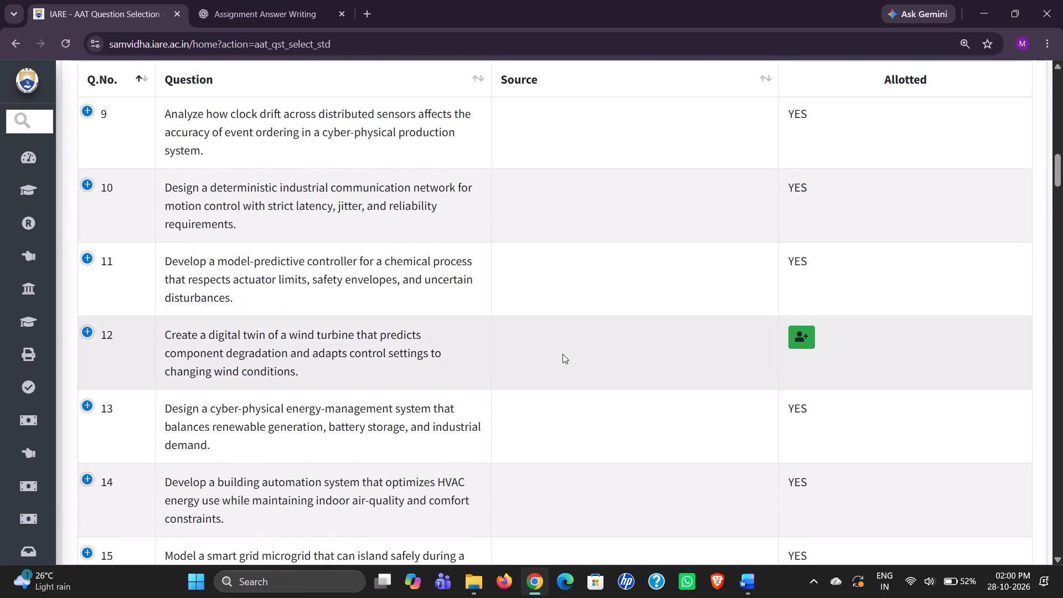
scroll(563, 354, "down", 6)
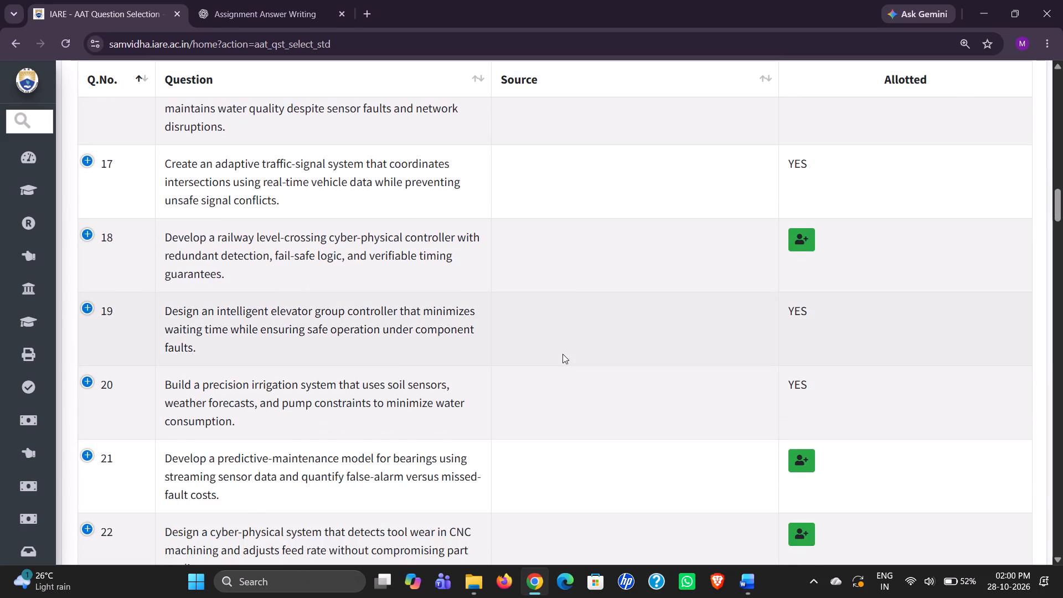
scroll(563, 354, "down", 3)
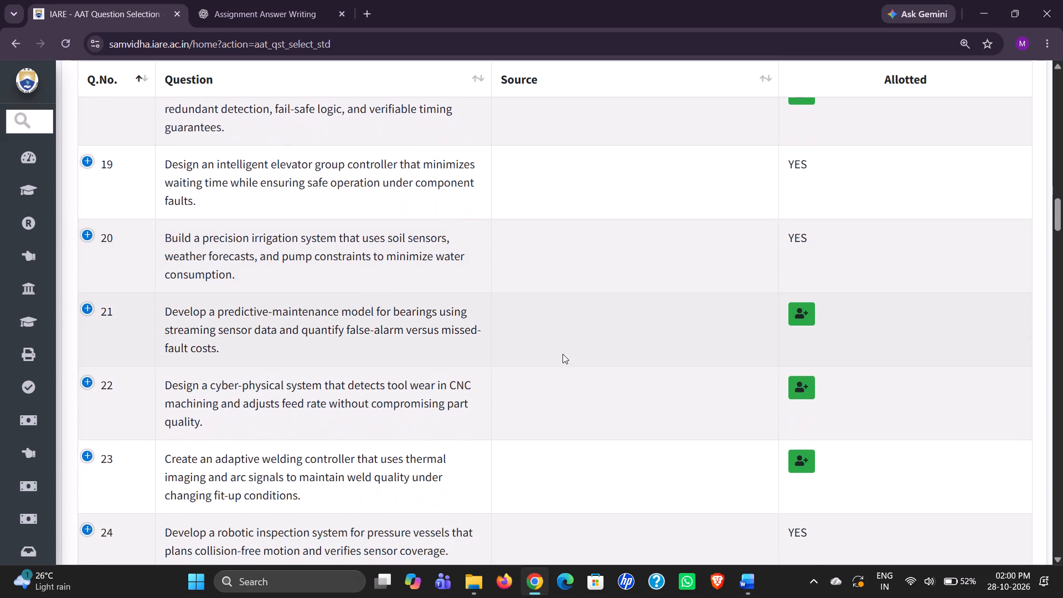
scroll(563, 354, "down", 1)
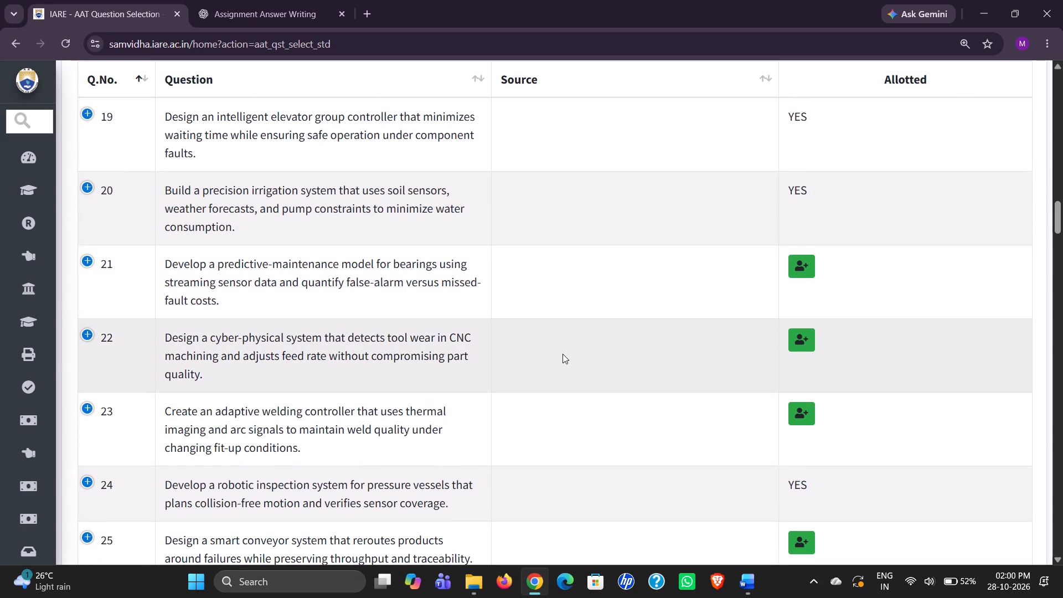
scroll(563, 354, "down", 1)
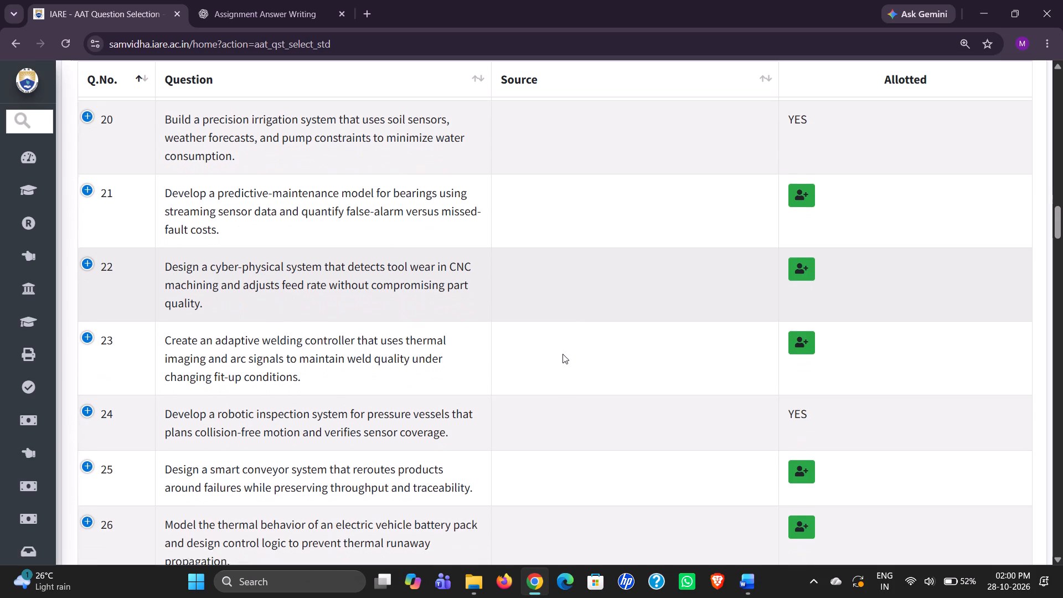
scroll(563, 354, "down", 1)
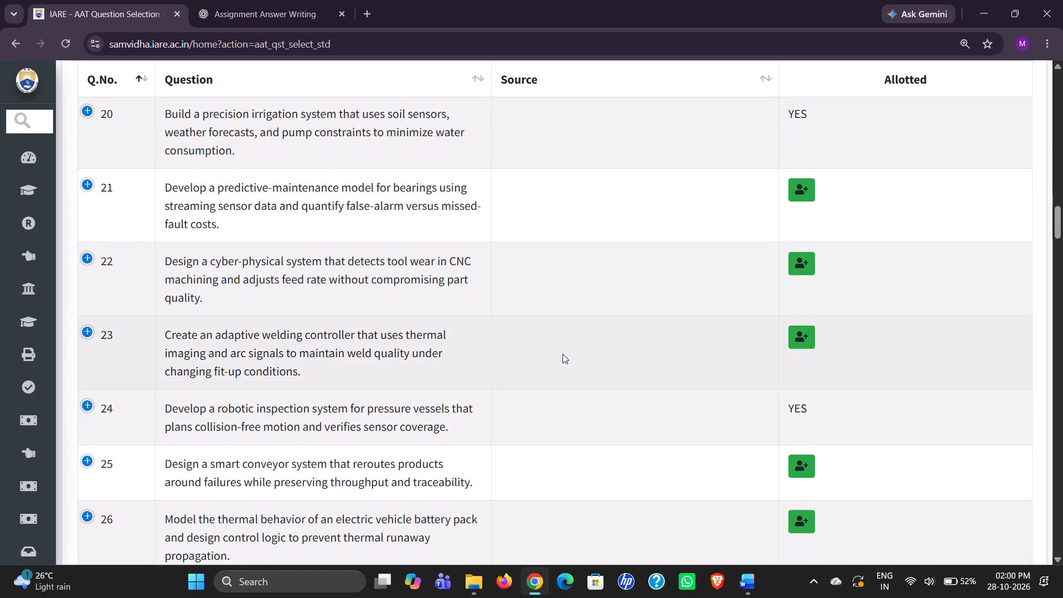
scroll(564, 351, "down", 2)
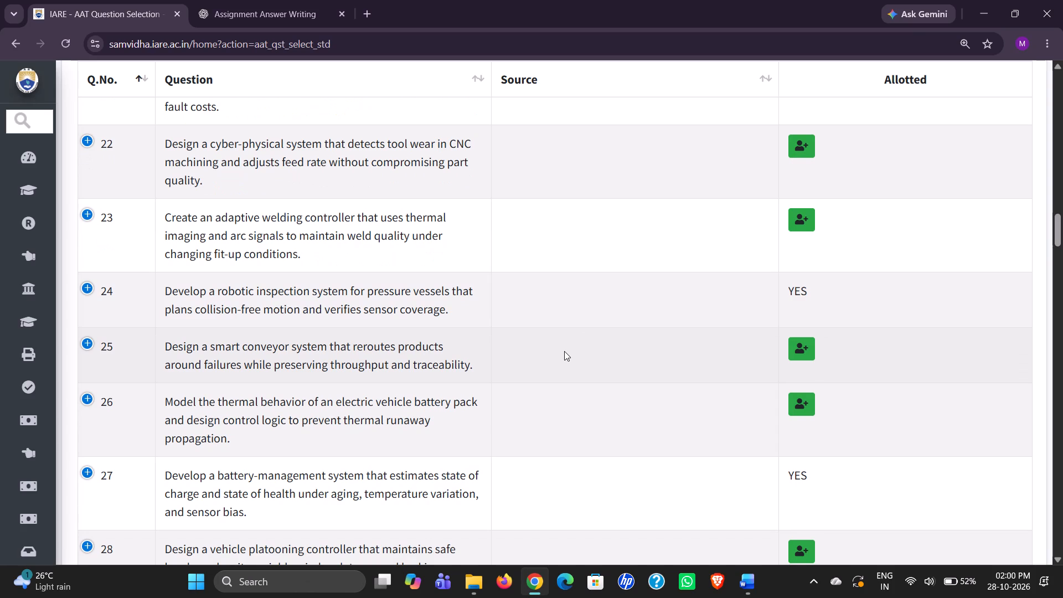
scroll(564, 351, "down", 2)
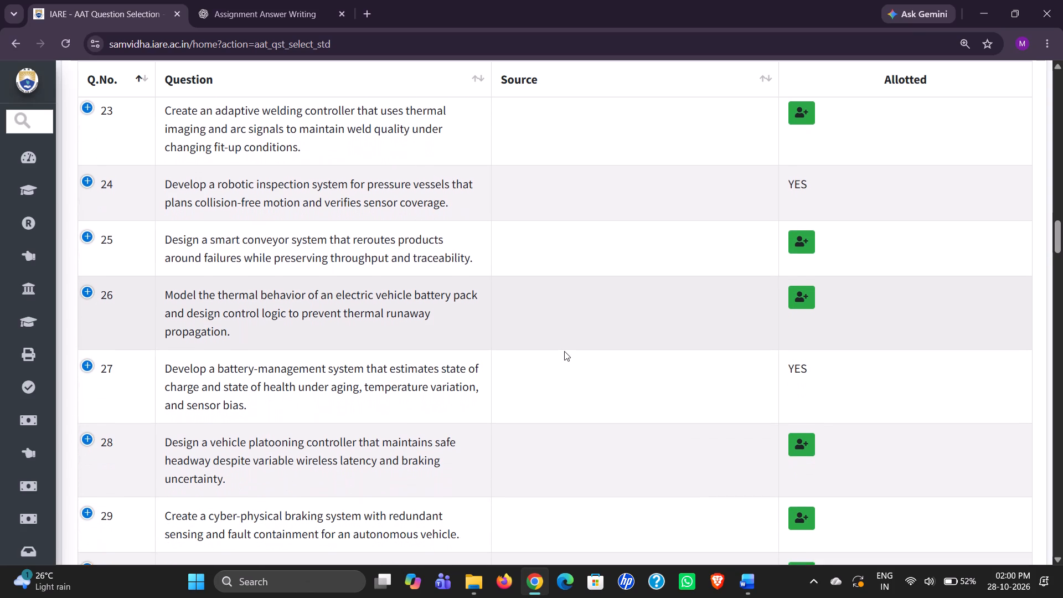
scroll(564, 351, "down", 2)
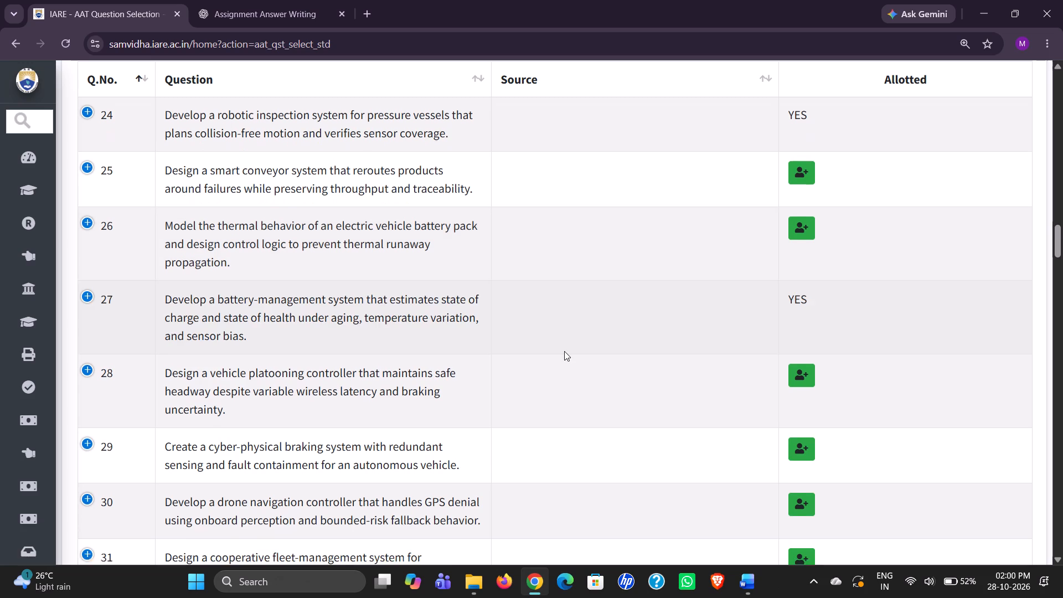
scroll(564, 351, "down", 2)
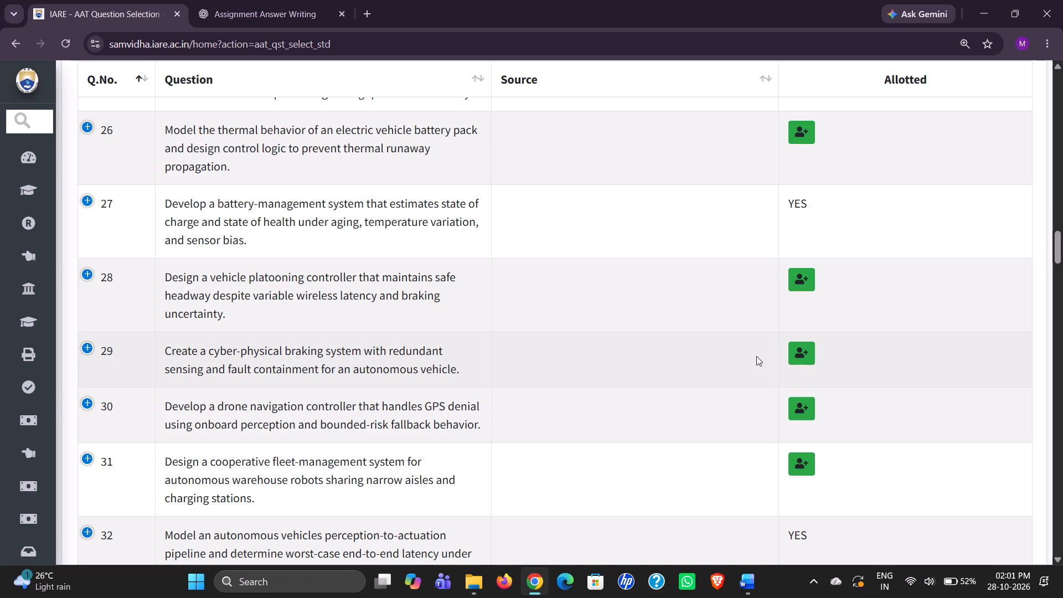
left_click(806, 355)
left_click(526, 389)
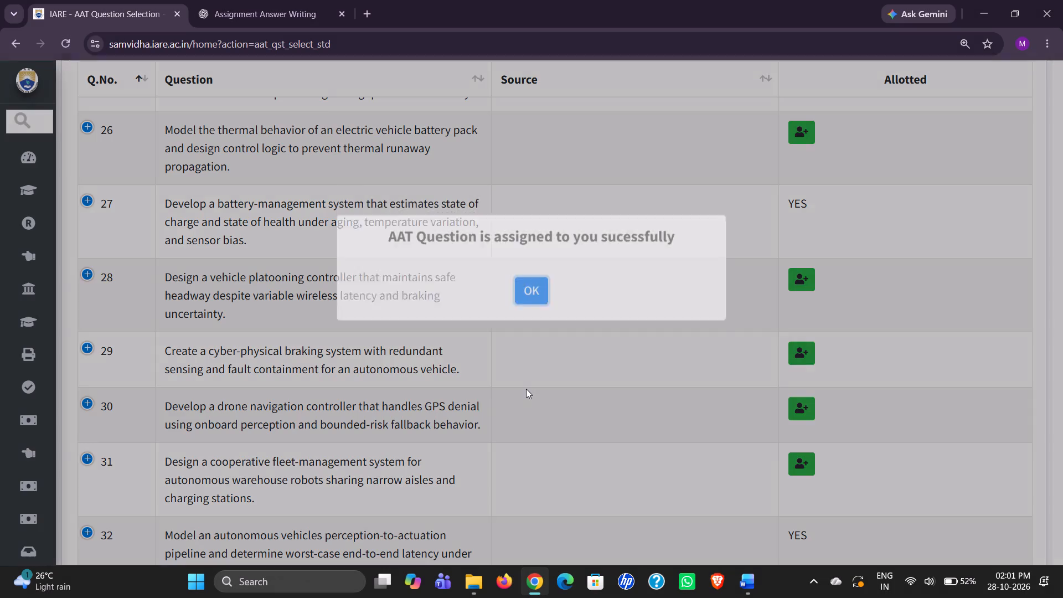
left_click(535, 343)
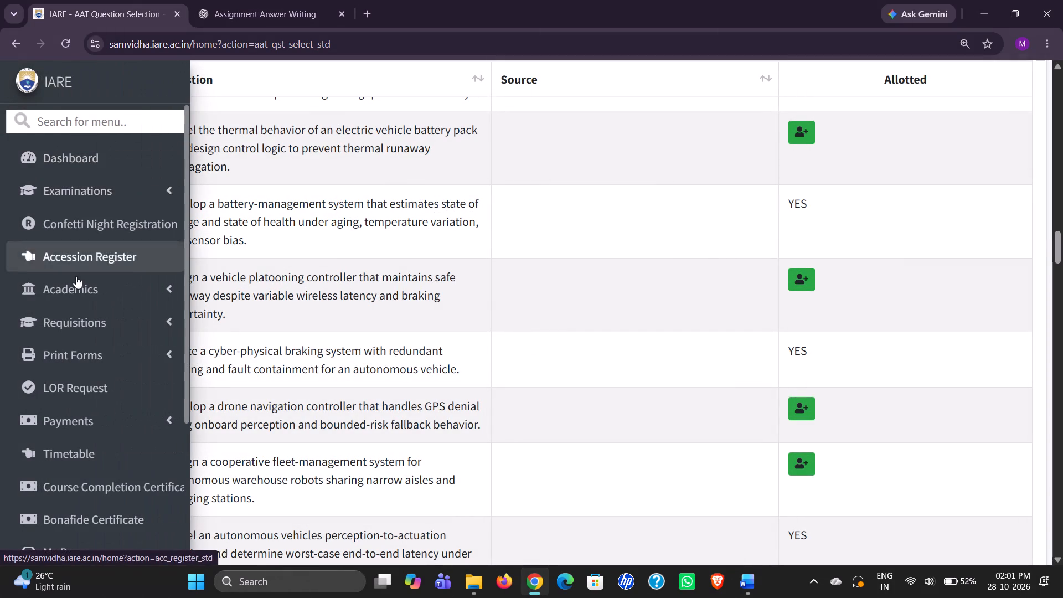
Open the AAT-II upload page and get the assigned questions for Compiler Construction and Intelligent Cyber Physical Systems.
scroll(91, 367, "down", 3)
left_click(101, 482)
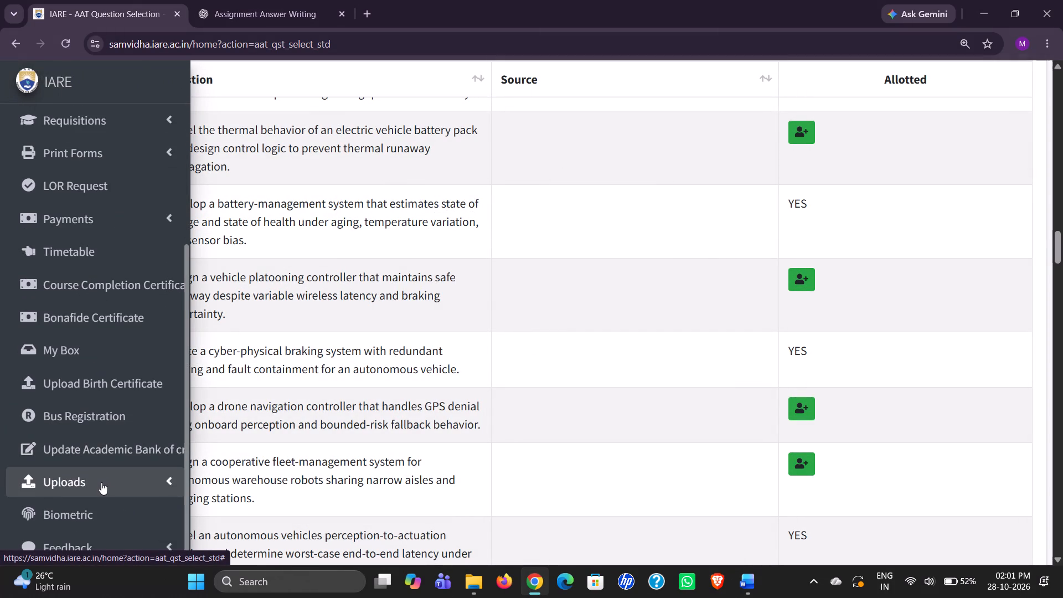
scroll(101, 482, "down", 4)
left_click(113, 408)
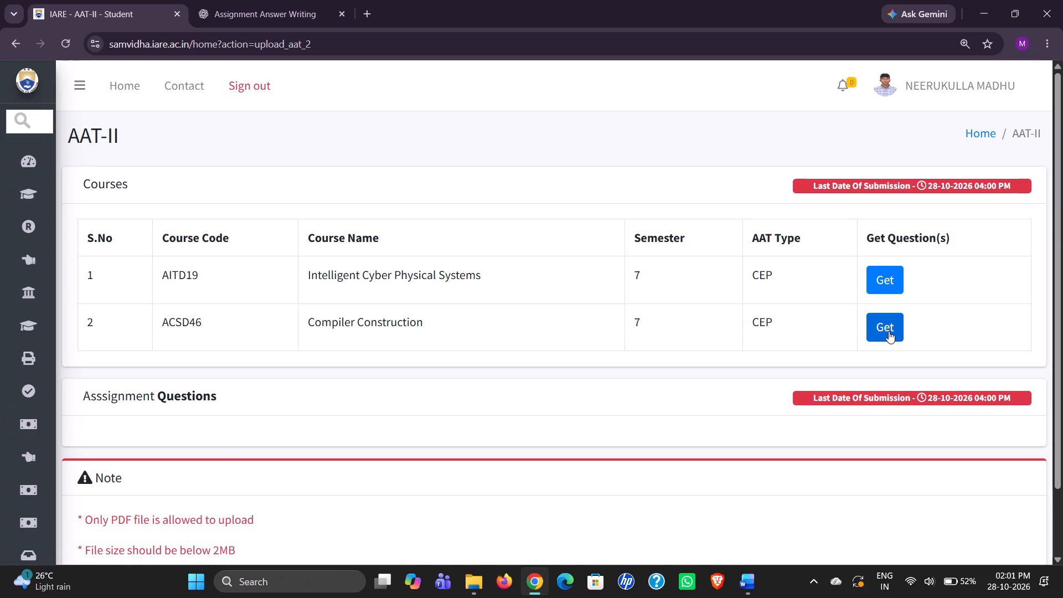
left_click(889, 331)
left_click(533, 400)
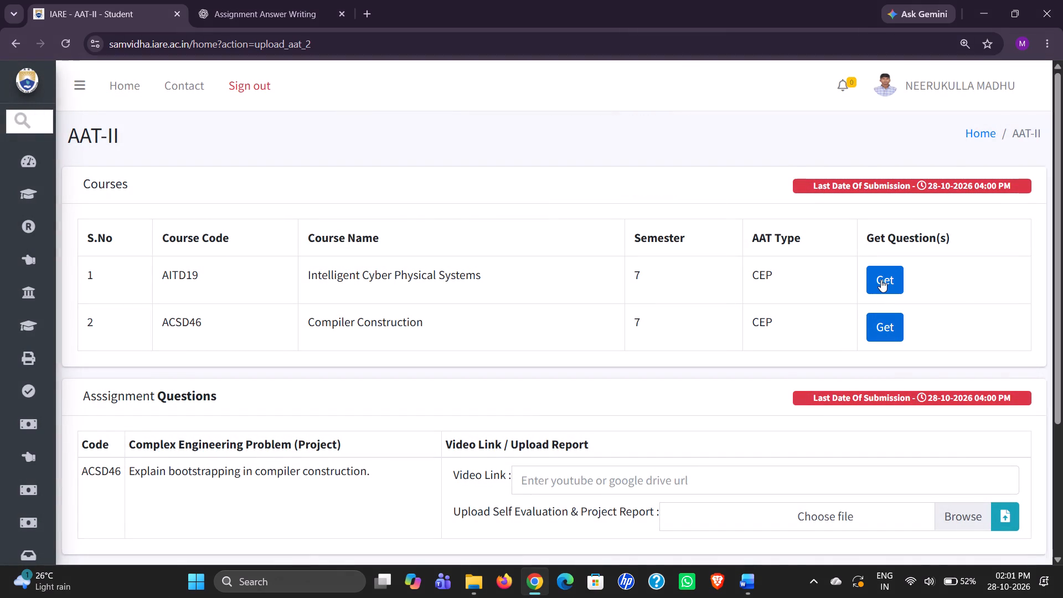
left_click(881, 280)
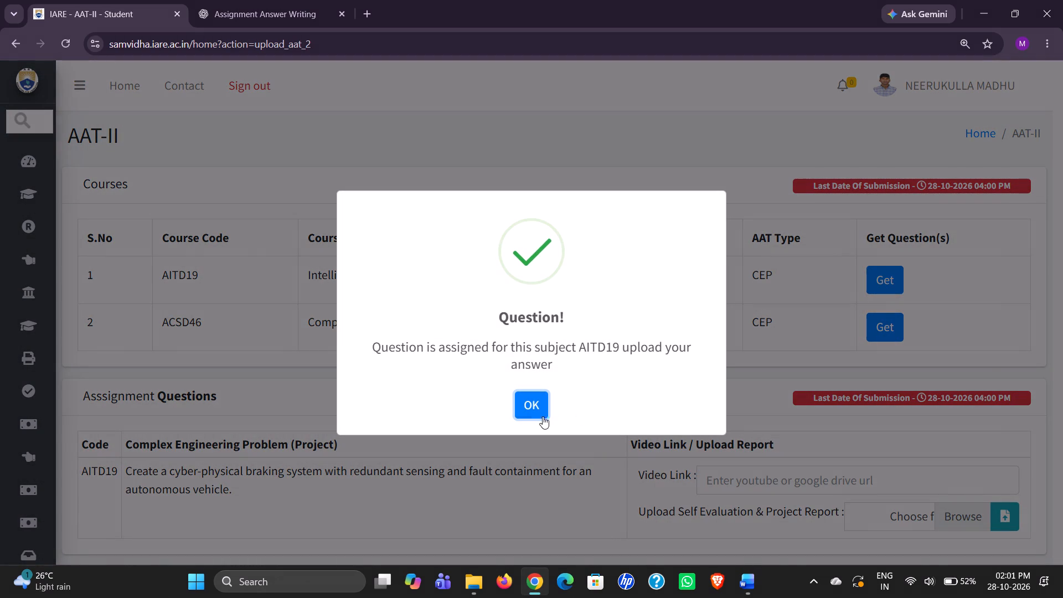
left_click(536, 410)
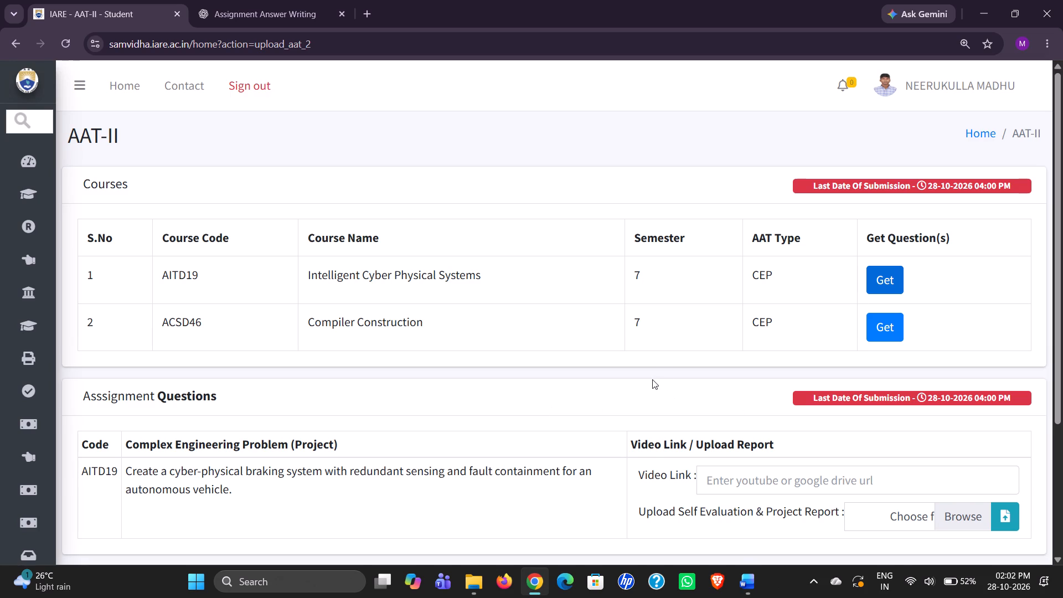
Switch to File Explorer and look through the Documents folder for the semester 7 assignment and CEP files.
left_click(466, 593)
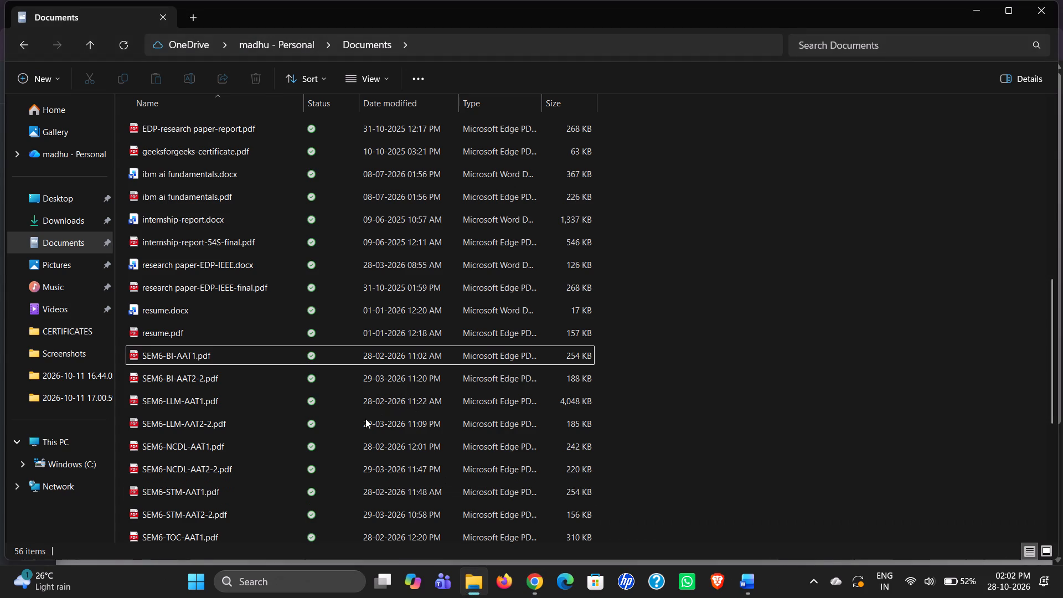
scroll(365, 419, "down", 3)
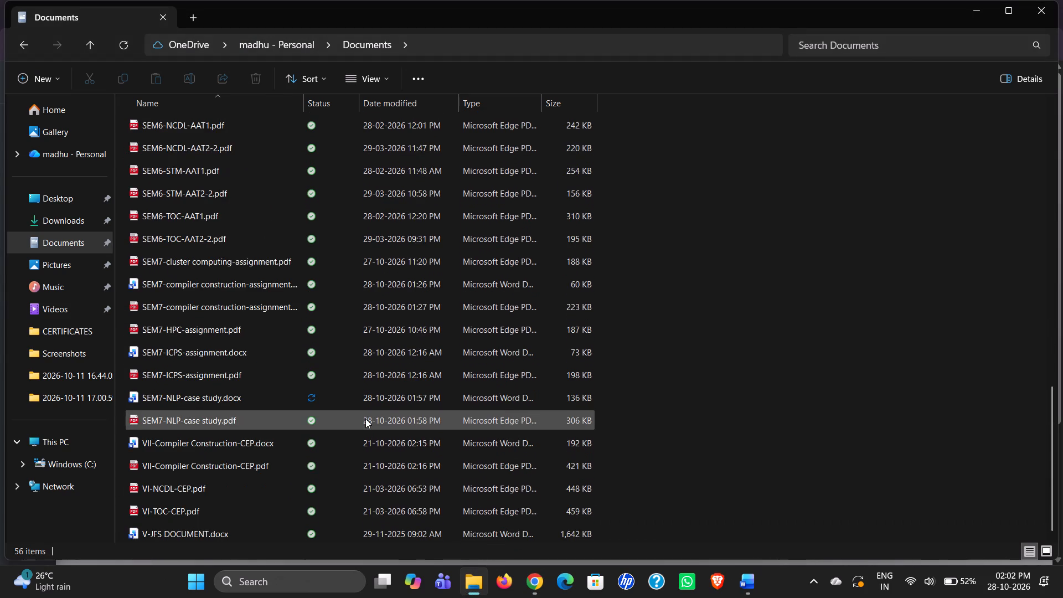
scroll(365, 419, "down", 1)
scroll(365, 419, "up", 3)
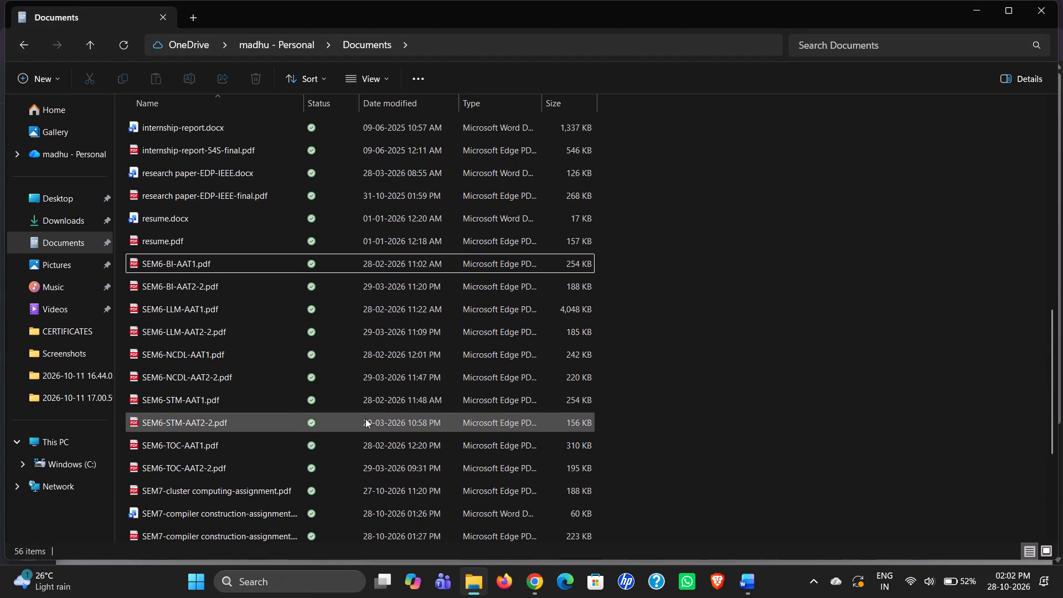
scroll(365, 419, "down", 3)
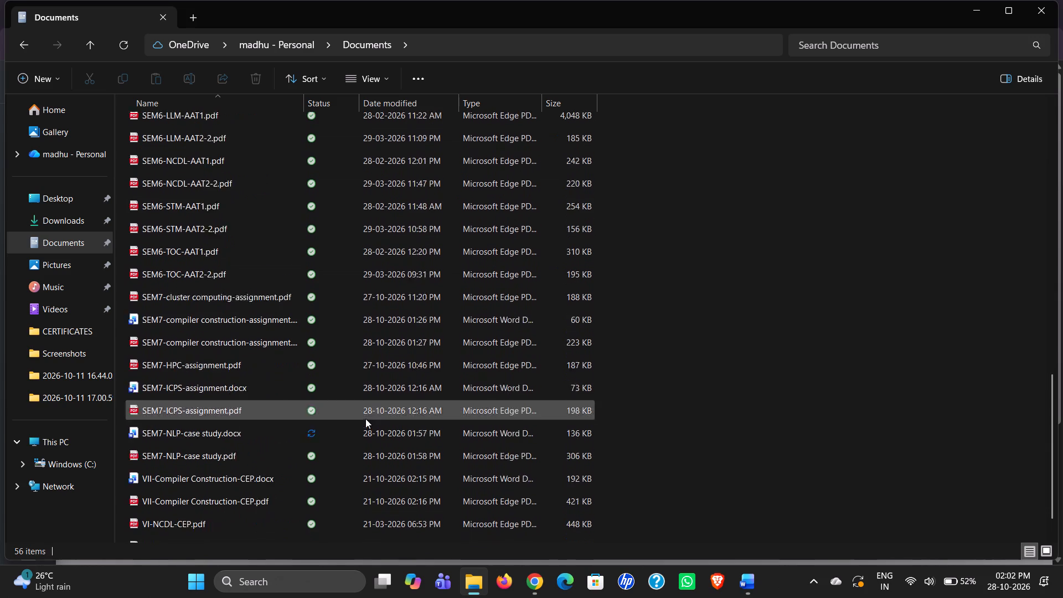
scroll(365, 419, "down", 1)
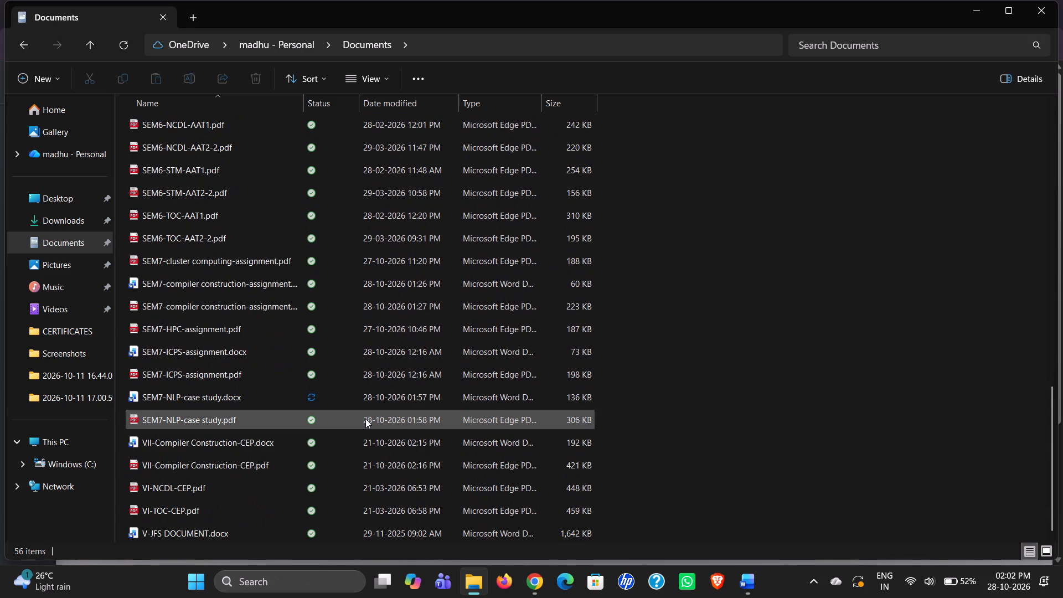
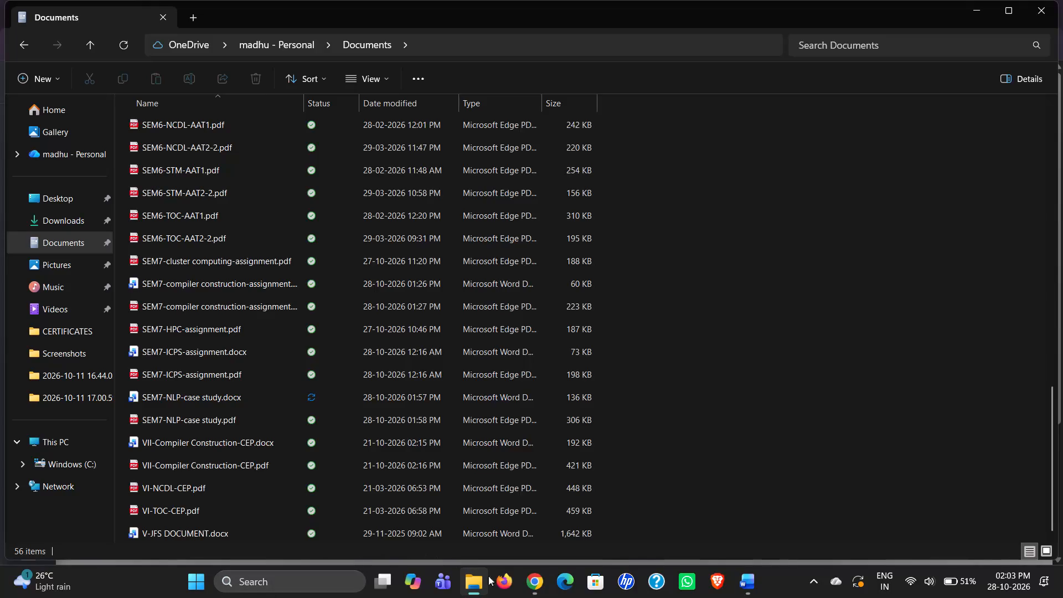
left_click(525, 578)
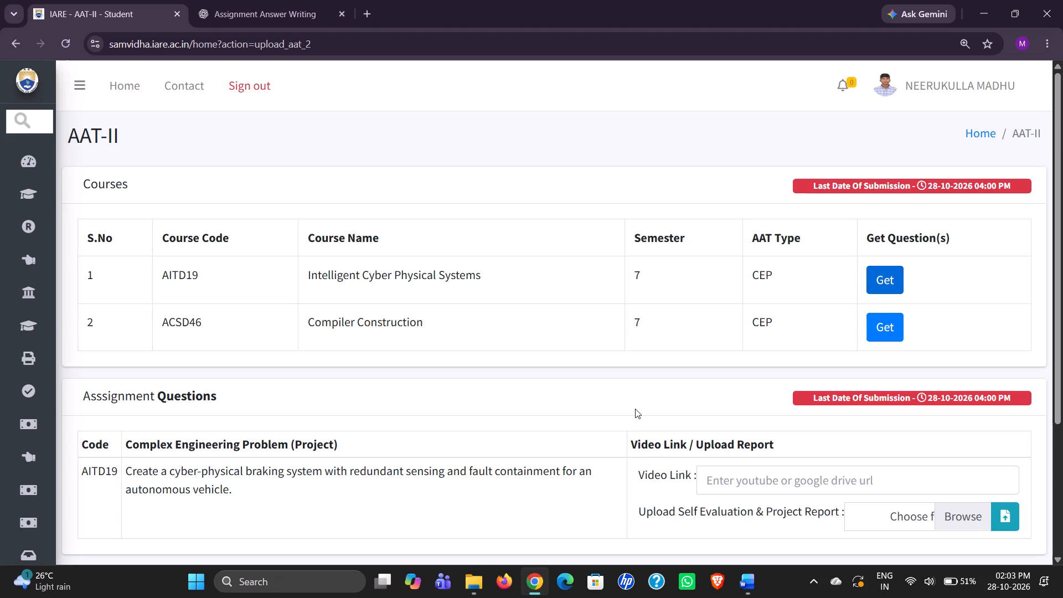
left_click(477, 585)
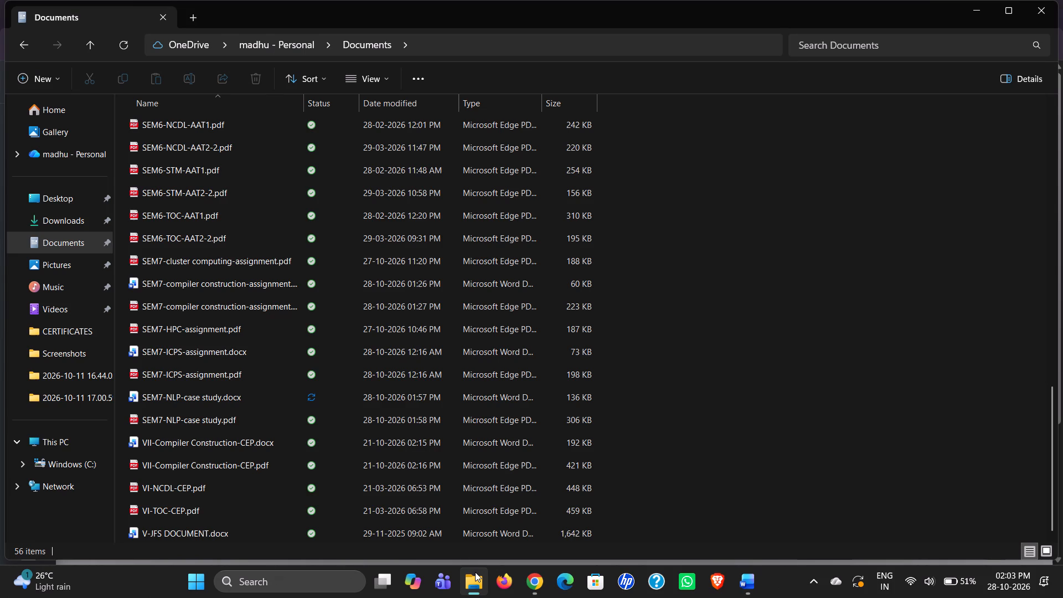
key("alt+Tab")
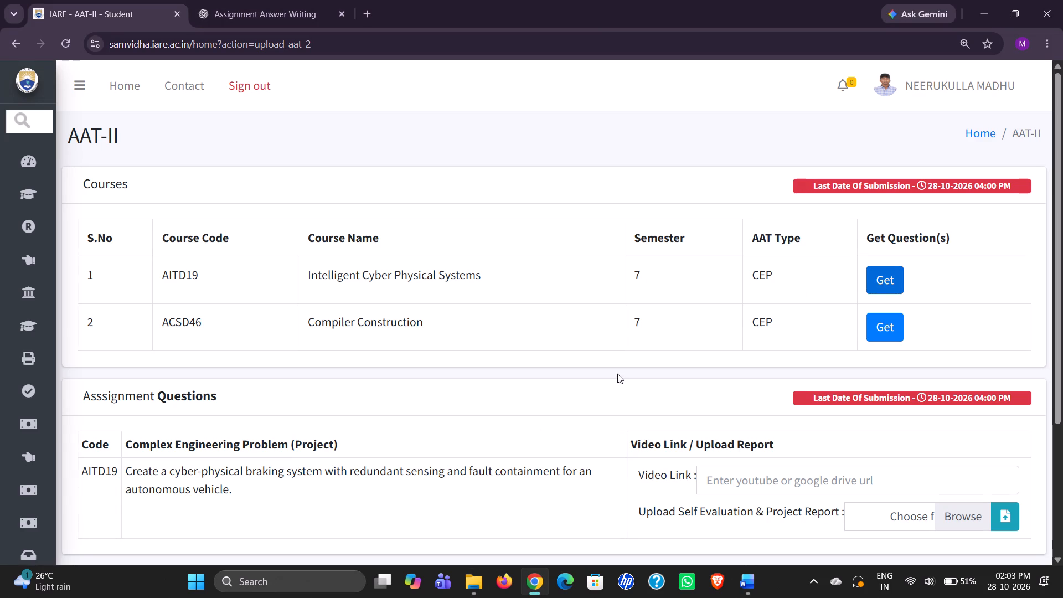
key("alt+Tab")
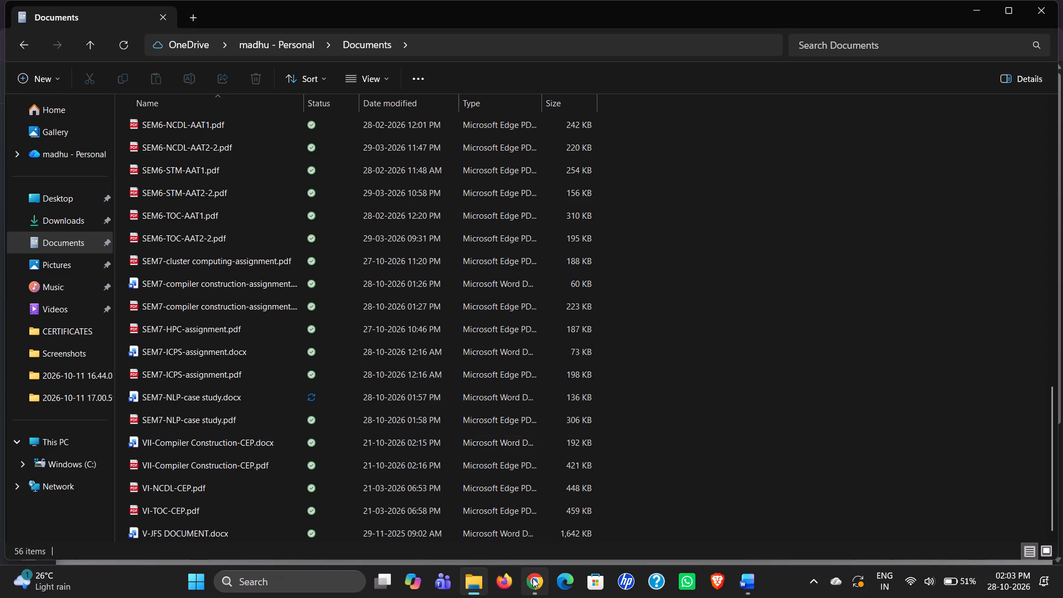
Open VII-Compiler Construction-CEP.pdf from Documents and look through the report from its Program section back to the cover page.
double_click(242, 471)
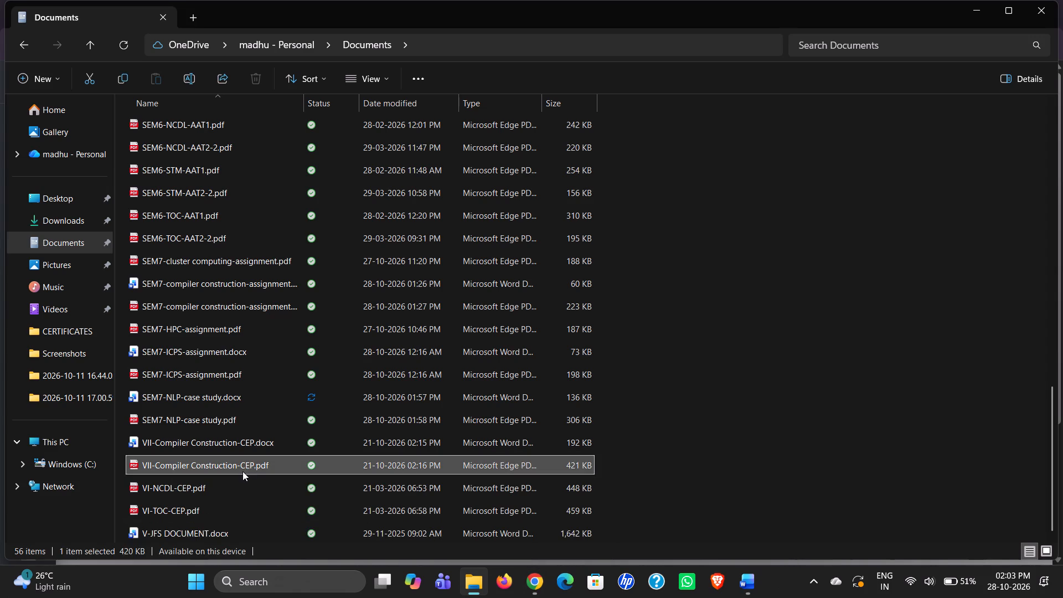
scroll(486, 414, "down", 1)
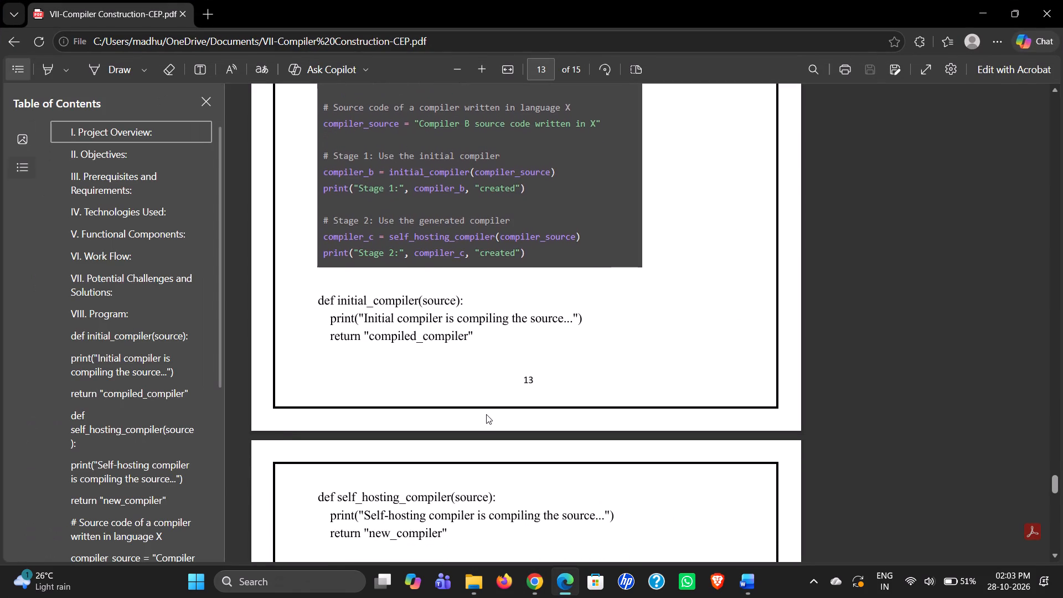
scroll(486, 414, "up", 3)
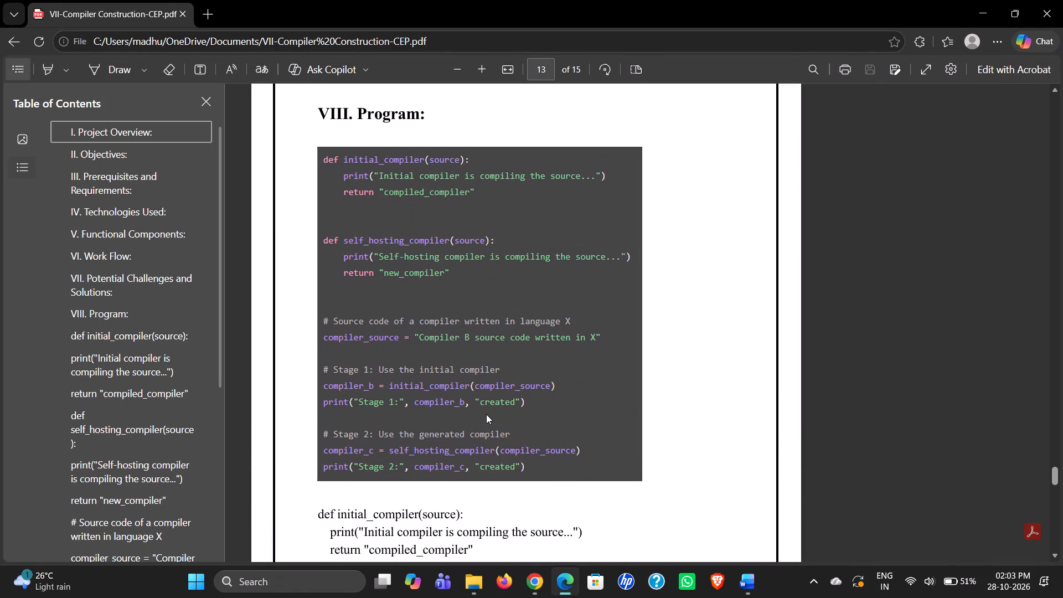
left_click(205, 98)
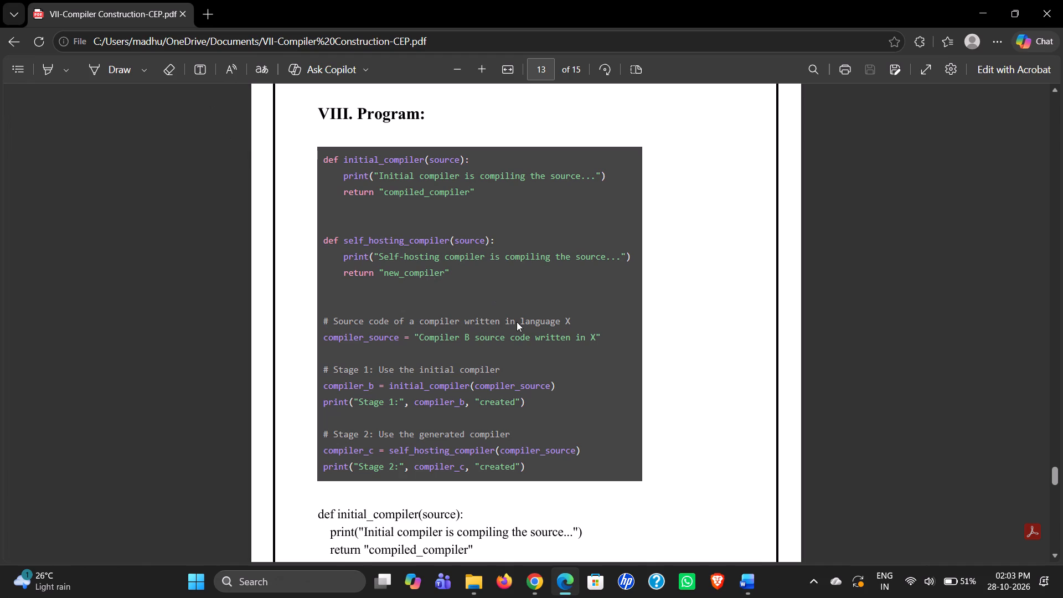
scroll(517, 322, "down", 4)
scroll(517, 322, "up", 13)
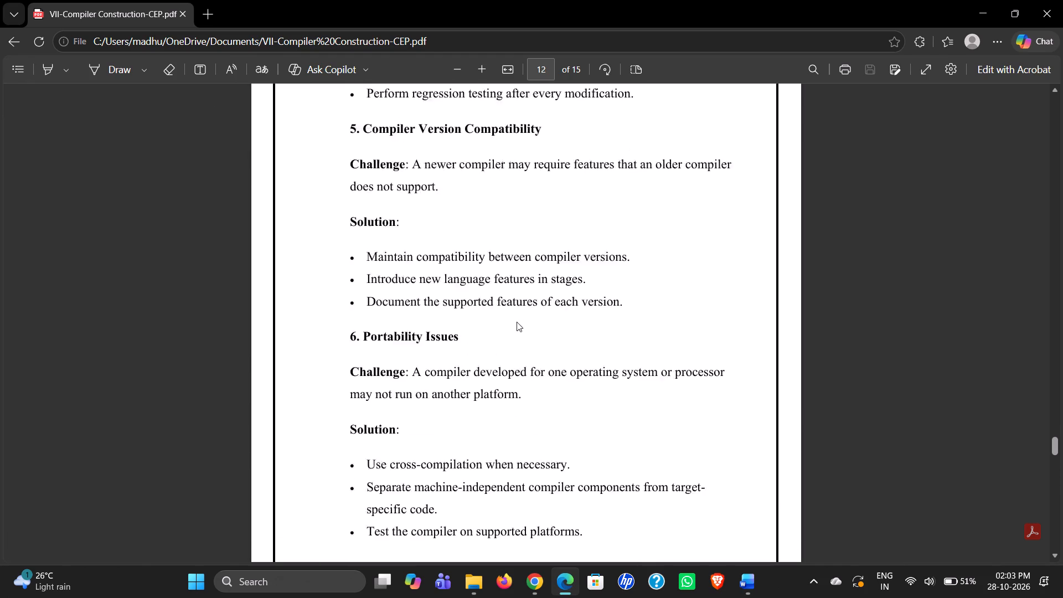
scroll(517, 322, "up", 12)
scroll(517, 322, "up", 17)
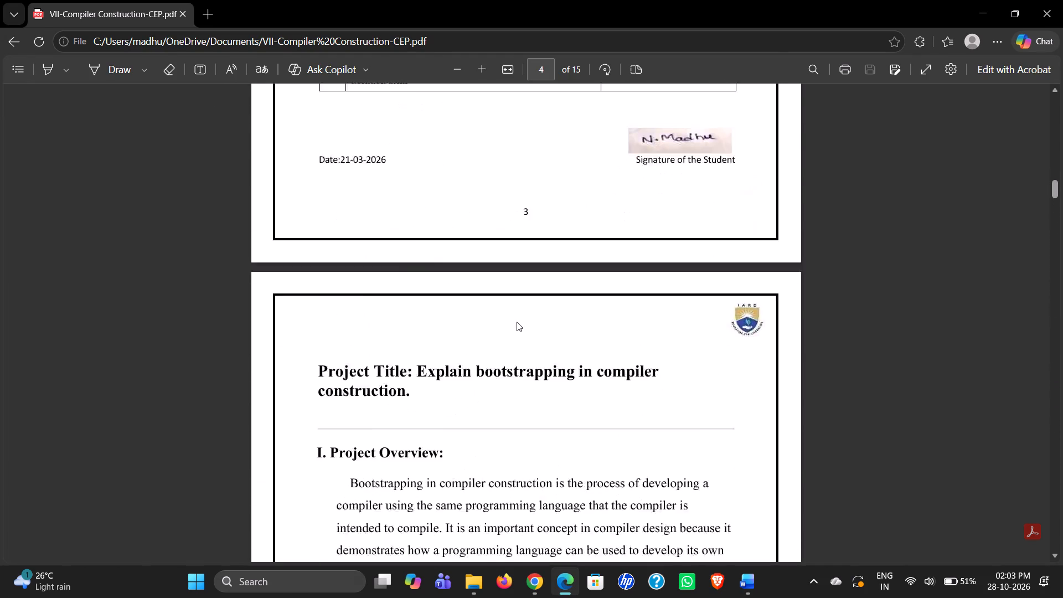
scroll(517, 322, "up", 8)
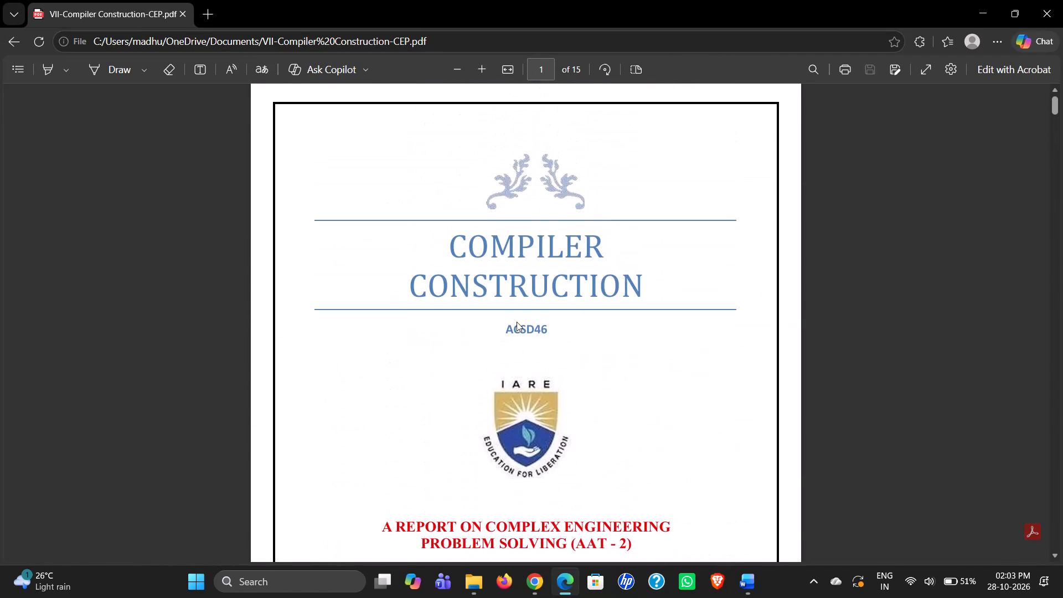
scroll(517, 322, "down", 5)
scroll(517, 322, "up", 5)
scroll(517, 322, "down", 1)
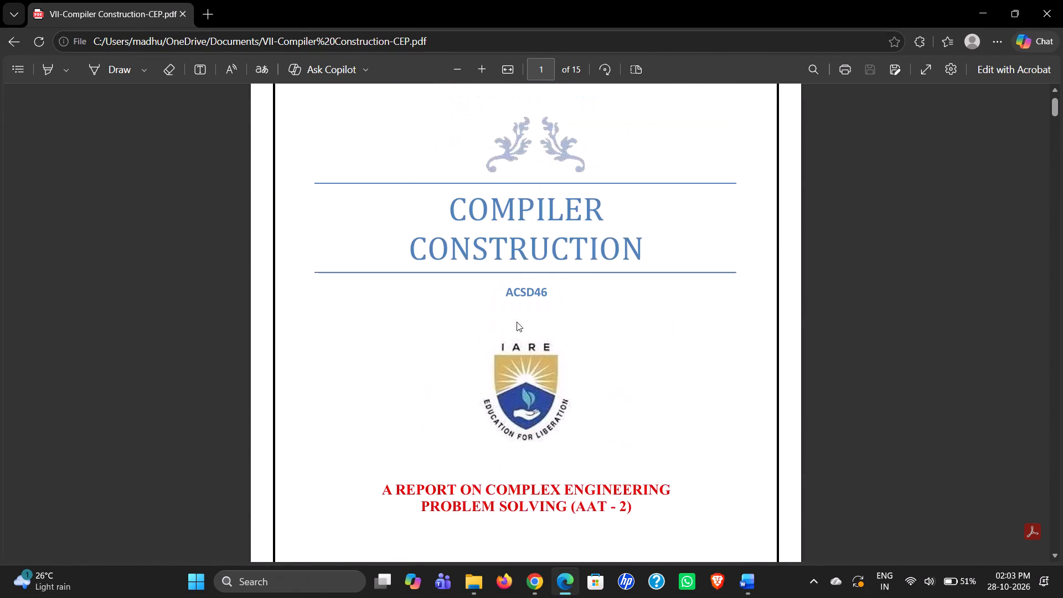
scroll(517, 322, "down", 1)
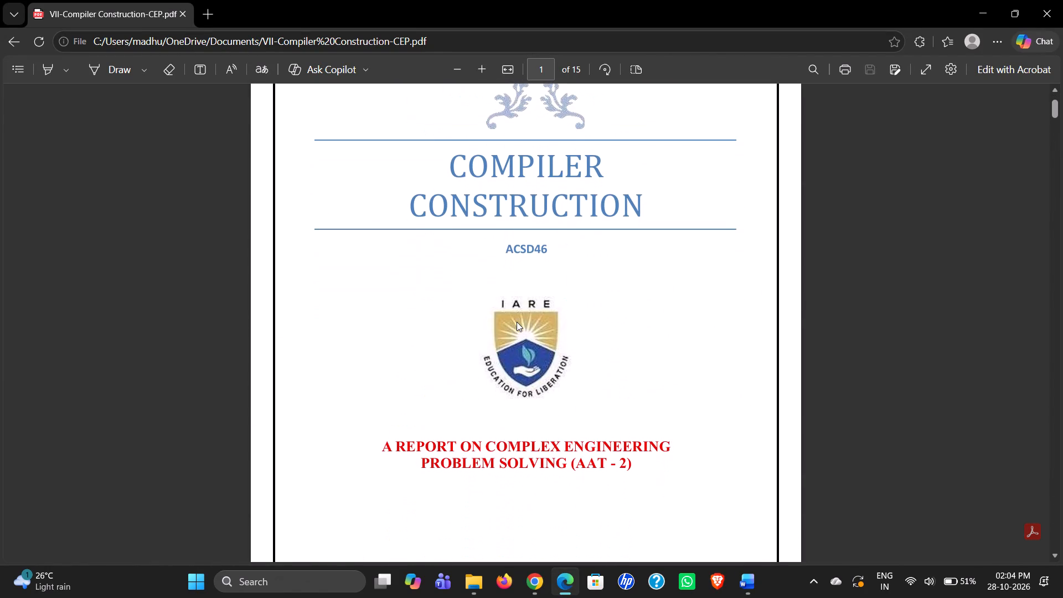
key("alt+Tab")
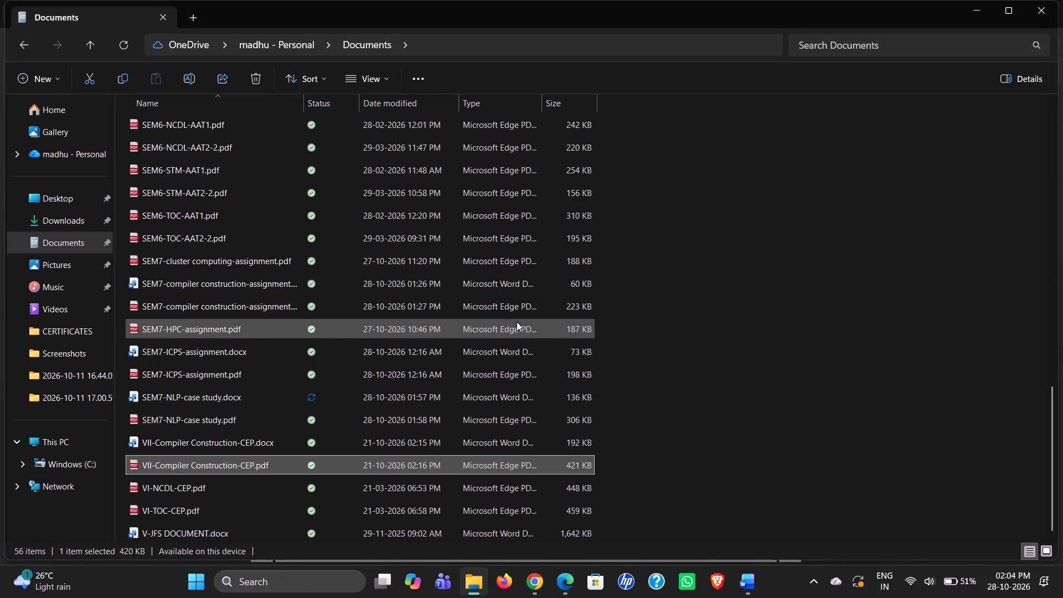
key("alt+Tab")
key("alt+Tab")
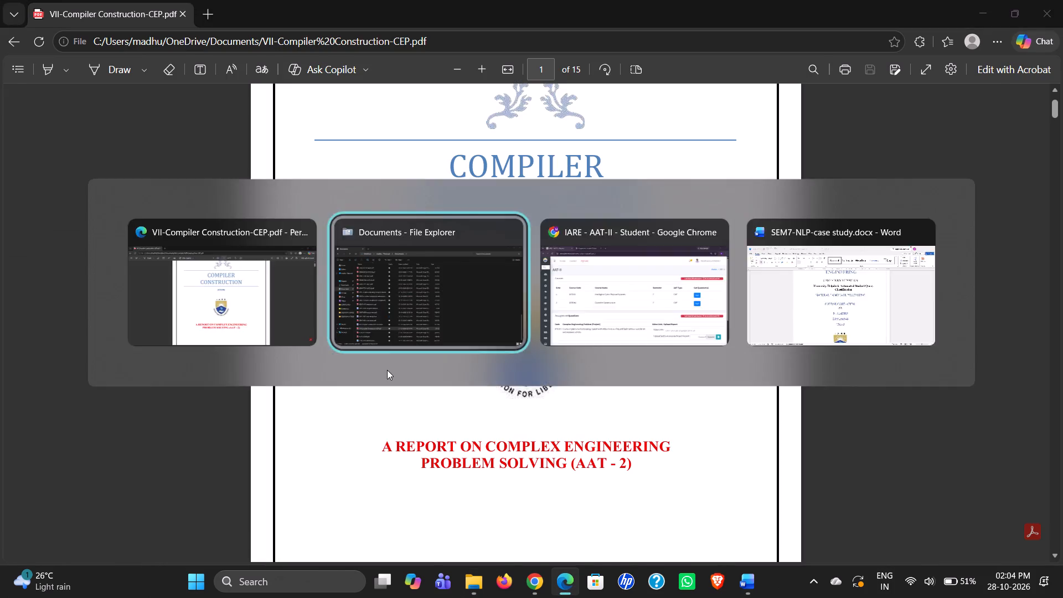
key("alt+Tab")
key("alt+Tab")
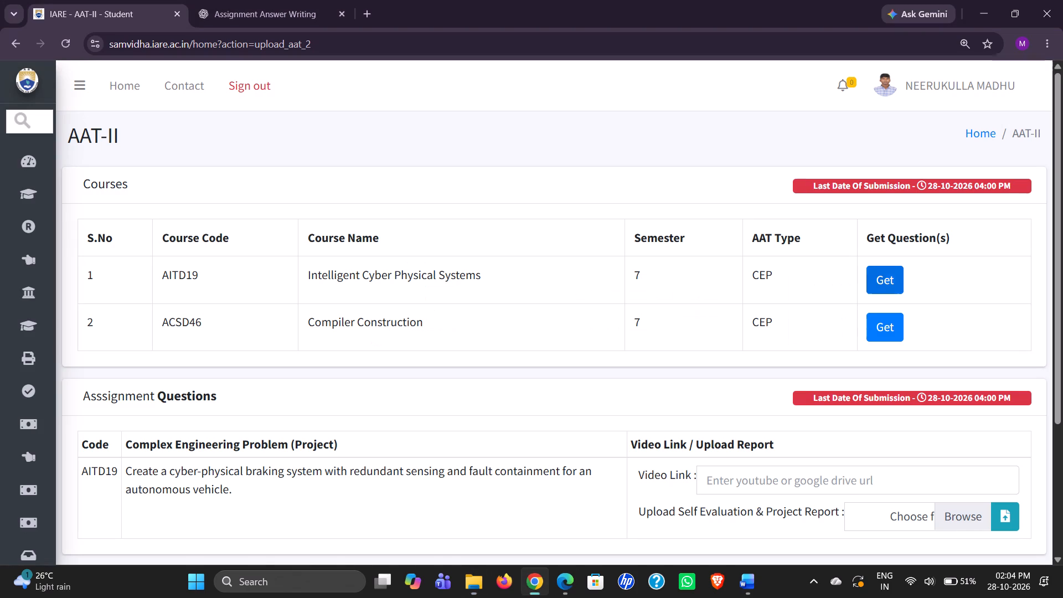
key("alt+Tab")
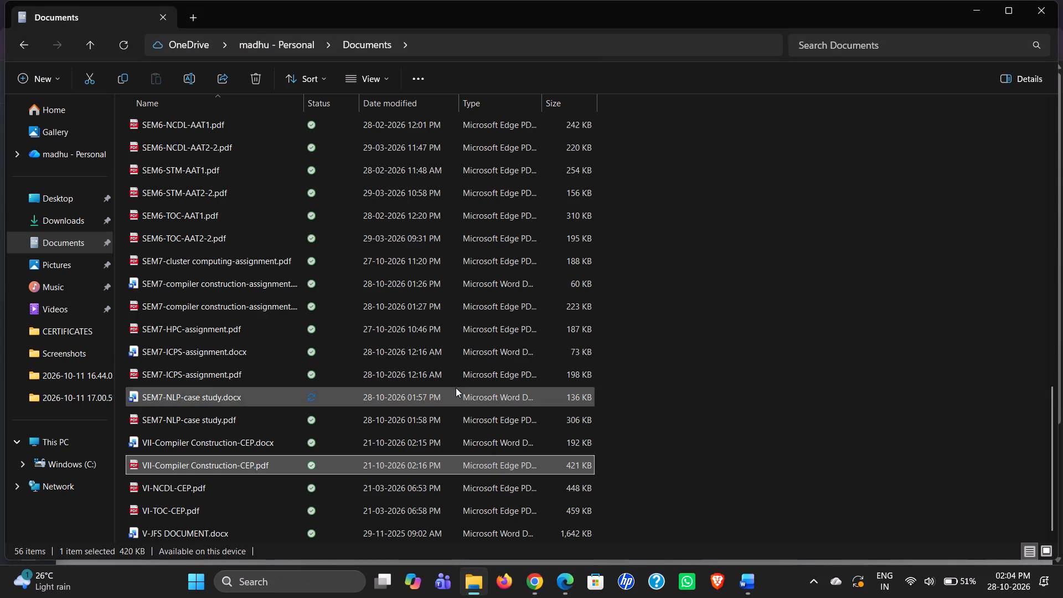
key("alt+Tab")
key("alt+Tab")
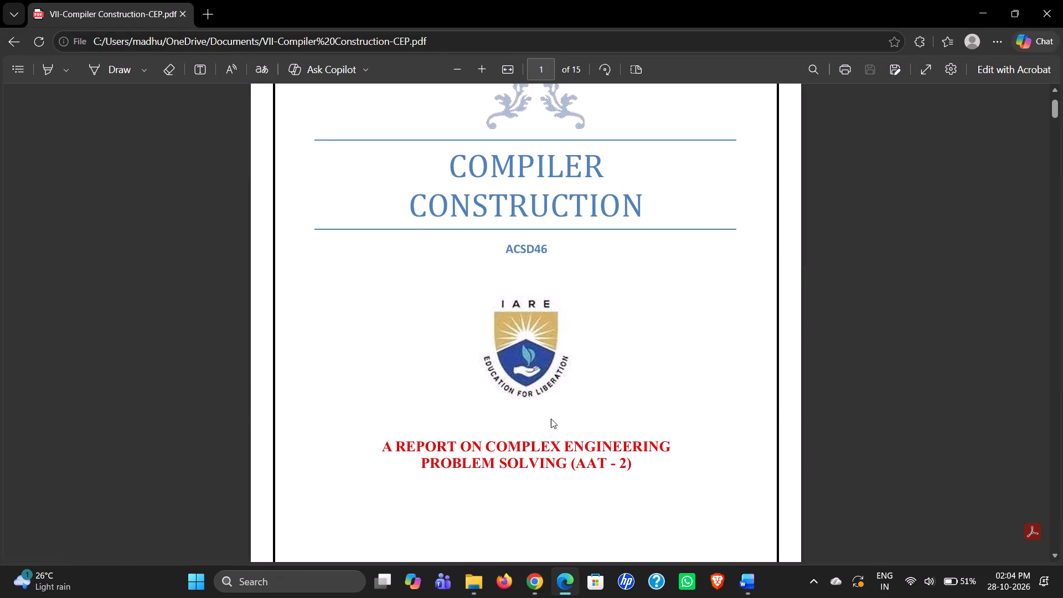
Examine the report's cover page, Complex Problem Solving Self-Assessment Form and Project Overview, checking the AAT-II page for reference.
scroll(558, 427, "down", 3)
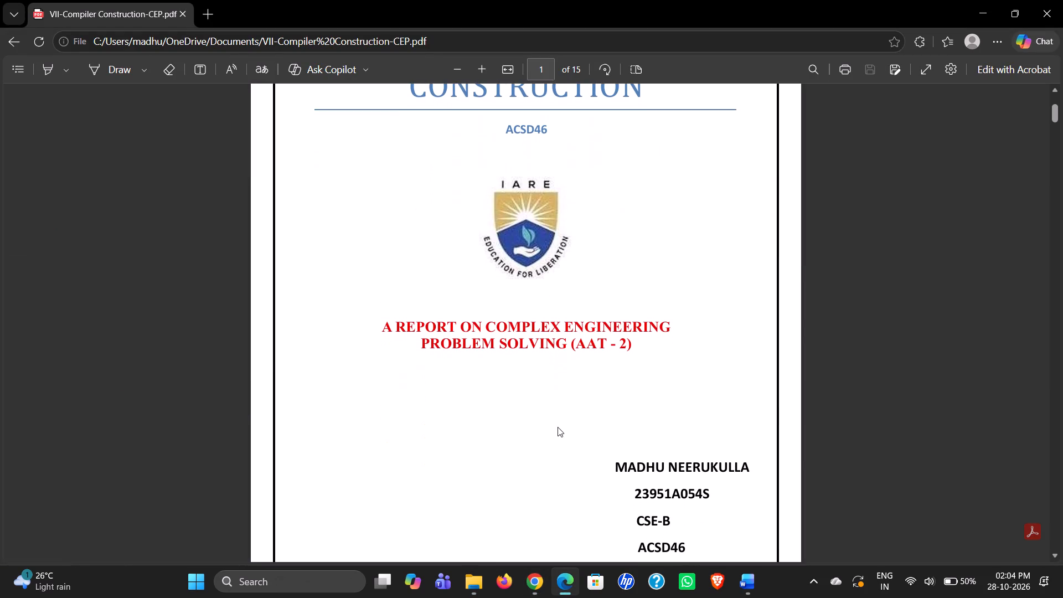
scroll(558, 427, "down", 5)
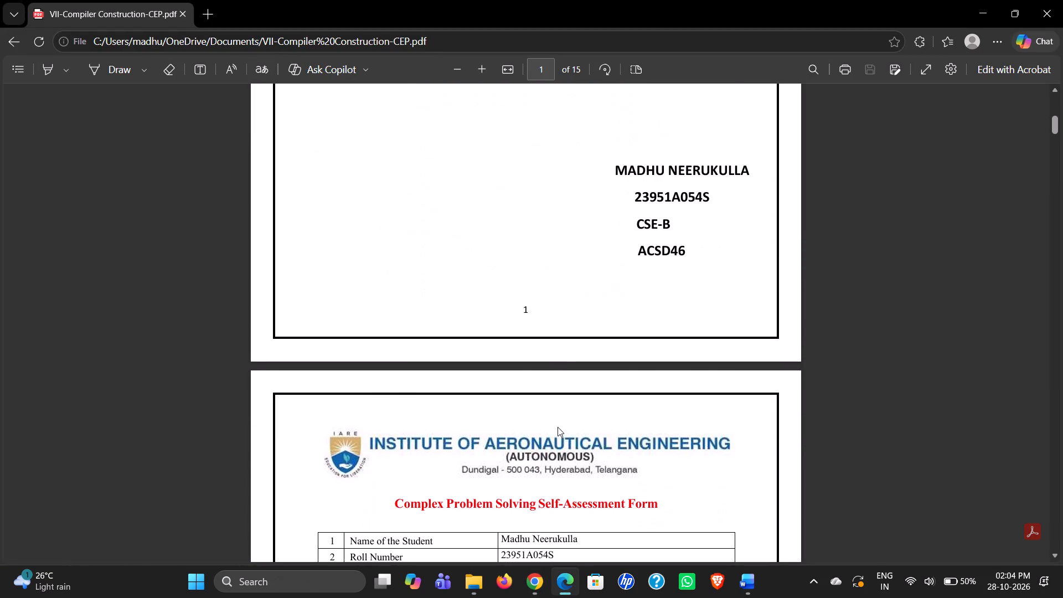
key("alt+Tab")
key("alt+Tab")
key("alt+Tab")
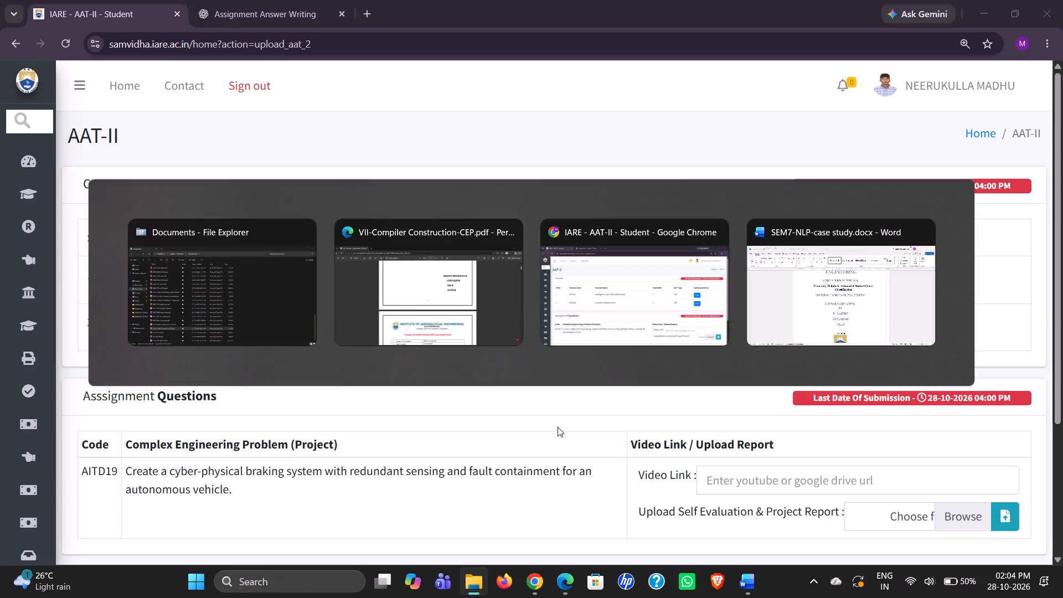
key("alt+Tab")
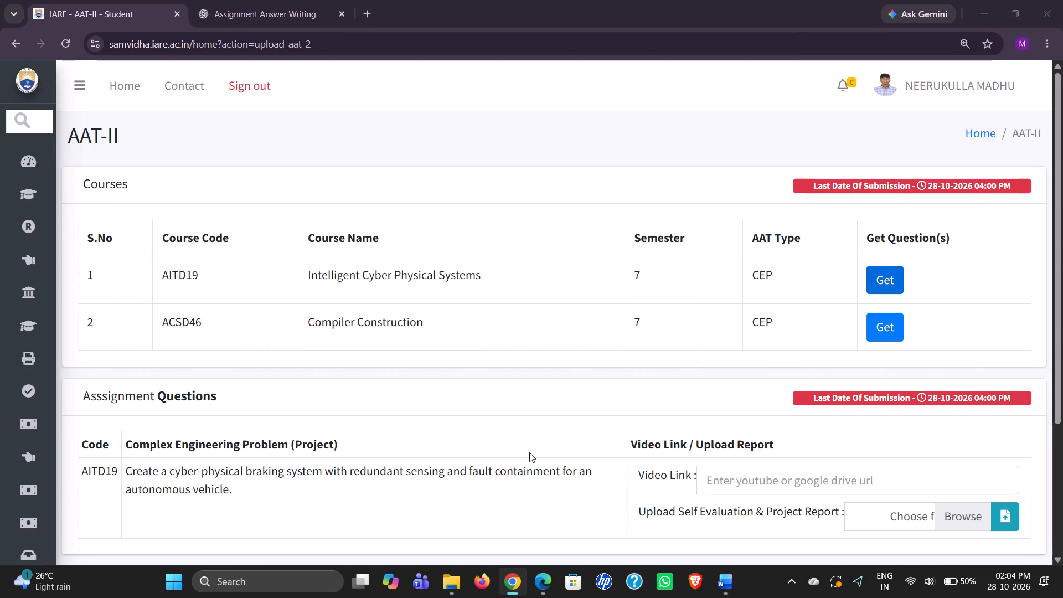
key("alt+Tab")
scroll(529, 452, "down", 2)
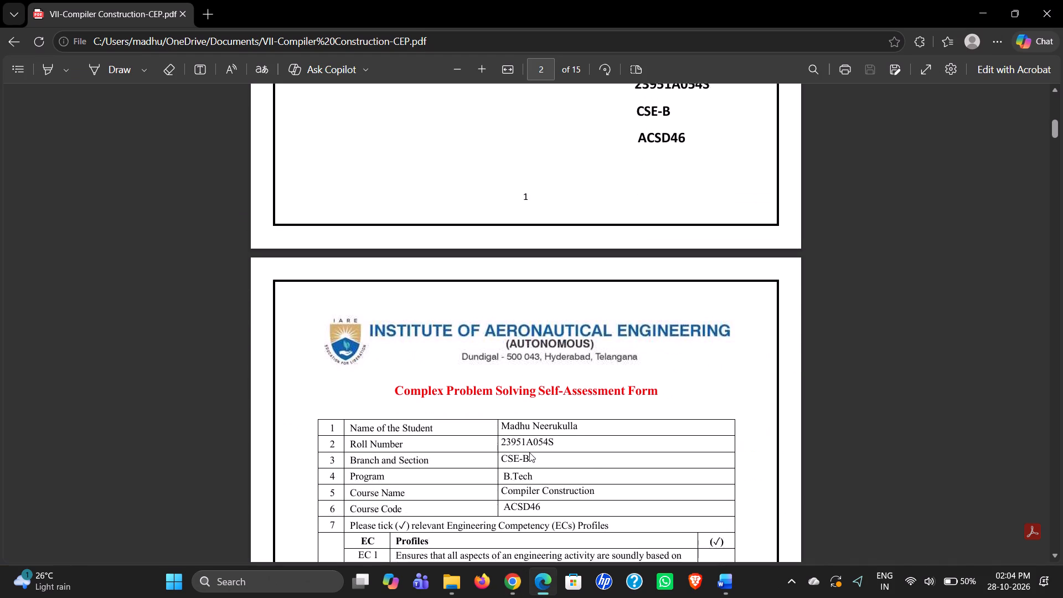
scroll(529, 452, "down", 3)
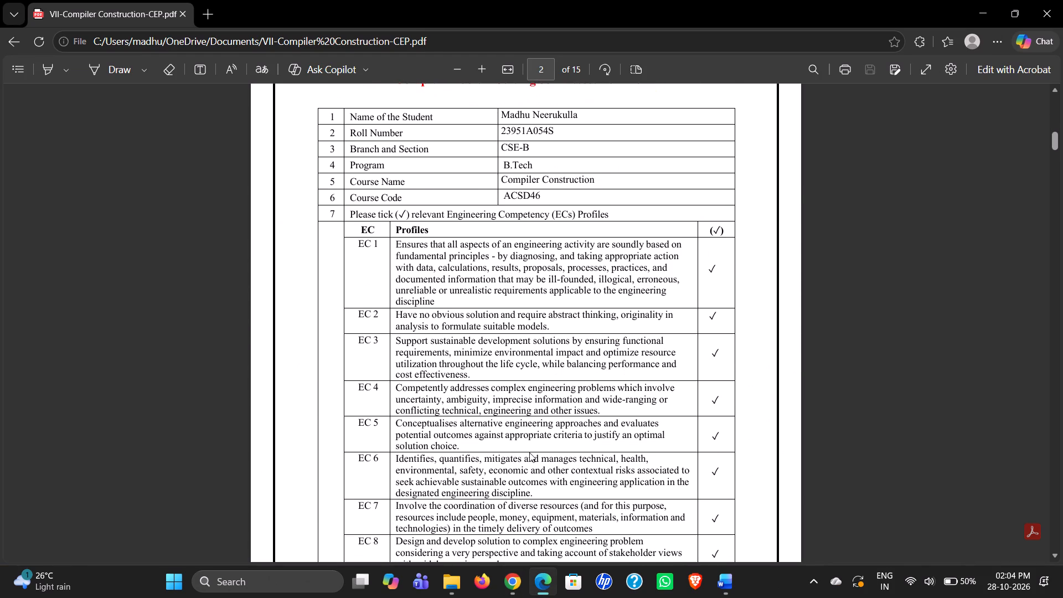
scroll(529, 452, "down", 9)
scroll(529, 452, "up", 1)
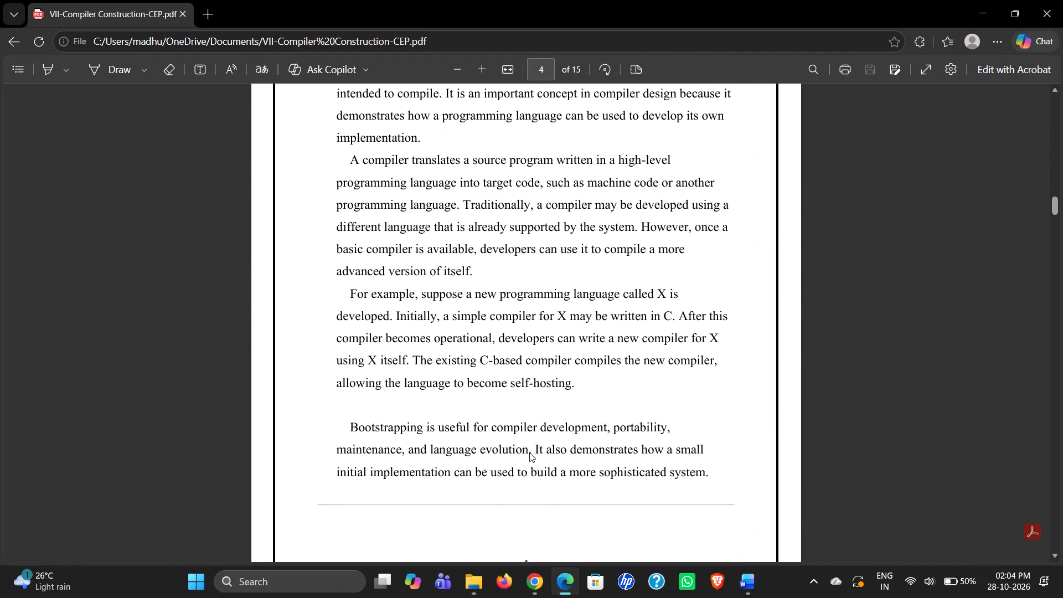
scroll(529, 452, "up", 9)
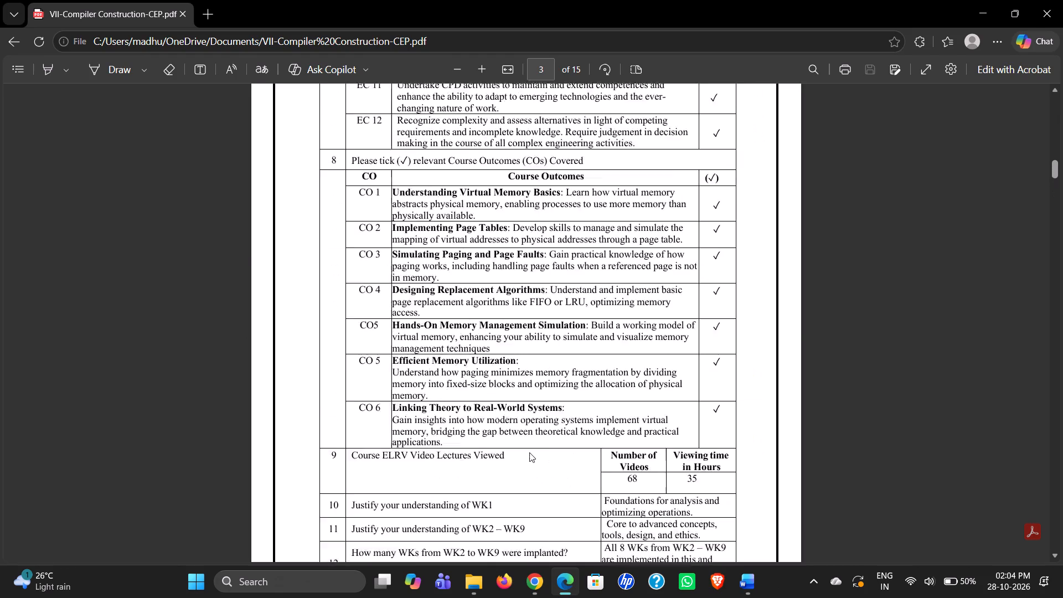
Return to the AAT-II portal page and get the assigned questions for Compiler Construction and Intelligent Cyber Physical Systems again.
key("alt+Tab")
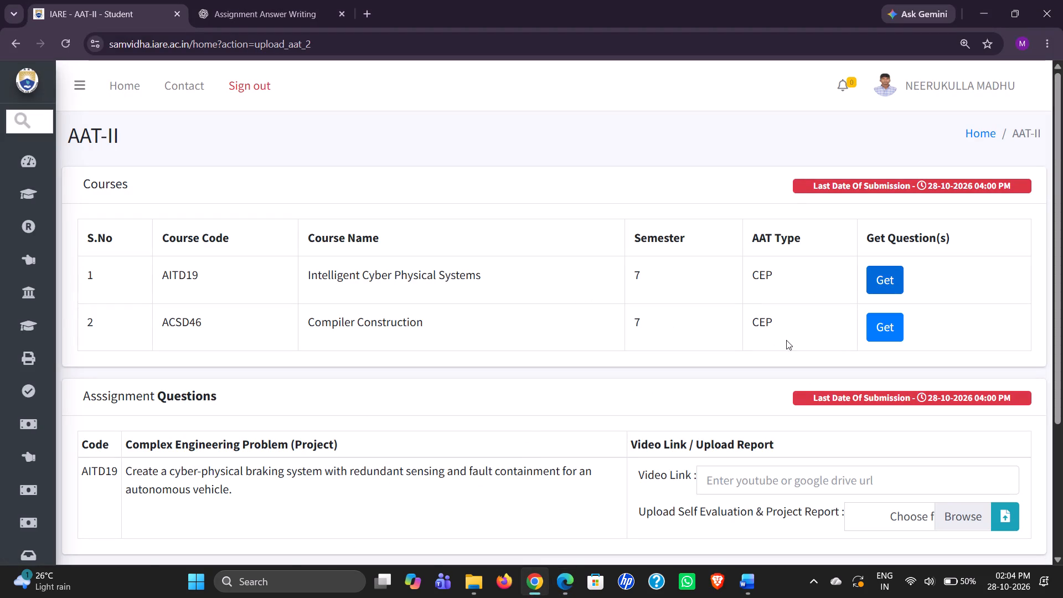
left_click(873, 331)
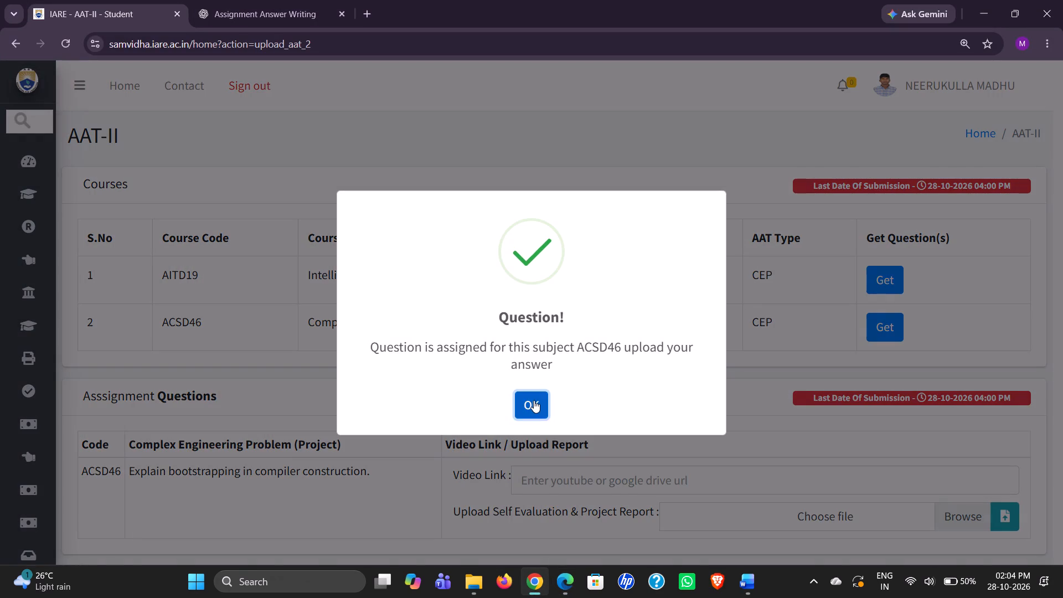
left_click(534, 400)
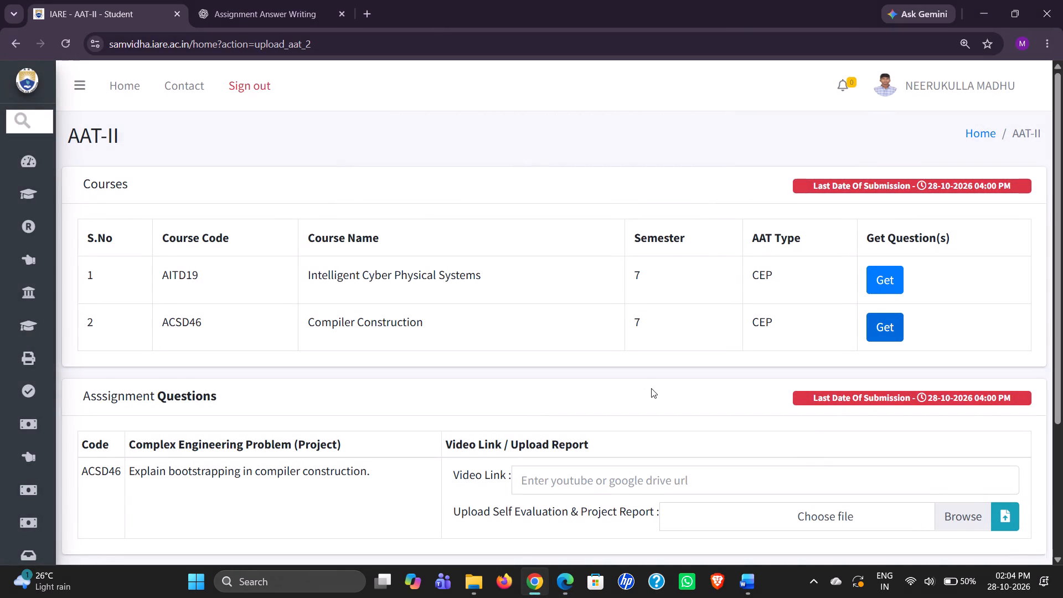
left_click(899, 283)
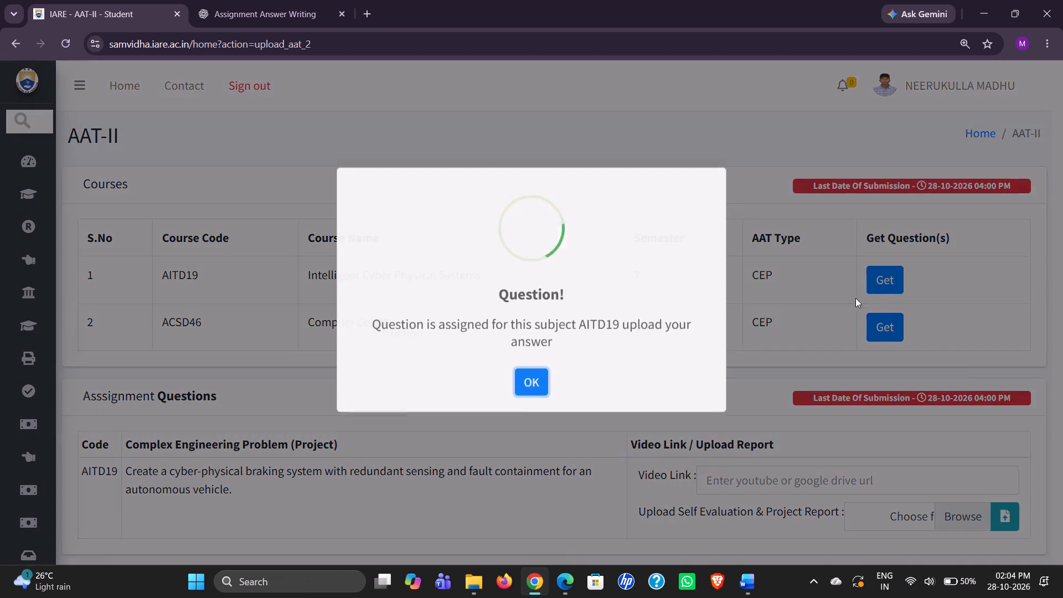
left_click(534, 401)
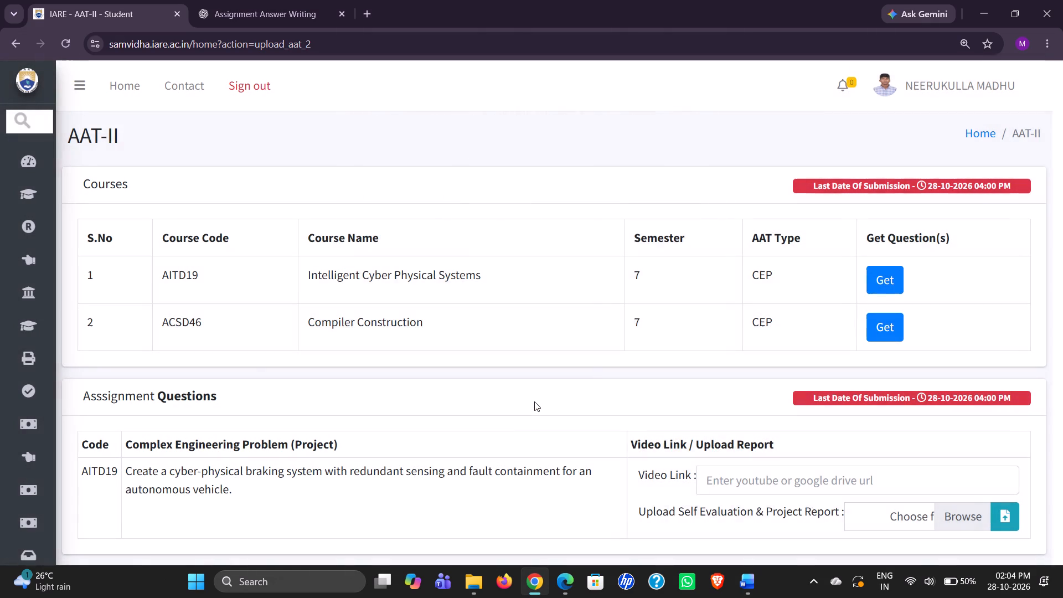
scroll(534, 401, "down", 1)
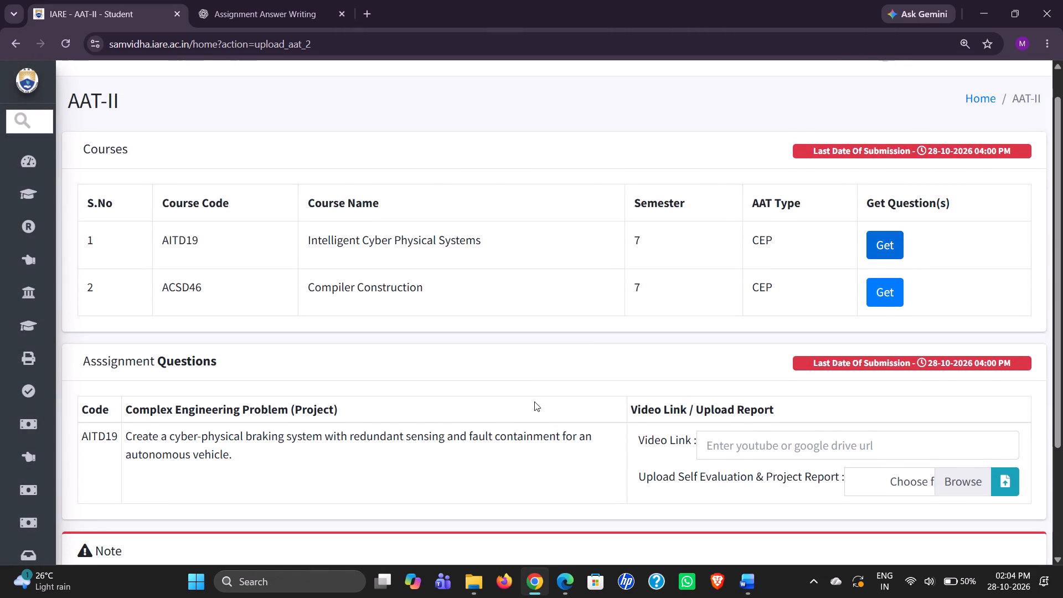
Close the Compiler Construction CEP PDF and the SEM7-NLP-case study Word document.
key("alt+Tab")
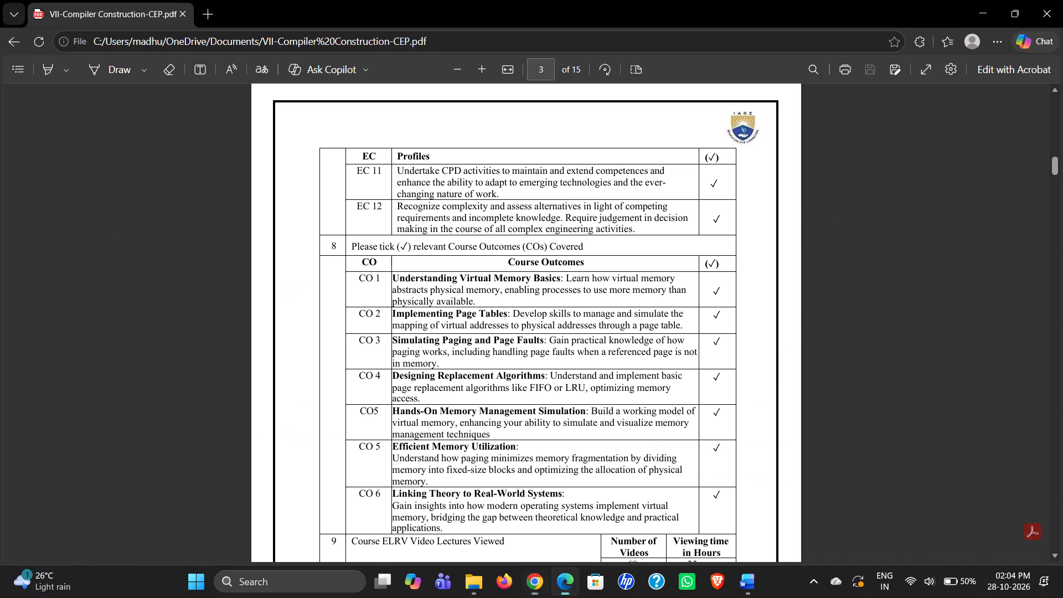
left_click(1049, 6)
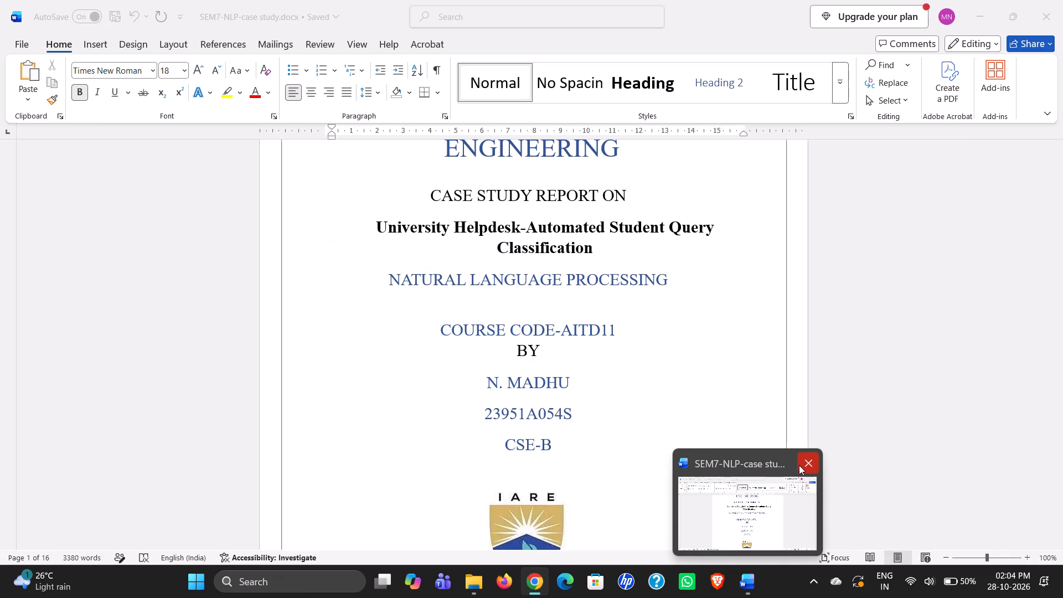
left_click(800, 463)
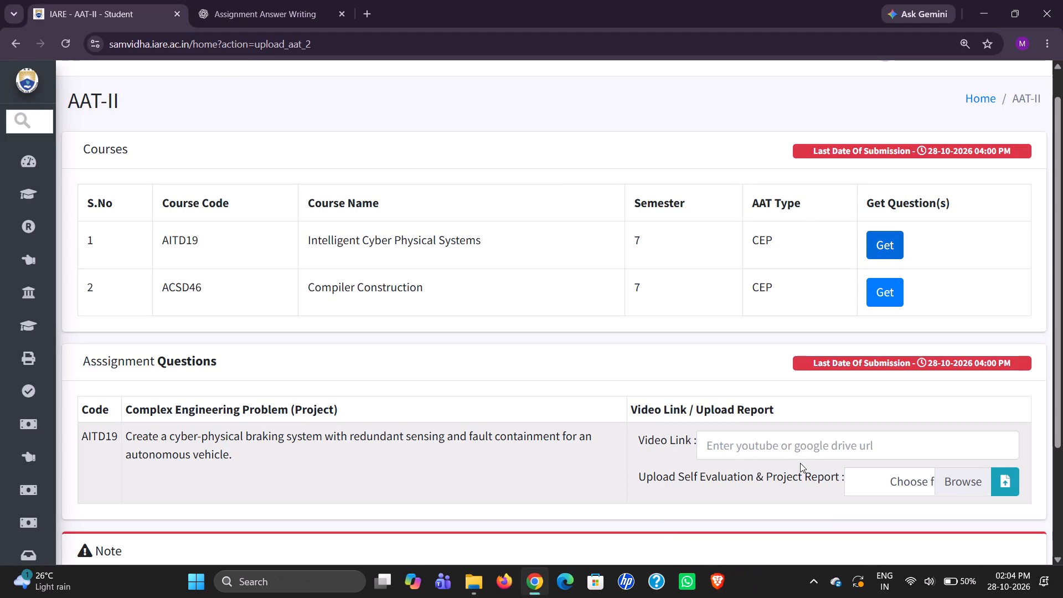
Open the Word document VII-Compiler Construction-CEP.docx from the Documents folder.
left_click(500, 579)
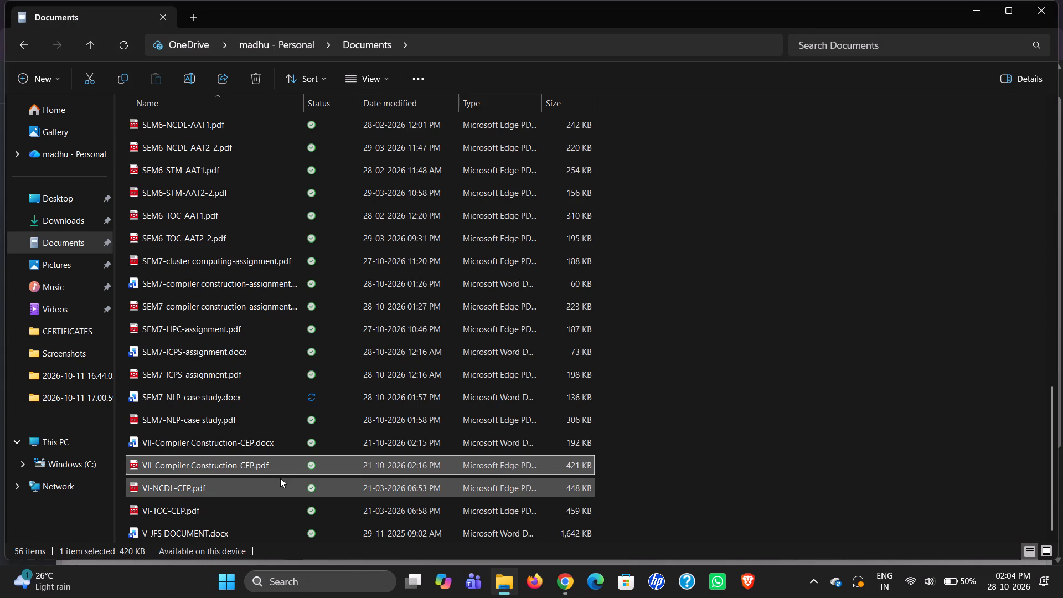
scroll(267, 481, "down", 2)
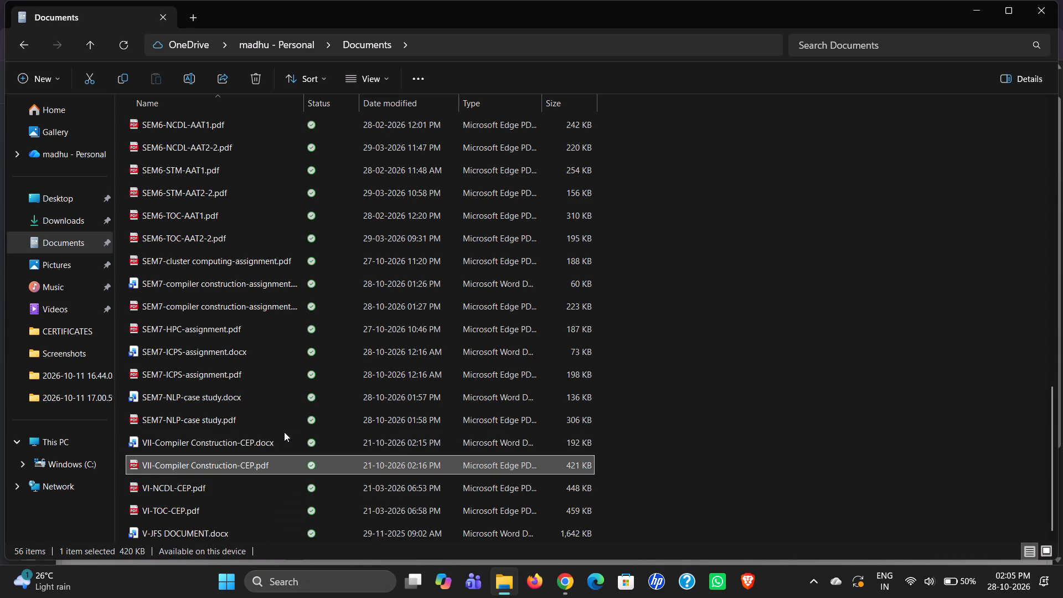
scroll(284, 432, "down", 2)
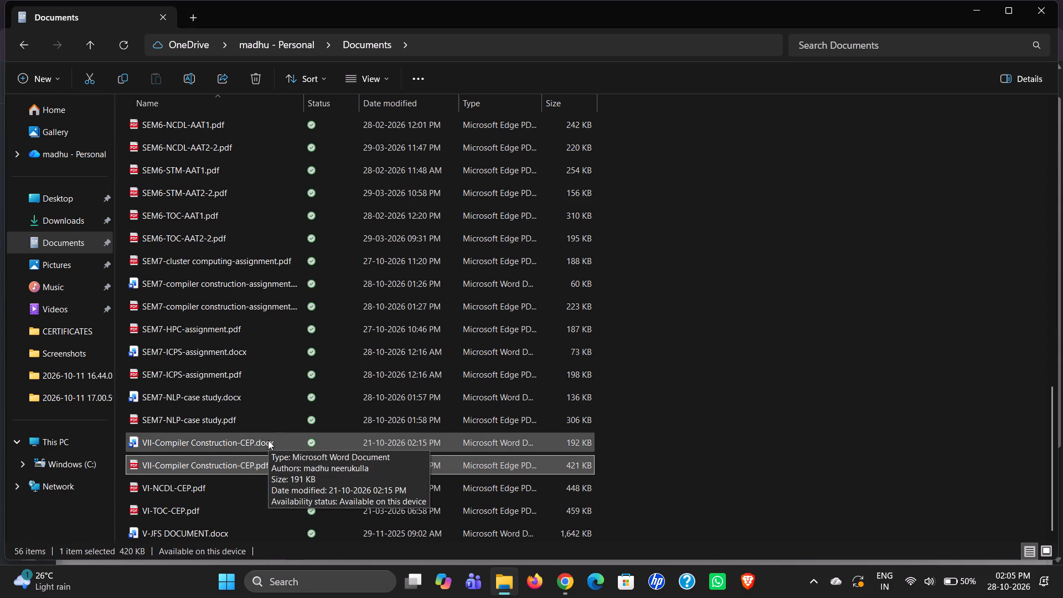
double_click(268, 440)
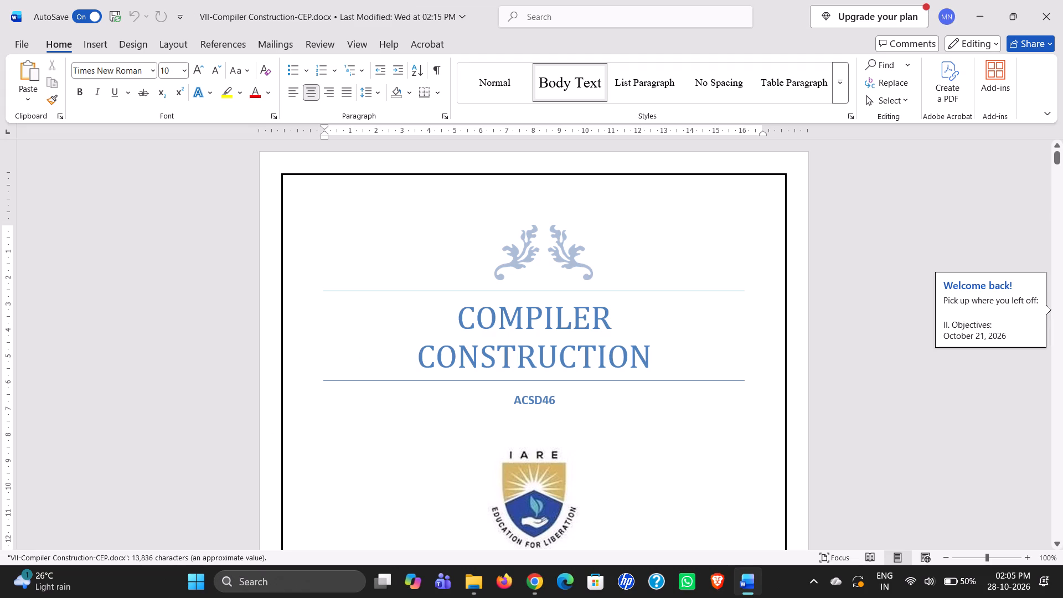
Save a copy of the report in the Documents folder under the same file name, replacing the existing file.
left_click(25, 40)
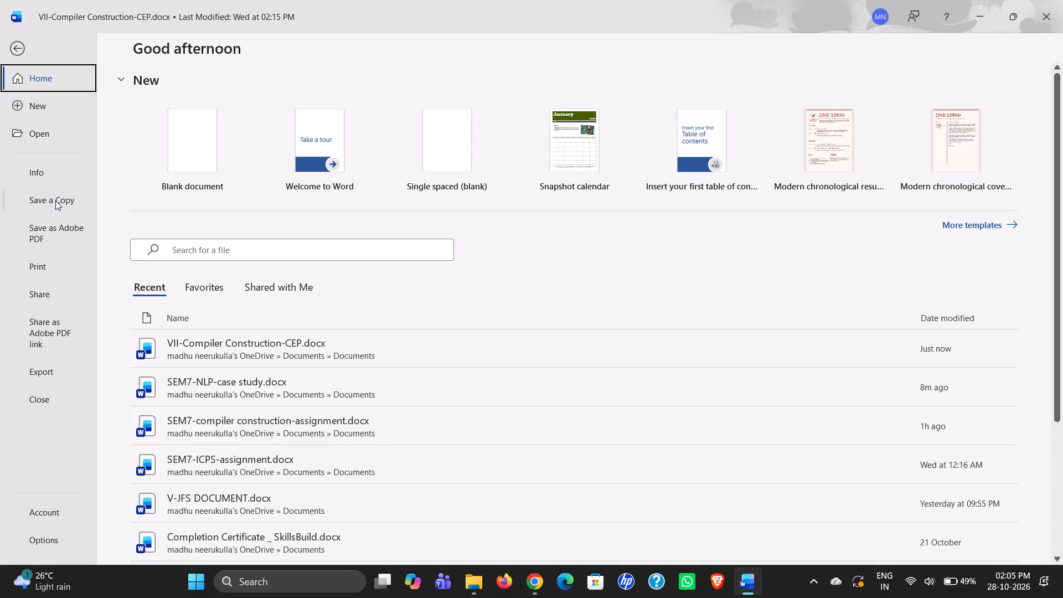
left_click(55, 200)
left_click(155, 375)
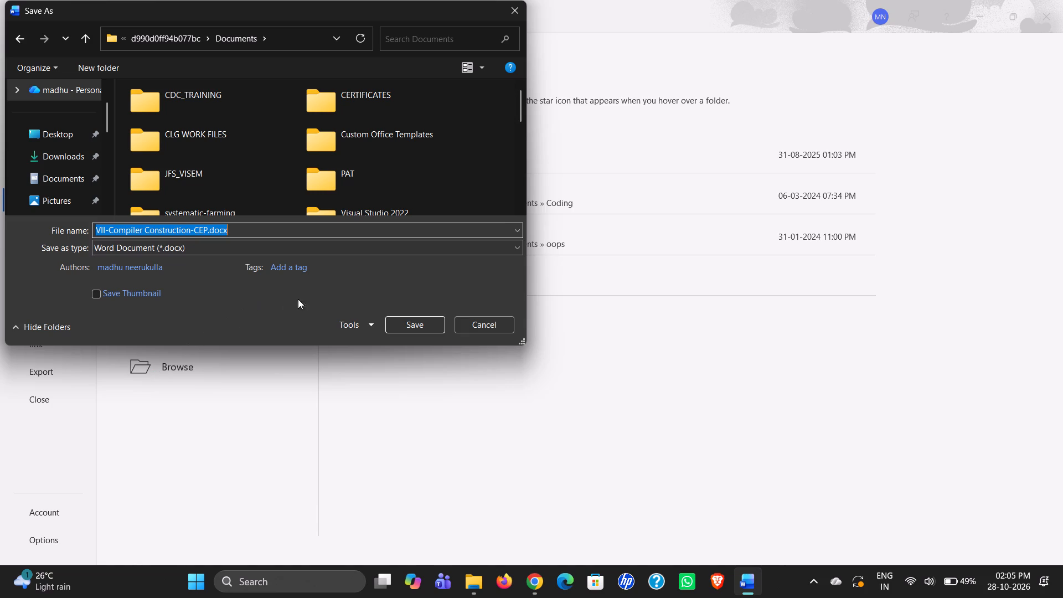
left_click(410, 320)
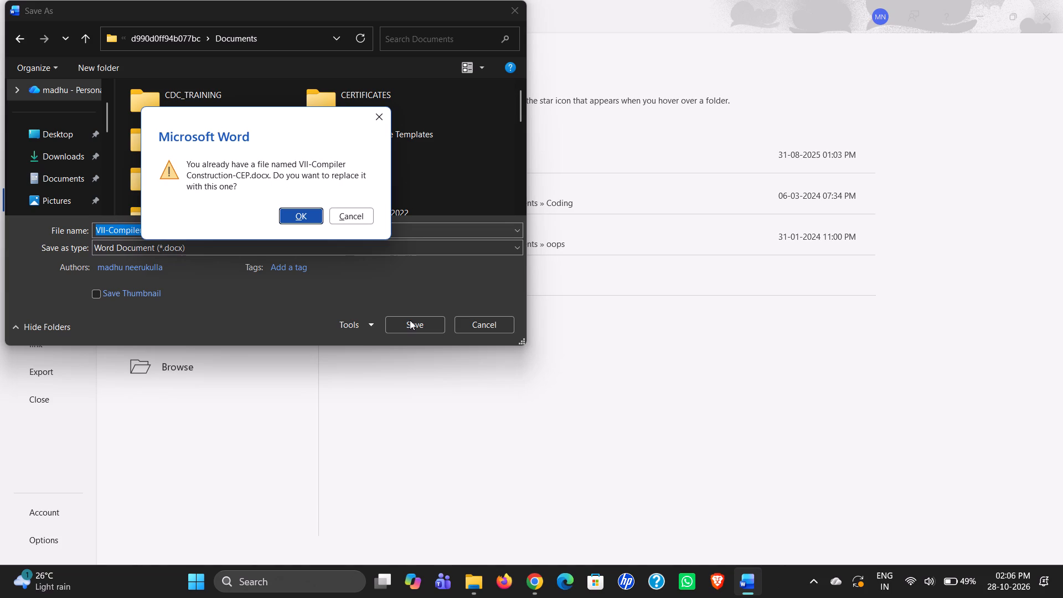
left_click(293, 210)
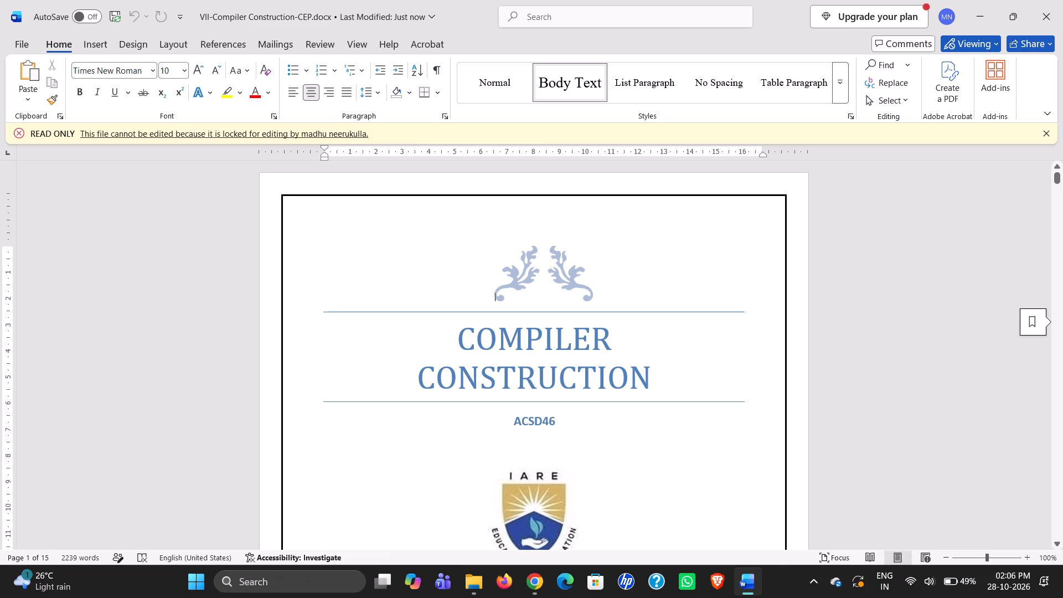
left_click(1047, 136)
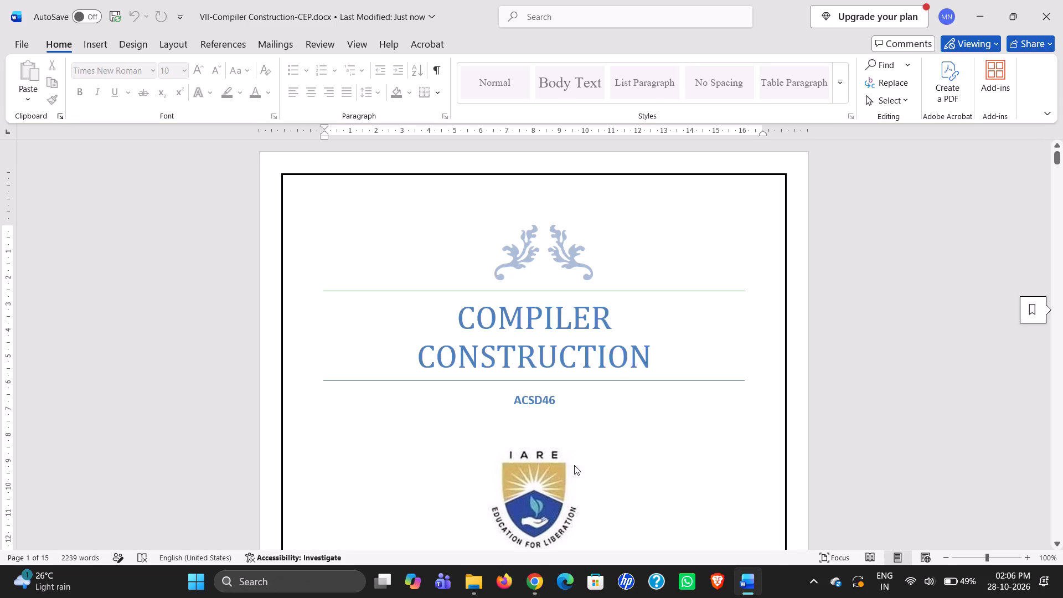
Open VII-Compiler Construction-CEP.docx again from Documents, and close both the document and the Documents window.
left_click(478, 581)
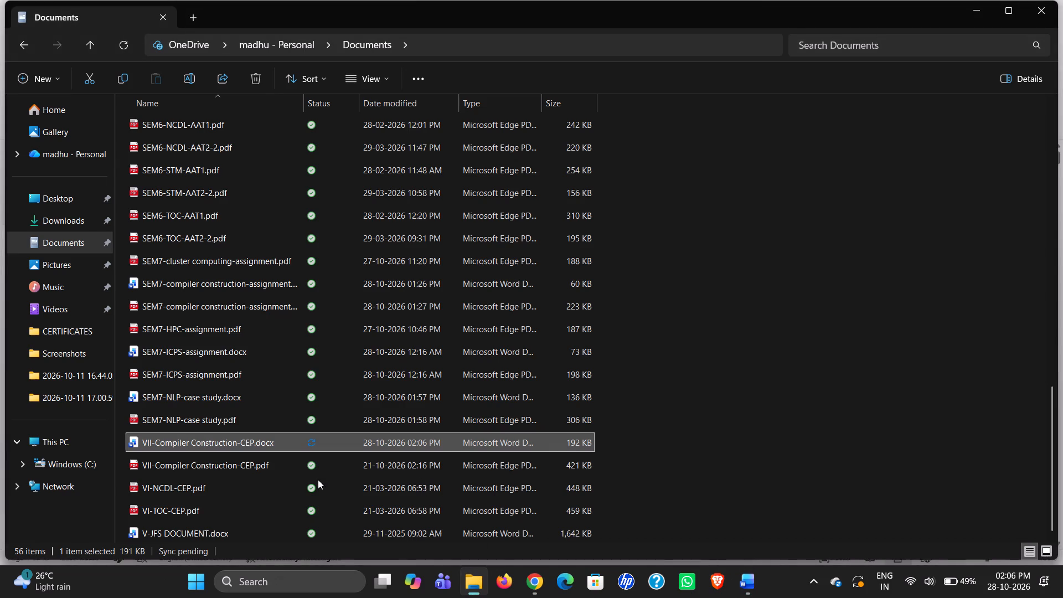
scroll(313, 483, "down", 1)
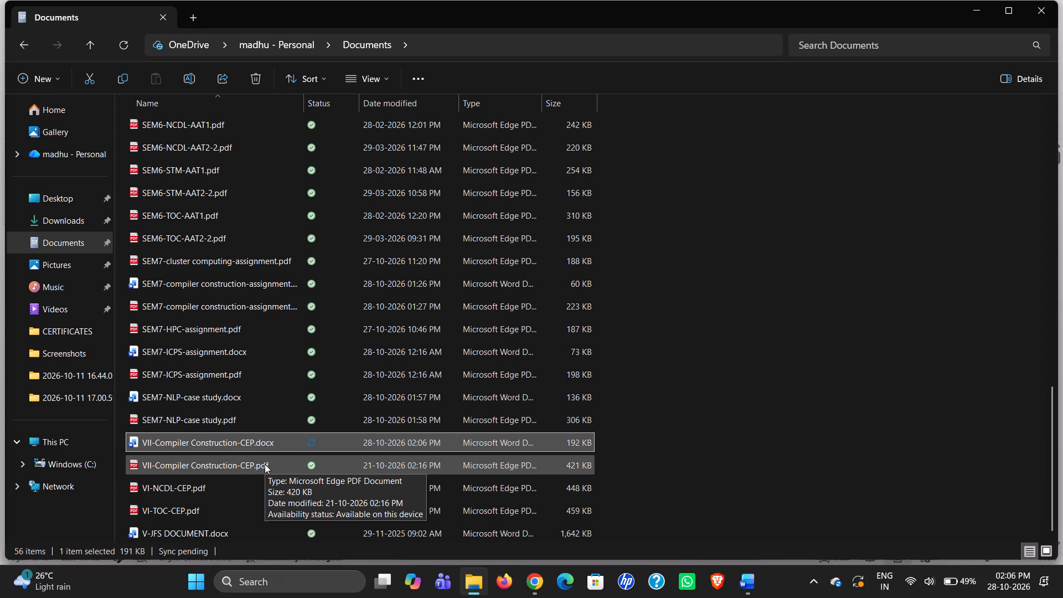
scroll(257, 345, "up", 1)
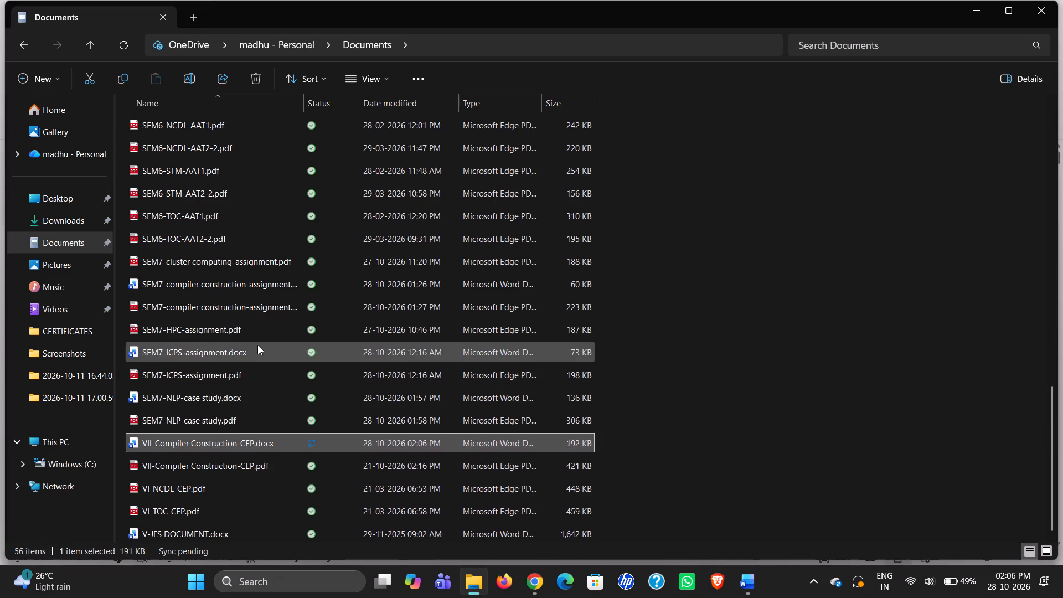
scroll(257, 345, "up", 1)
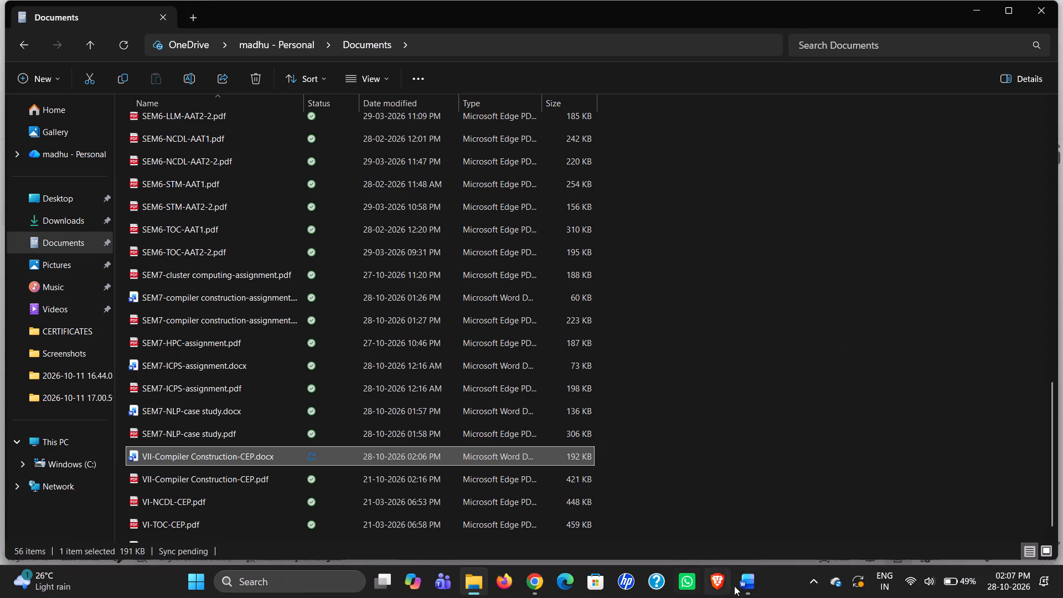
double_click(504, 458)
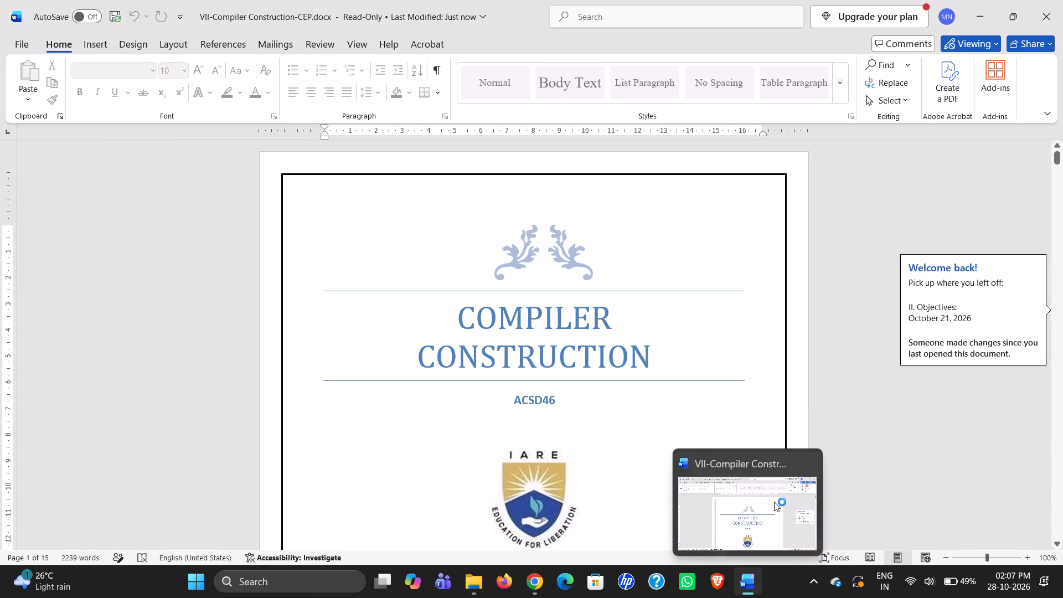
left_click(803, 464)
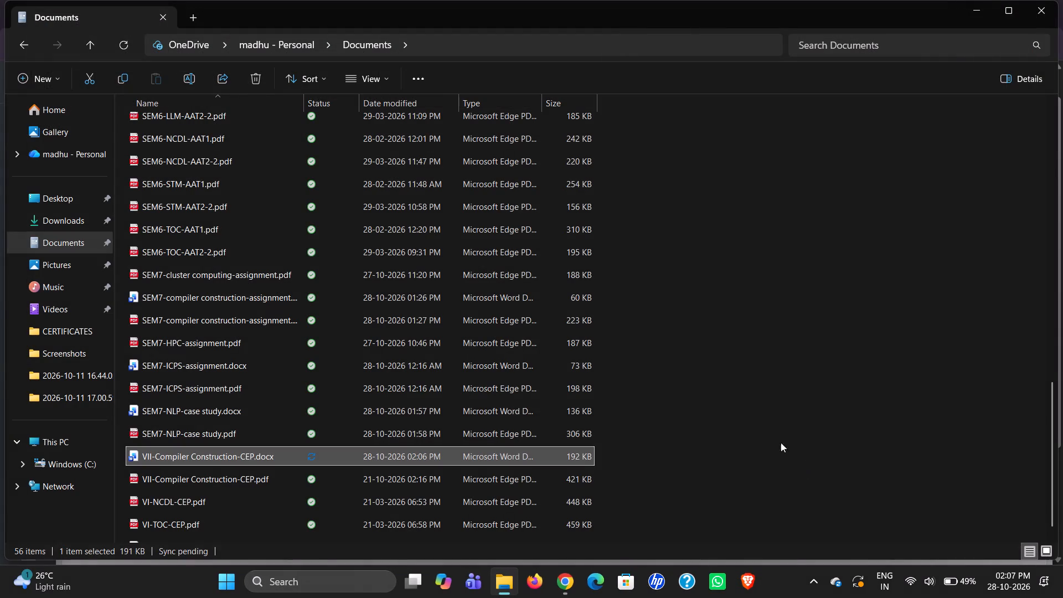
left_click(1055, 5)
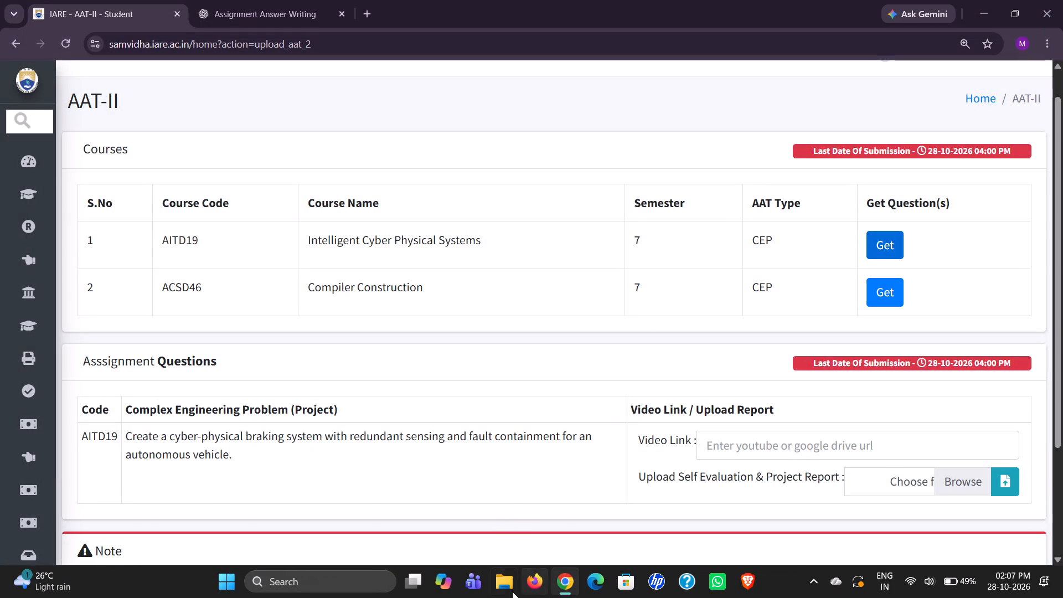
Reopen VII-Compiler Construction-CEP.docx from the Documents folder and view its cover page.
left_click(503, 594)
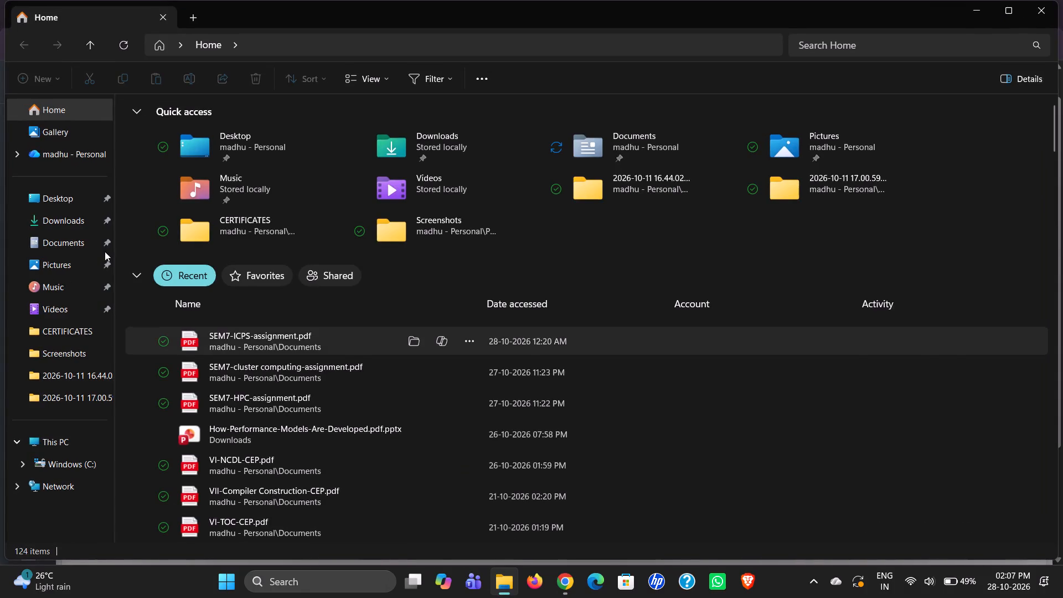
left_click(71, 243)
scroll(301, 378, "down", 6)
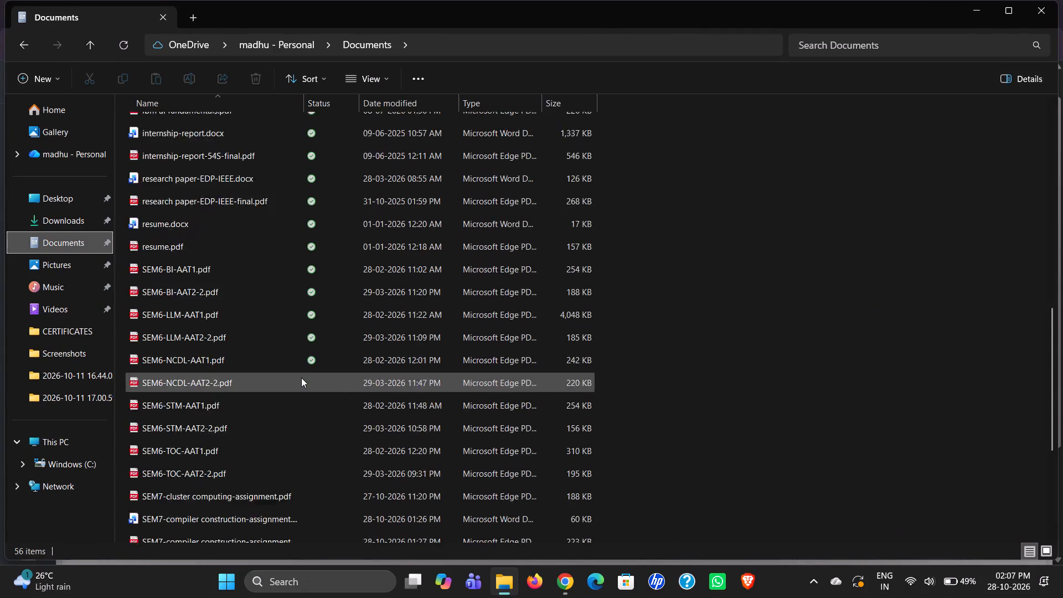
scroll(301, 378, "down", 6)
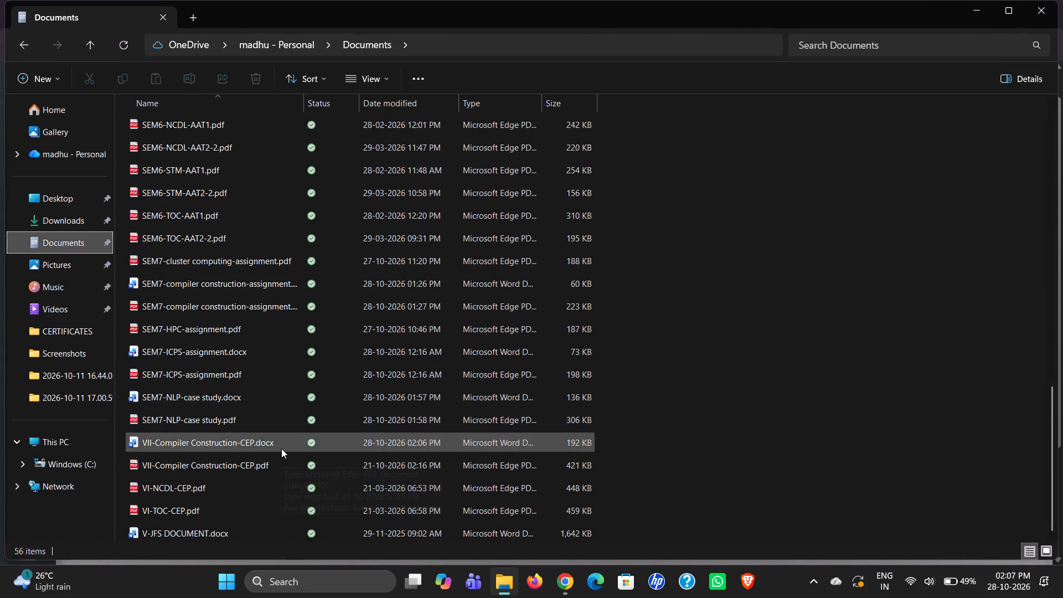
double_click(281, 448)
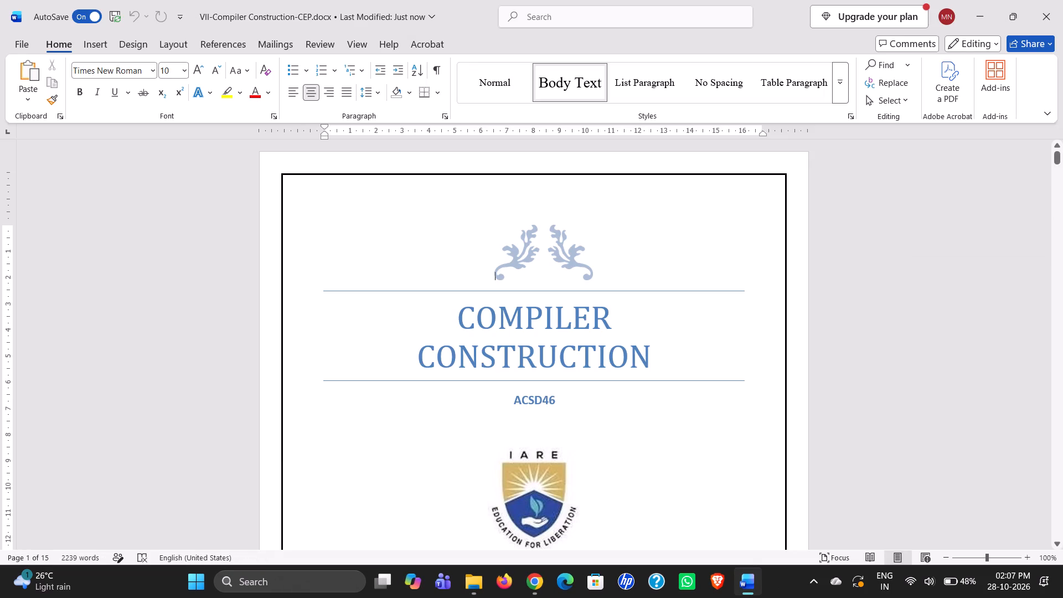
scroll(576, 348, "down", 1)
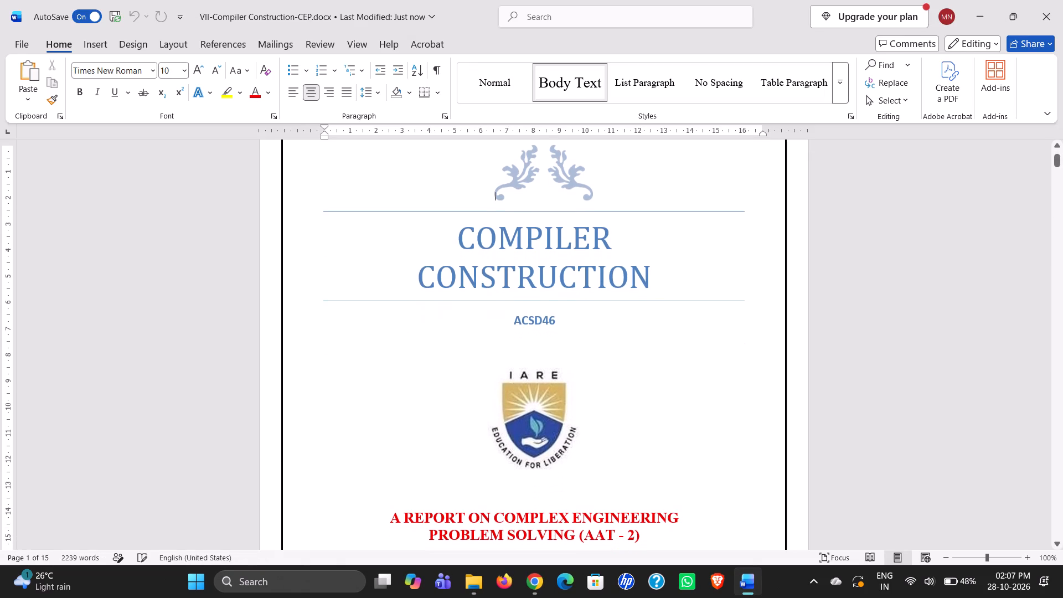
scroll(576, 348, "up", 2)
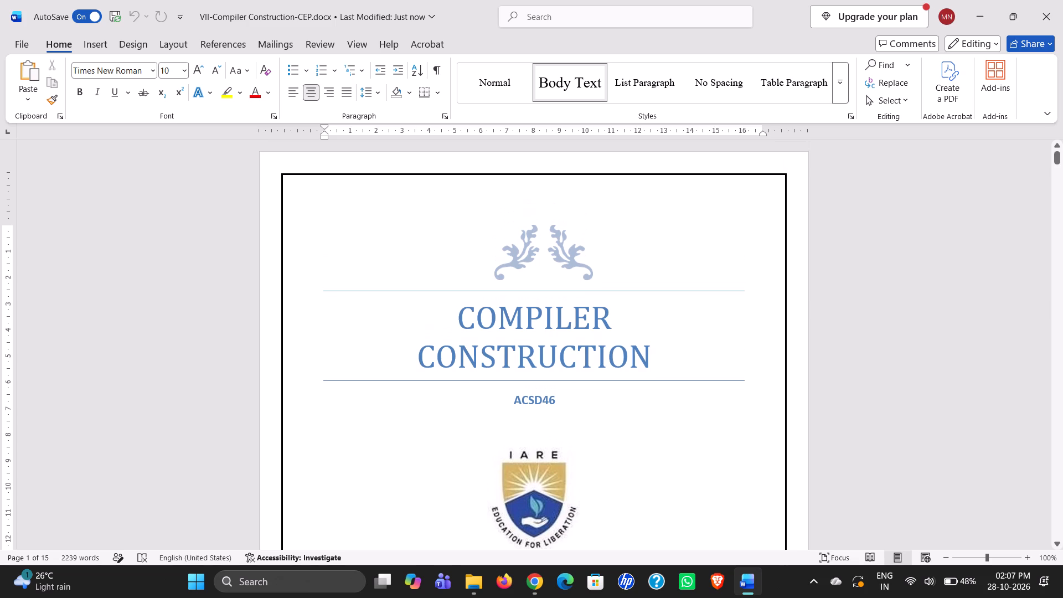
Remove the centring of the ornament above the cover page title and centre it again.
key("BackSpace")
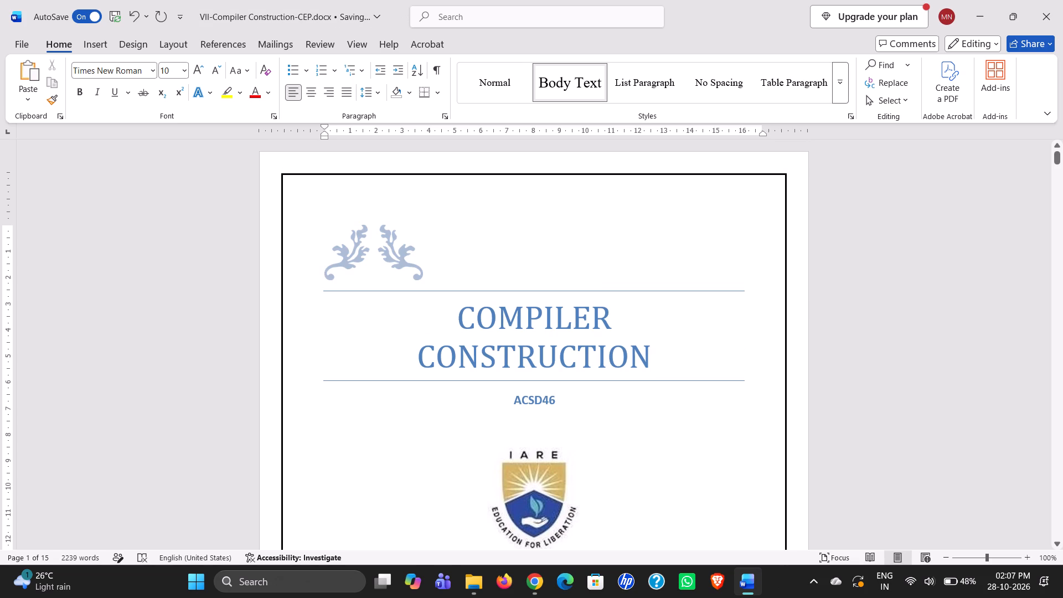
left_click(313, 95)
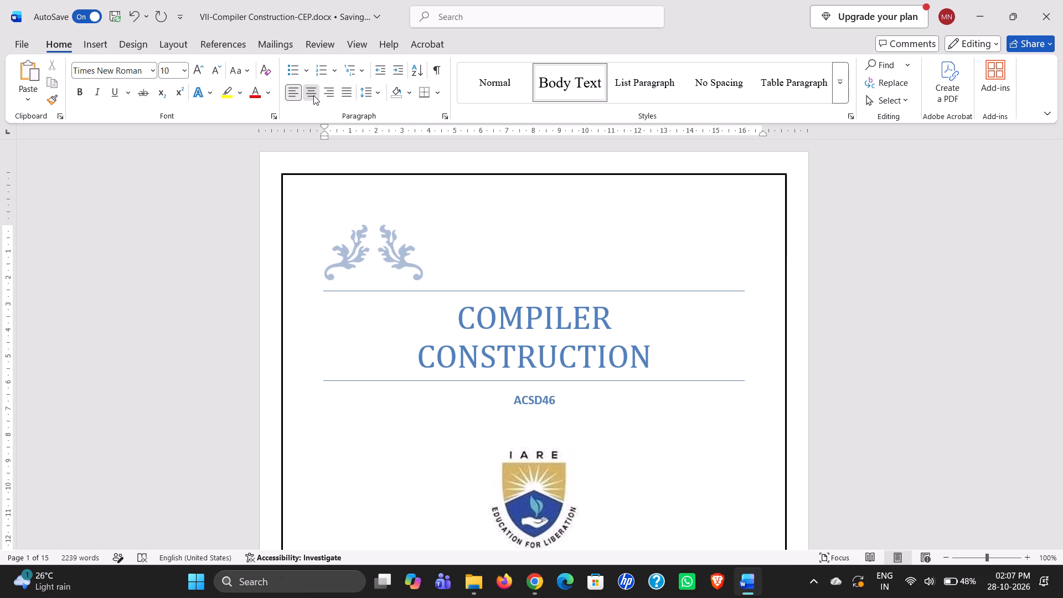
Copy the course name "Intelligent Cyber Physical Systems" from the AAT-II portal page in Chrome and return to the Word report.
key("alt+Tab")
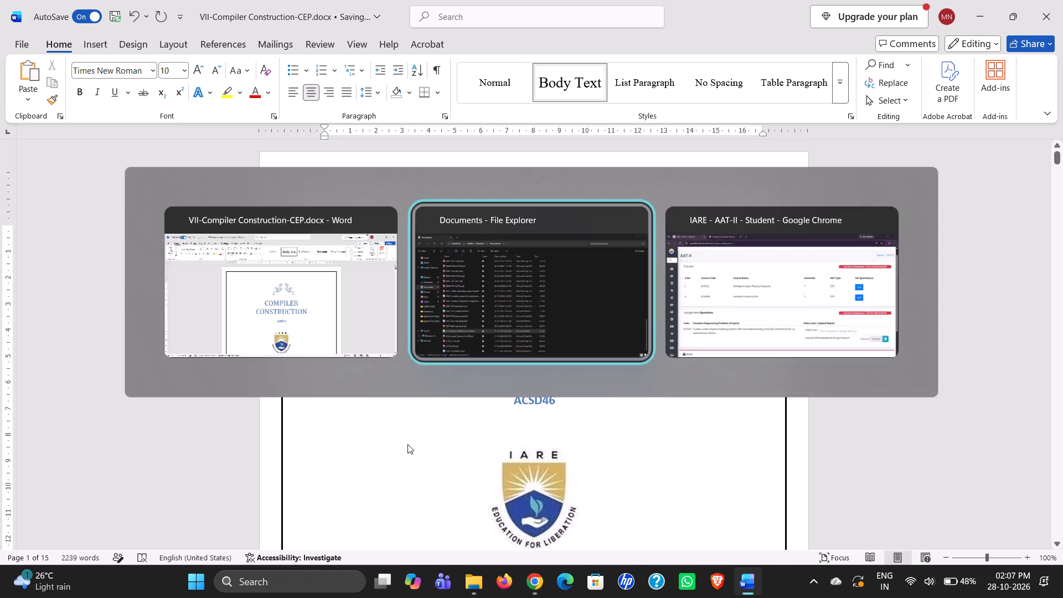
key("alt+Tab")
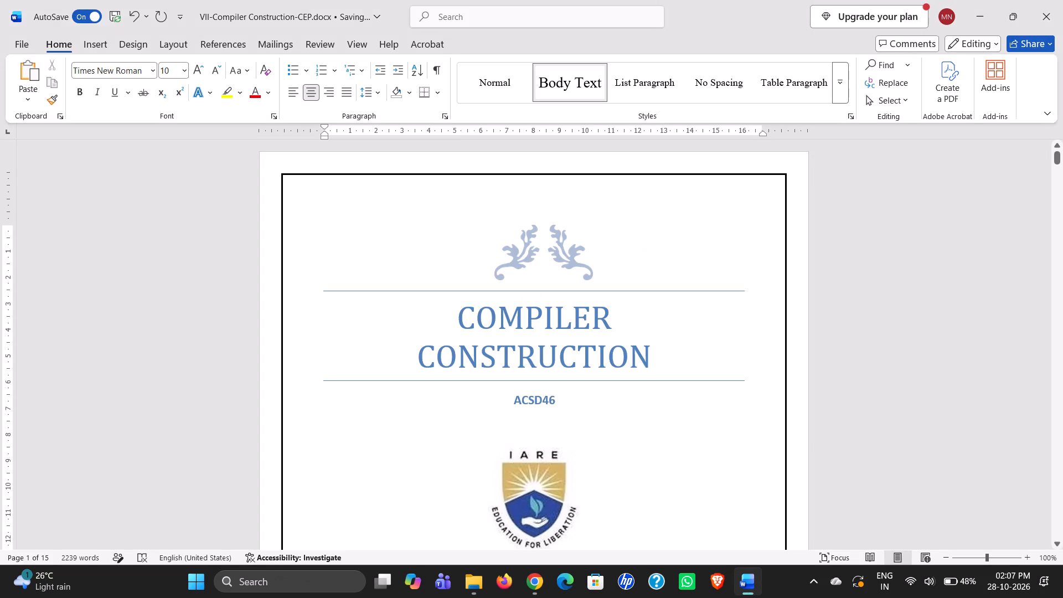
key("alt+Tab")
key("alt+Tab")
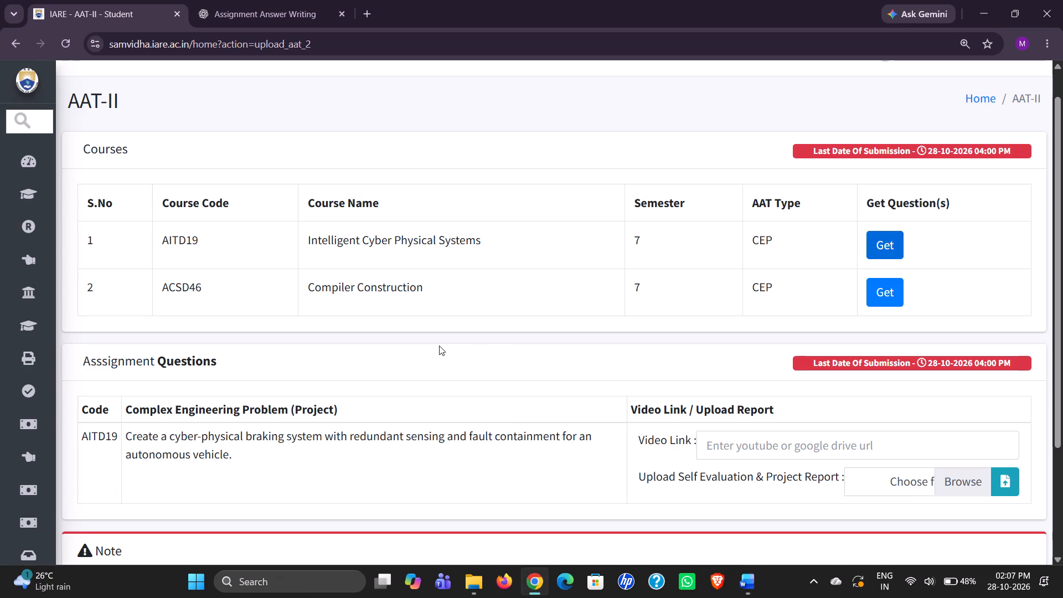
left_click_drag(307, 240, 493, 243)
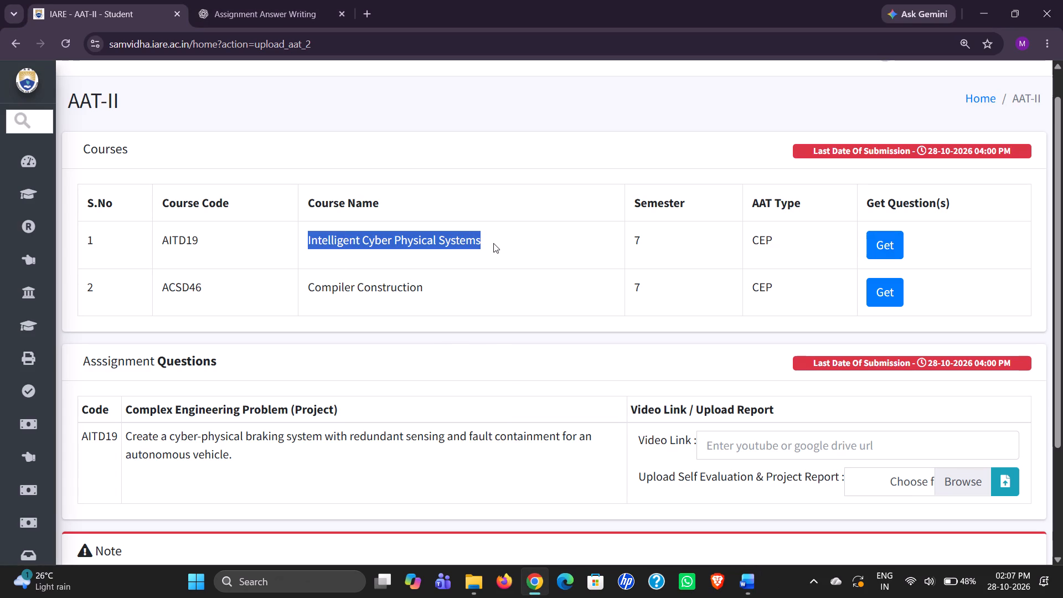
key("ctrl+c")
key("alt+Tab")
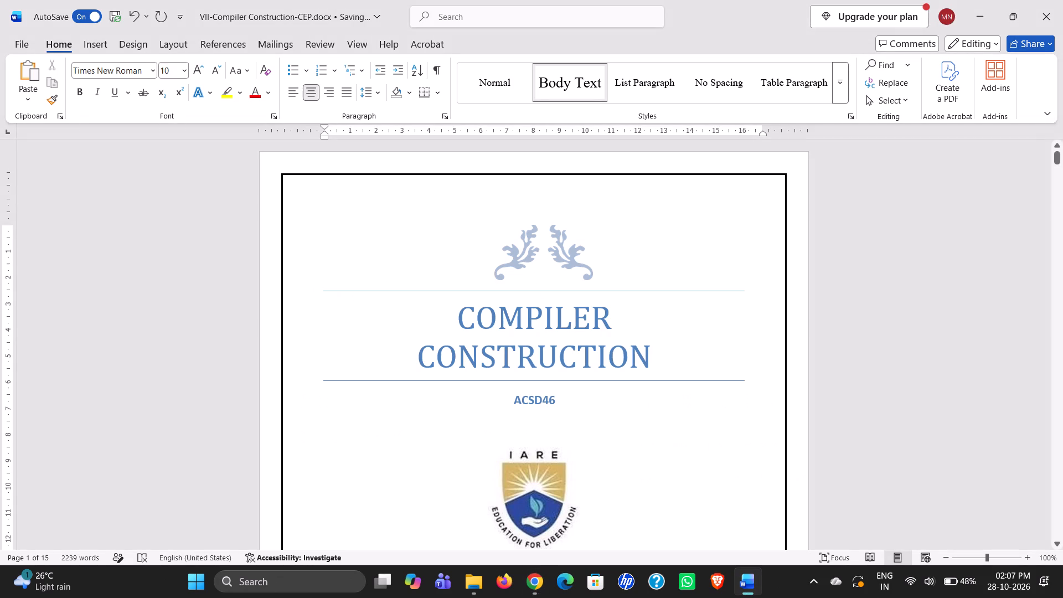
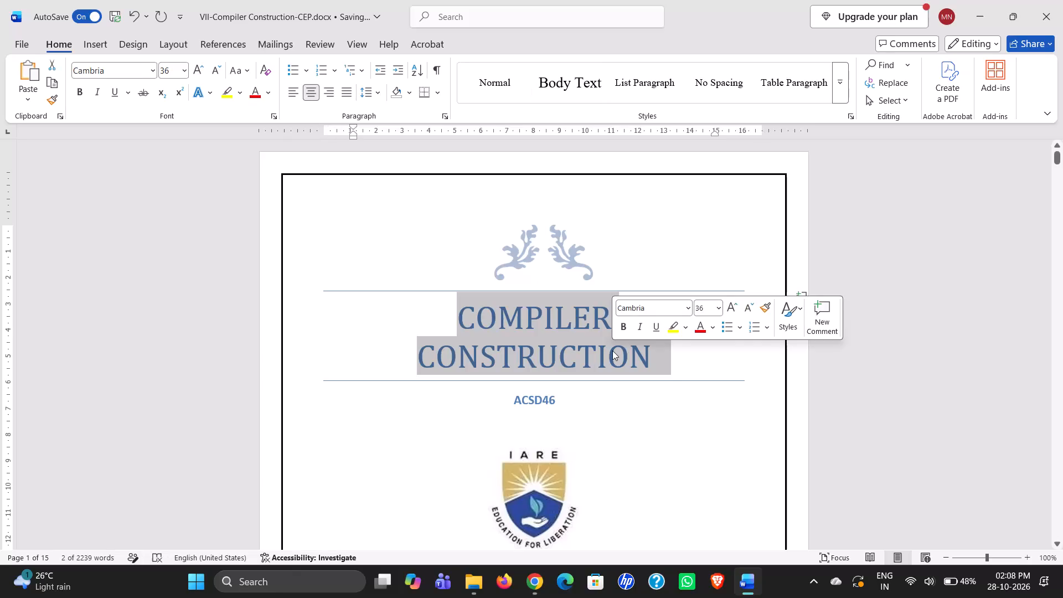
Replace the cover page title "Compiler Construction" with the copied course name "Intelligent Cyber Physical Systems".
key("shift+Left")
key("ctrl+v")
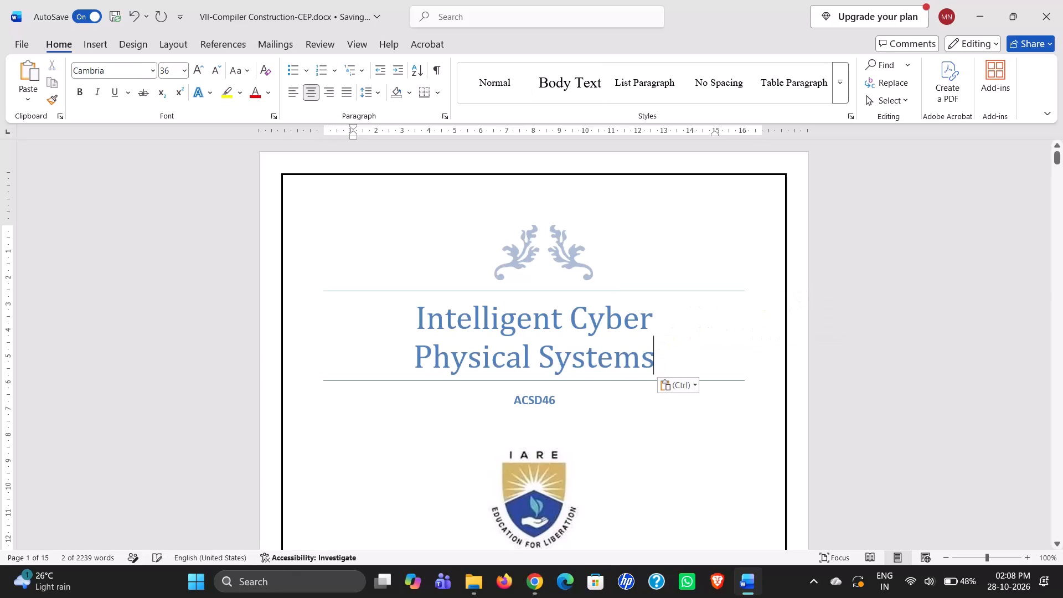
Convert the whole two-line cover page title to uppercase.
key("shift+Up")
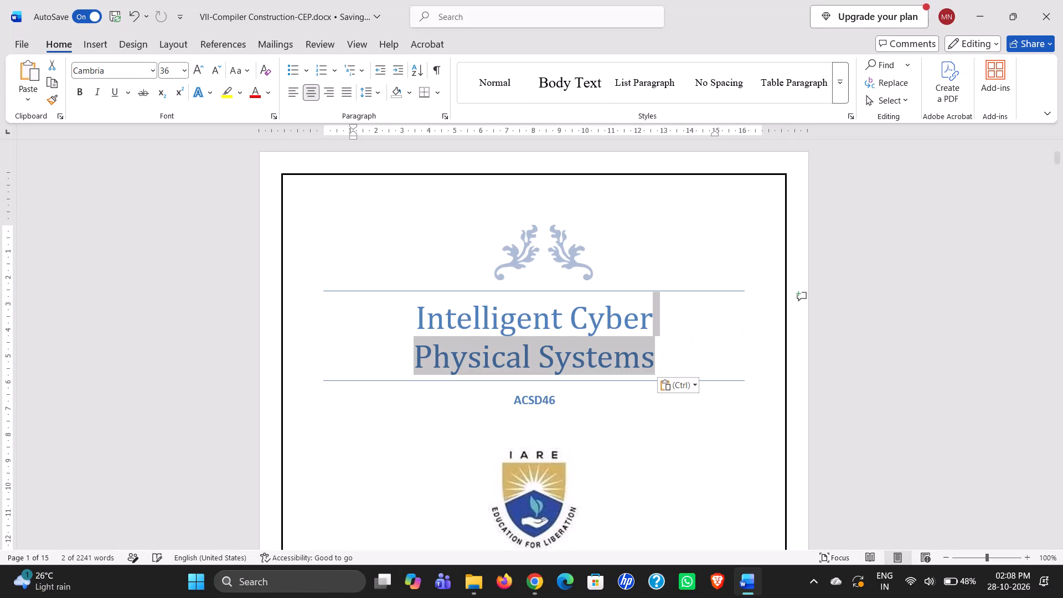
key("shift+Left")
key("shift+Left")
key("shift+Left")
key("shift+Left")
key("shift+Left")
key("shift+Left")
key("shift+Left")
key("shift+Left")
key("shift+Left")
key("shift+Left")
key("shift+Left")
key("shift+Left")
key("shift+Left")
key("shift+Left")
key("shift+Left")
key("shift+Left")
key("shift+Left")
key("shift+Left")
key("shift+Left")
key("shift+Left")
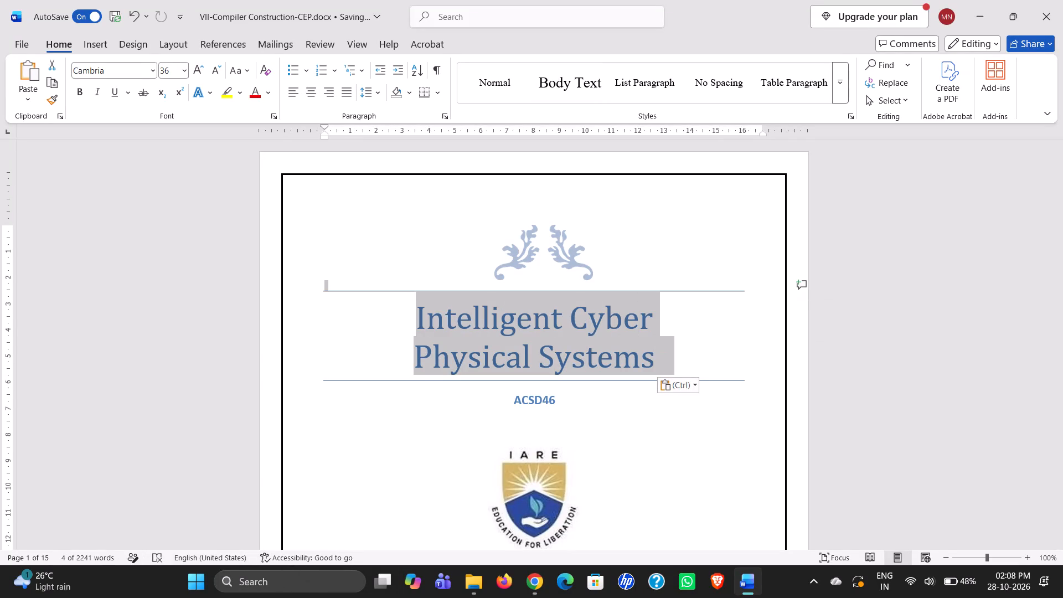
key("shift+Right")
left_click(244, 73)
left_click(257, 121)
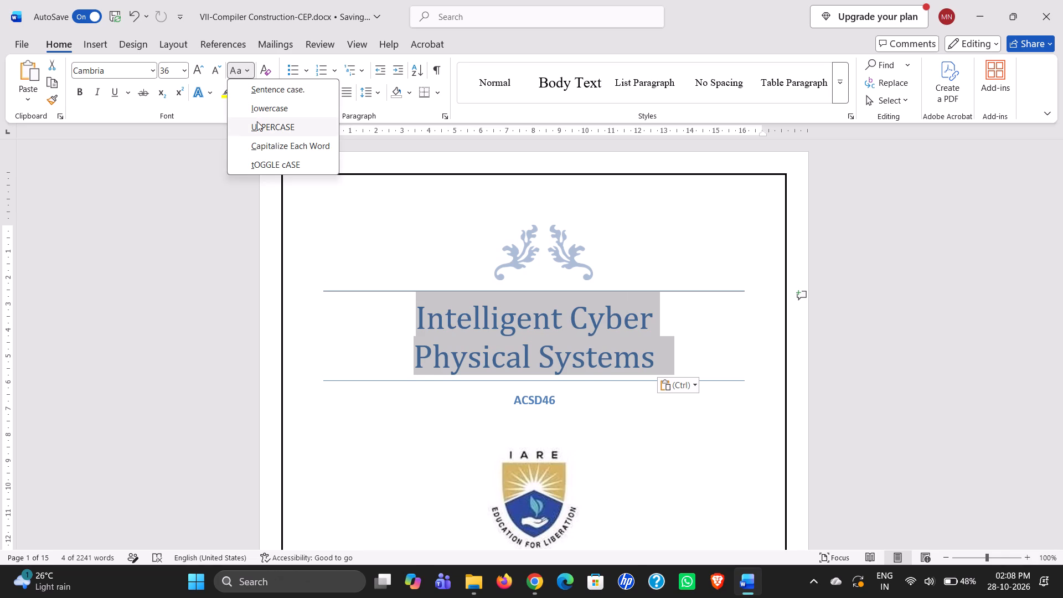
Check the course code on the AAT-II portal page in Chrome and change the code below the cover title to AITD19.
left_click(568, 413)
key("alt+Tab")
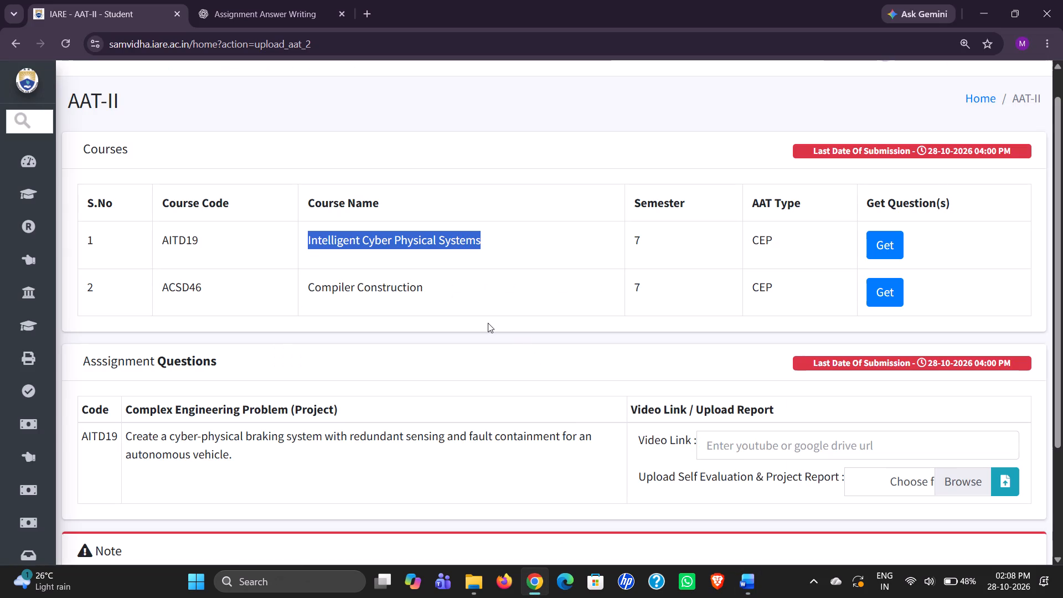
key("alt+Tab")
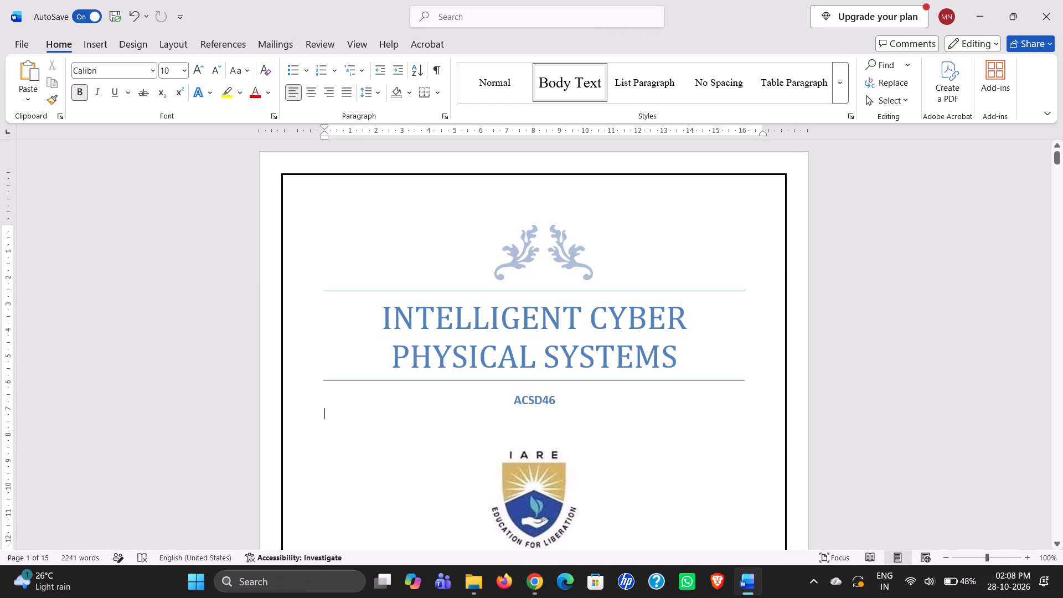
left_click(558, 401)
key("BackSpace")
key("BackSpace")
key("BackSpace")
key("BackSpace")
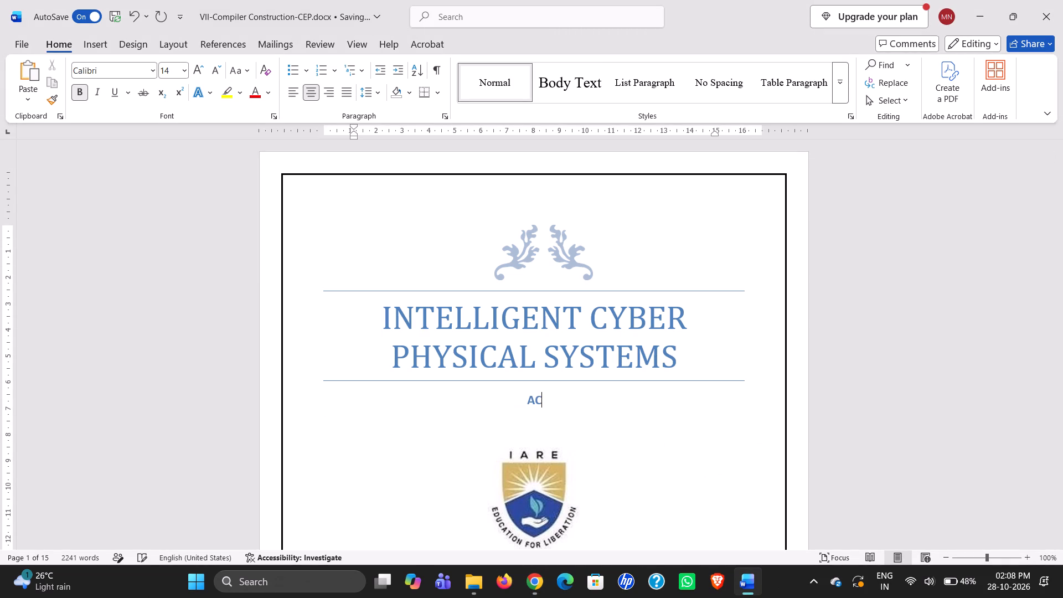
key("BackSpace")
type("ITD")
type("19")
Change the course code in the student details at the bottom of the cover page to AITD19.
scroll(558, 401, "down", 2)
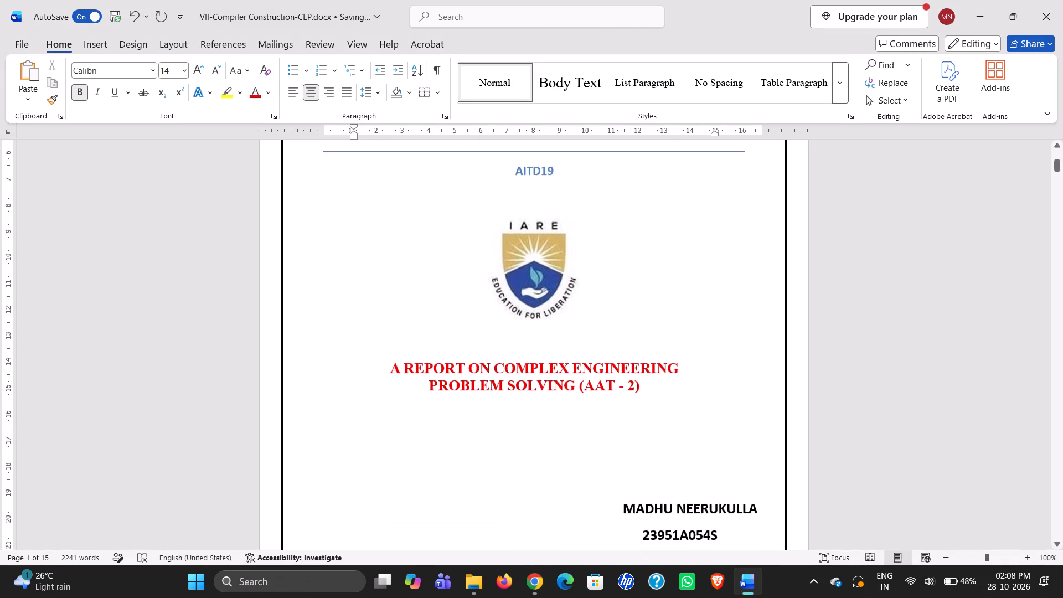
scroll(558, 401, "down", 1)
scroll(558, 401, "up", 3)
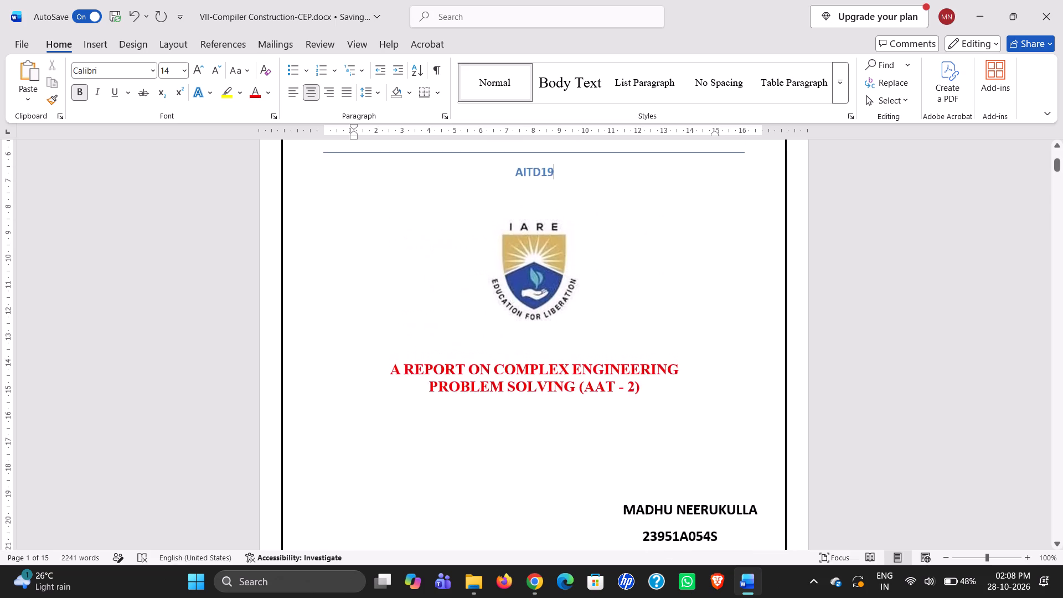
scroll(558, 401, "down", 2)
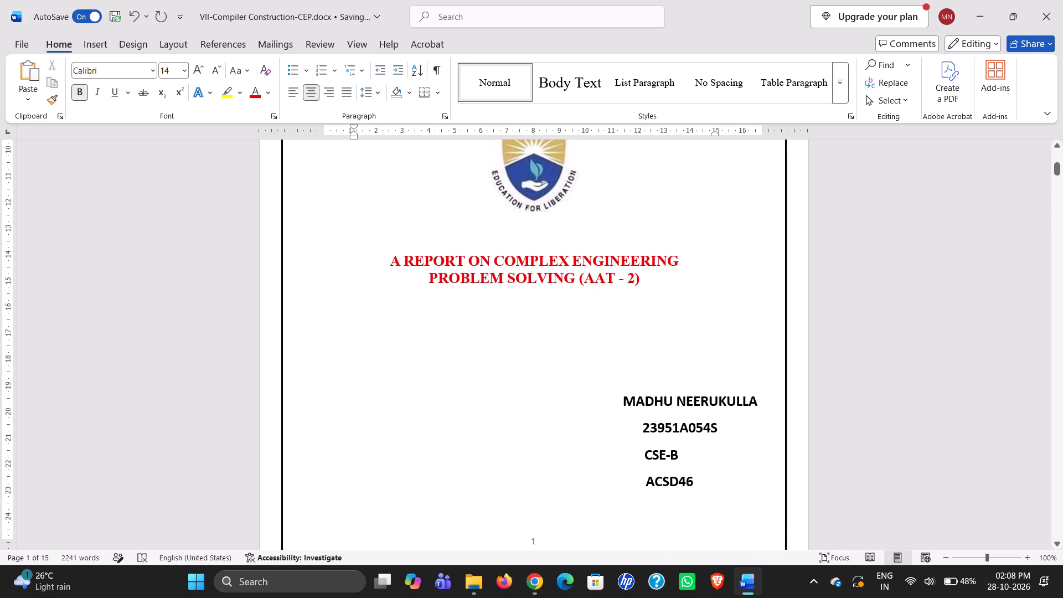
scroll(558, 401, "down", 1)
left_click(703, 372)
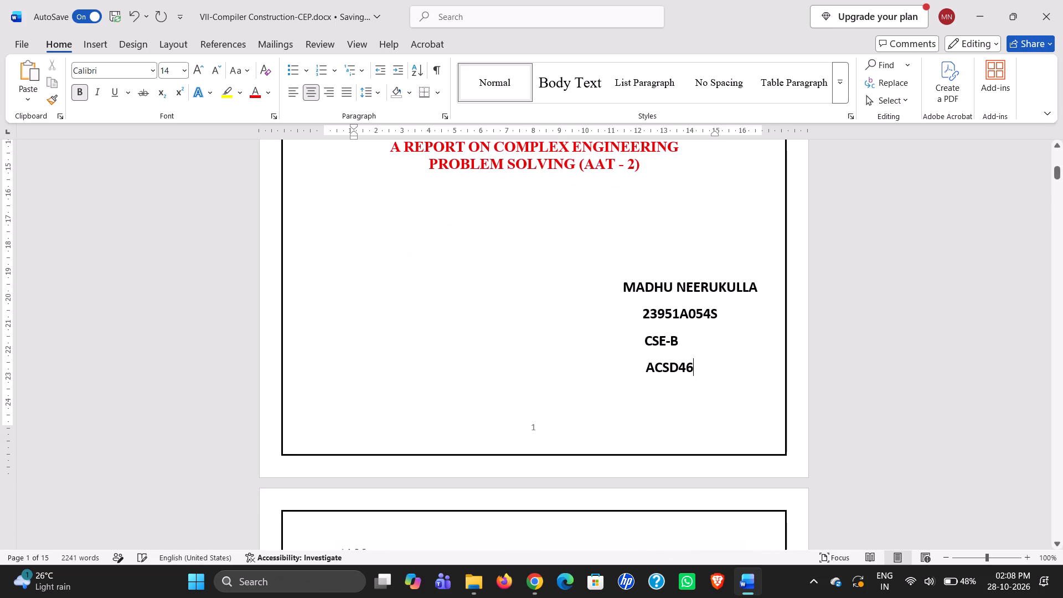
key("BackSpace")
key("BackSpace")
key("BackSpace")
key("BackSpace")
key("BackSpace")
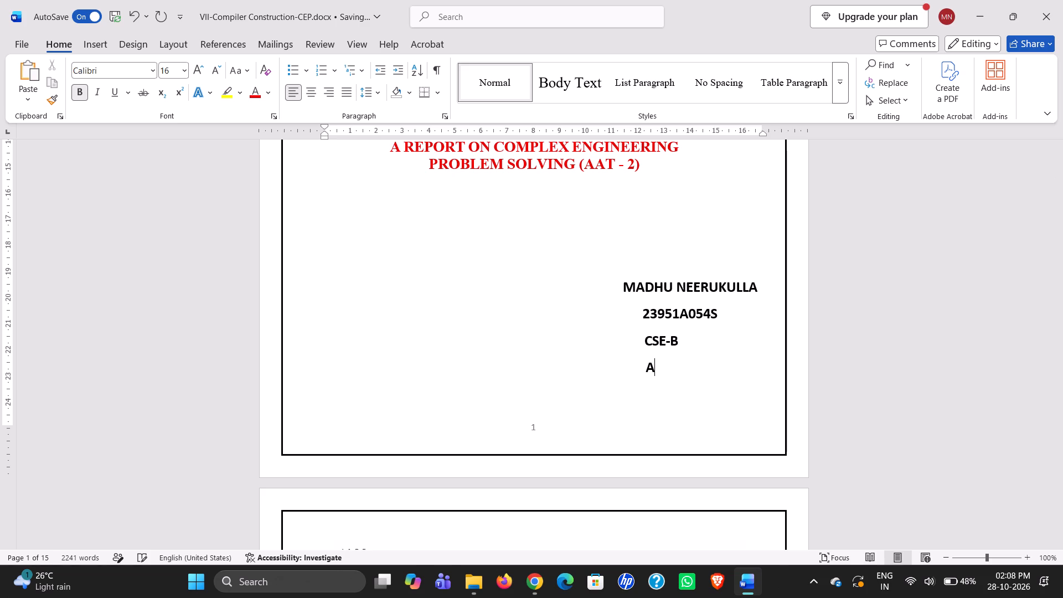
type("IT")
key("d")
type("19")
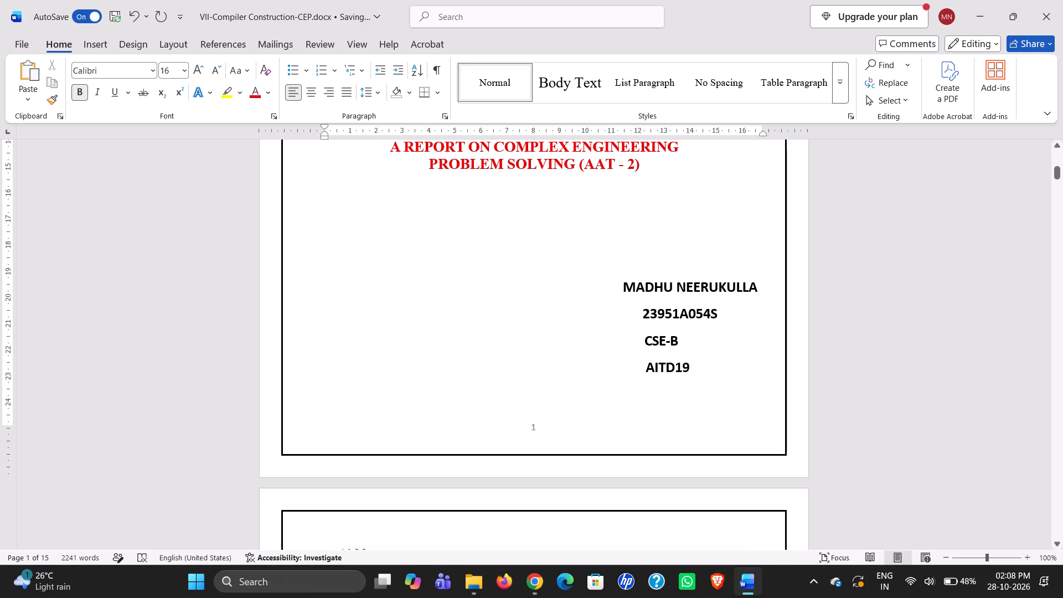
Set Course Name in the self-assessment form to "Intelligent Cyber Physical Systems", copied from the AAT-II portal page in Chrome.
scroll(728, 424, "down", 3)
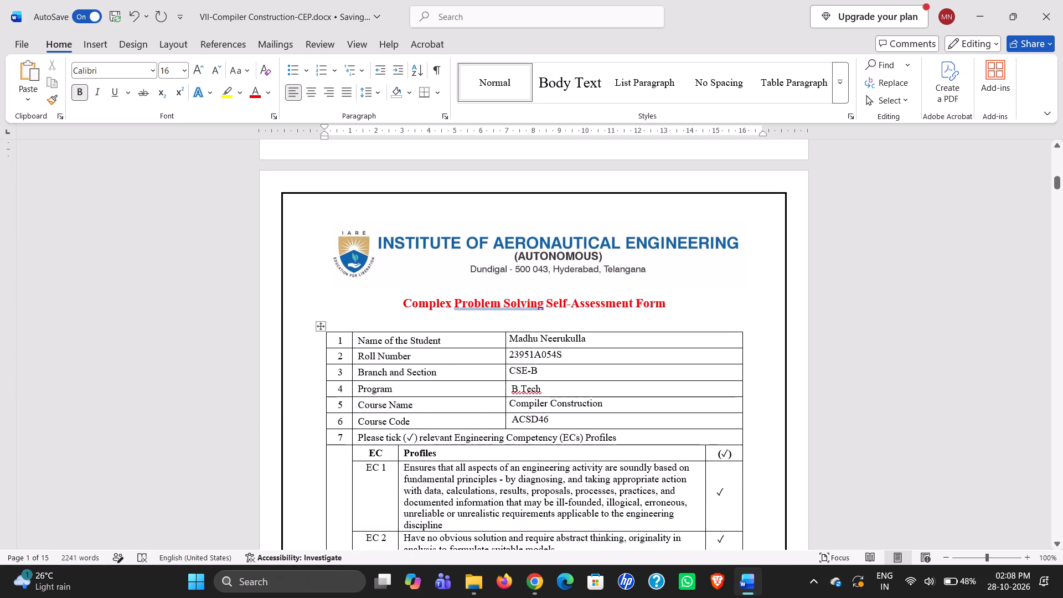
left_click(611, 402)
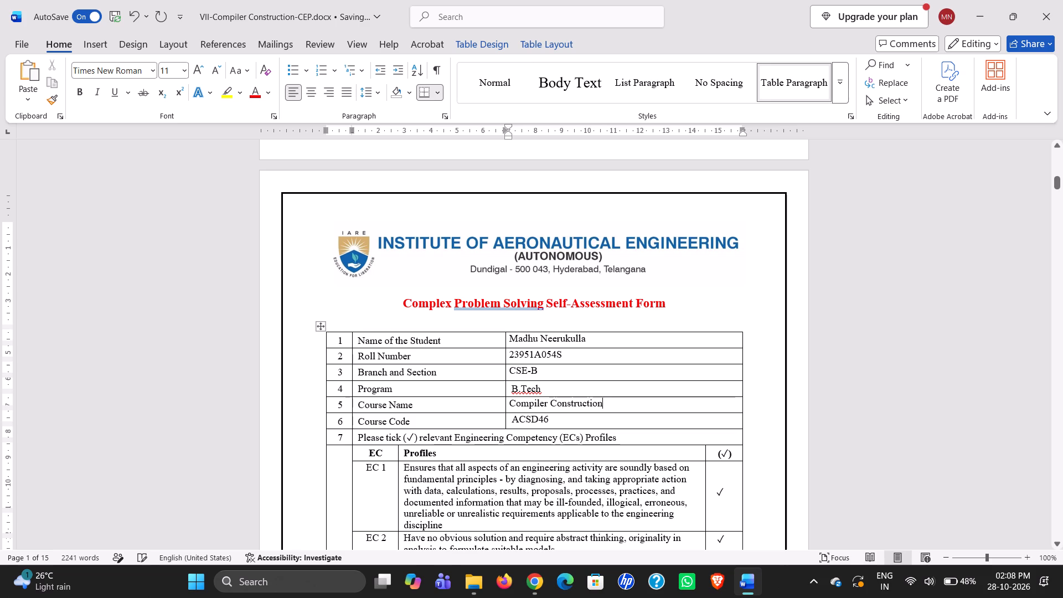
key("alt+Tab")
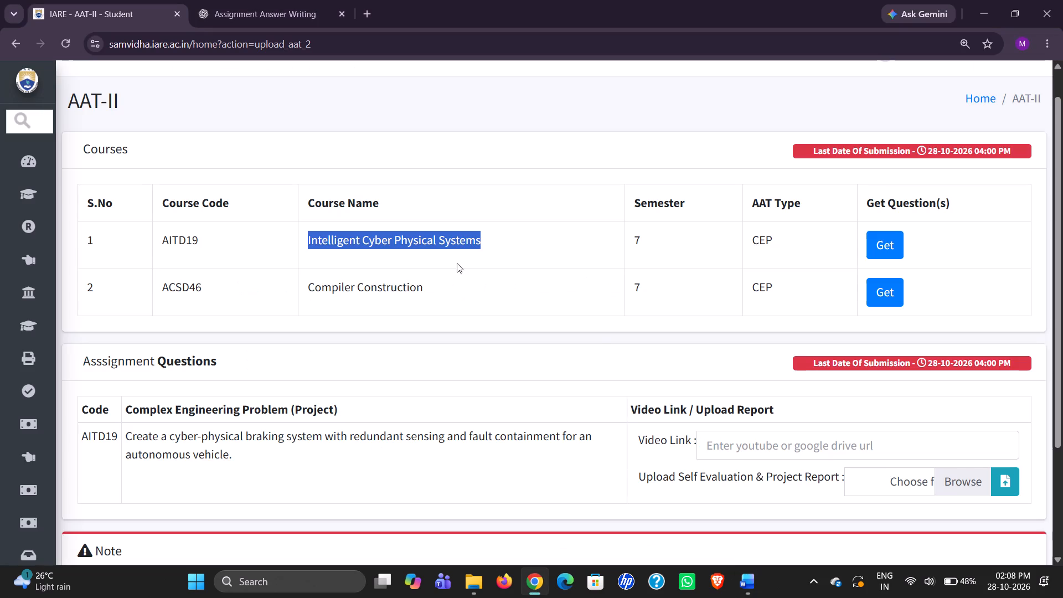
left_click(359, 236)
left_click_drag(303, 238, 527, 256)
key("ctrl+c")
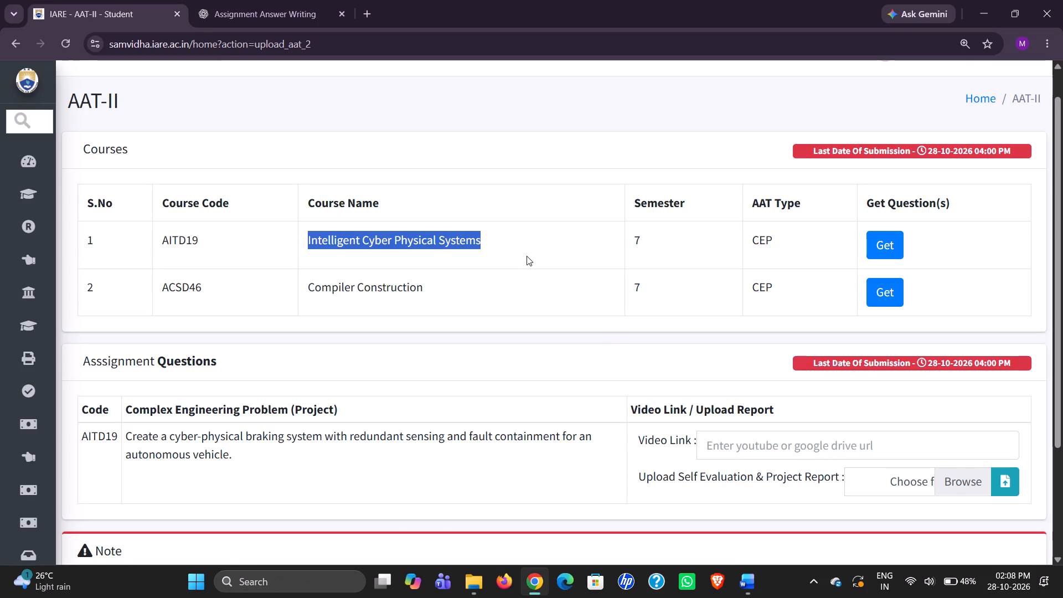
key("alt+Tab")
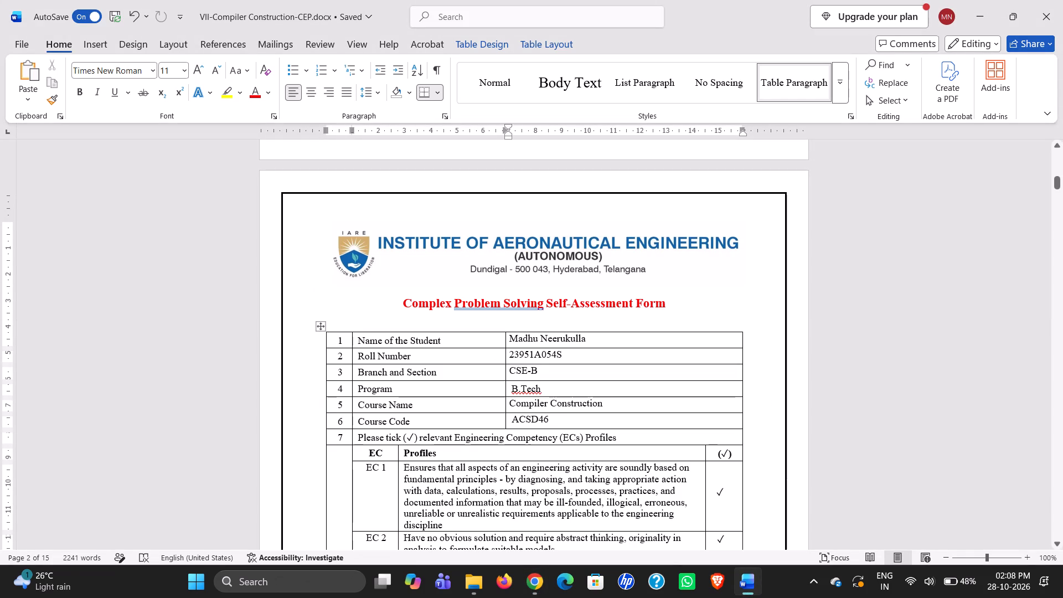
key("BackSpace")
key("BackSpace")
key("BackSpace")
key("BackSpace")
key("BackSpace")
key("BackSpace")
key("BackSpace")
key("BackSpace")
key("BackSpace")
key("BackSpace")
key("BackSpace")
key("BackSpace")
key("BackSpace")
key("BackSpace")
key("BackSpace")
key("BackSpace")
key("BackSpace")
key("BackSpace")
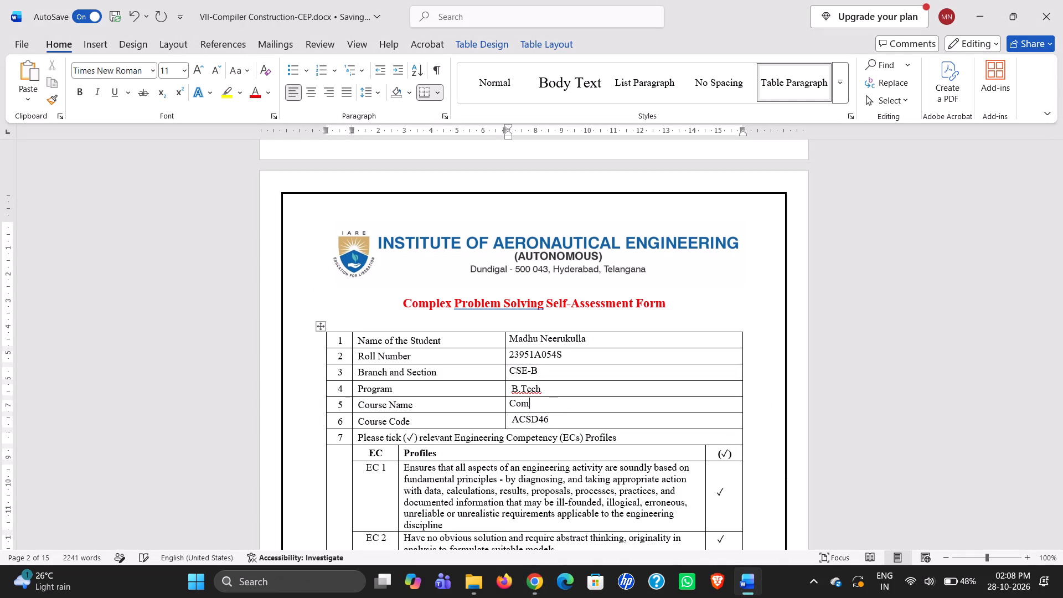
key("BackSpace")
key("BackSpace")
key("BackSpace")
key("ctrl+v")
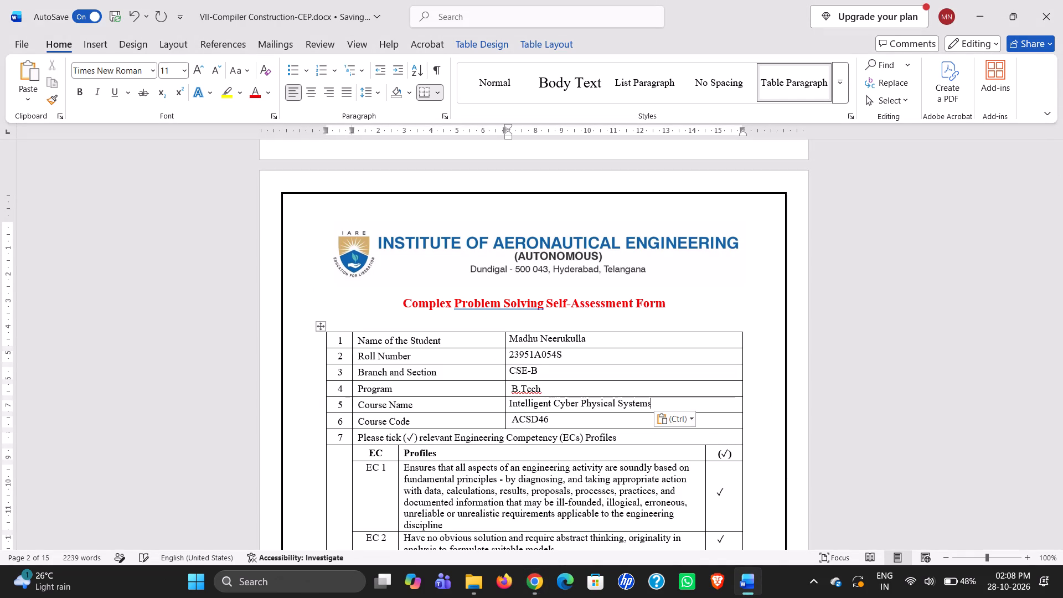
Change the Course Code entry in the self-assessment form to AITD19.
left_click(589, 419)
key("BackSpace")
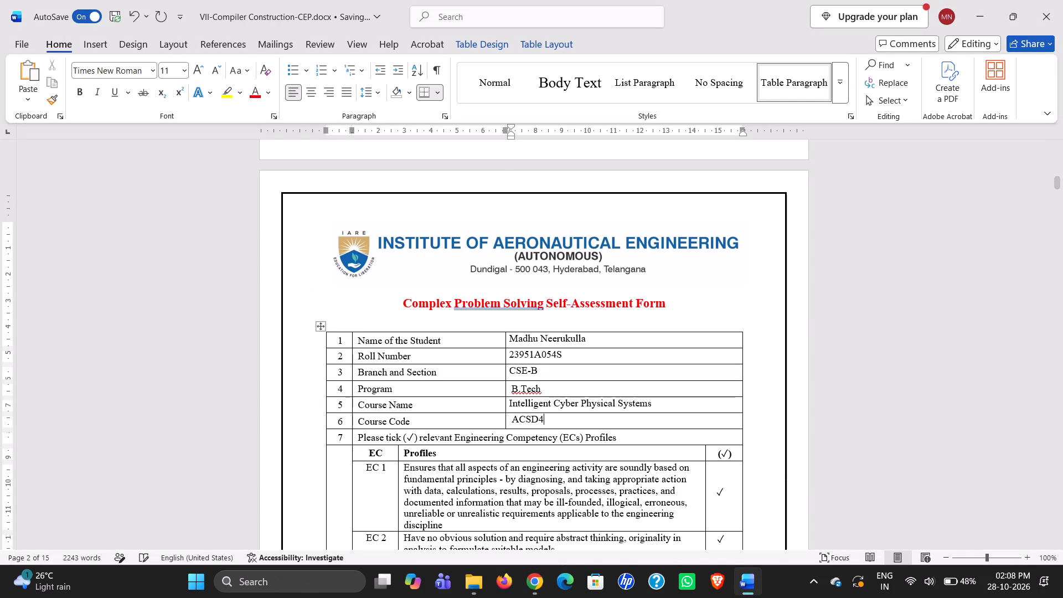
key("BackSpace")
key("BackSpace")
key("BackSpace")
key("BackSpace")
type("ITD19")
Review the rest of the self-assessment form and change the month to 10 in the date opposite the student's signature.
scroll(589, 419, "down", 2)
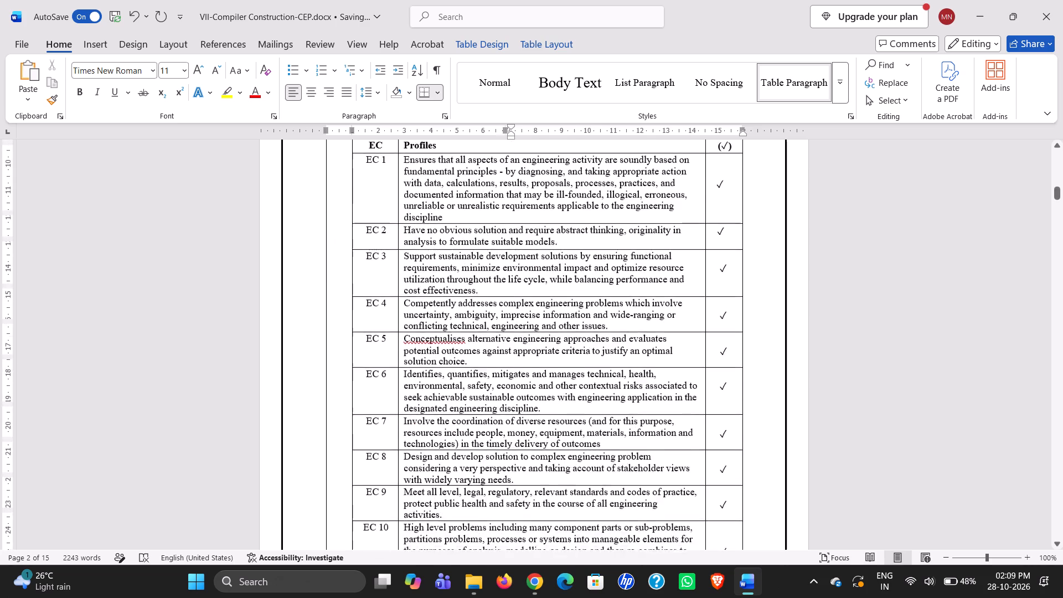
scroll(589, 419, "down", 1)
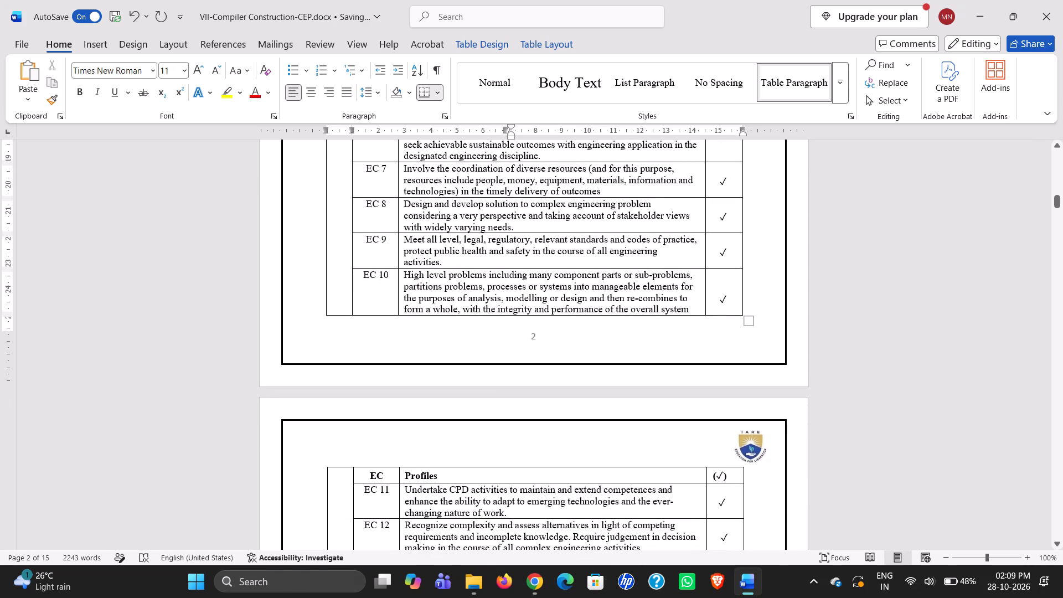
scroll(589, 419, "down", 4)
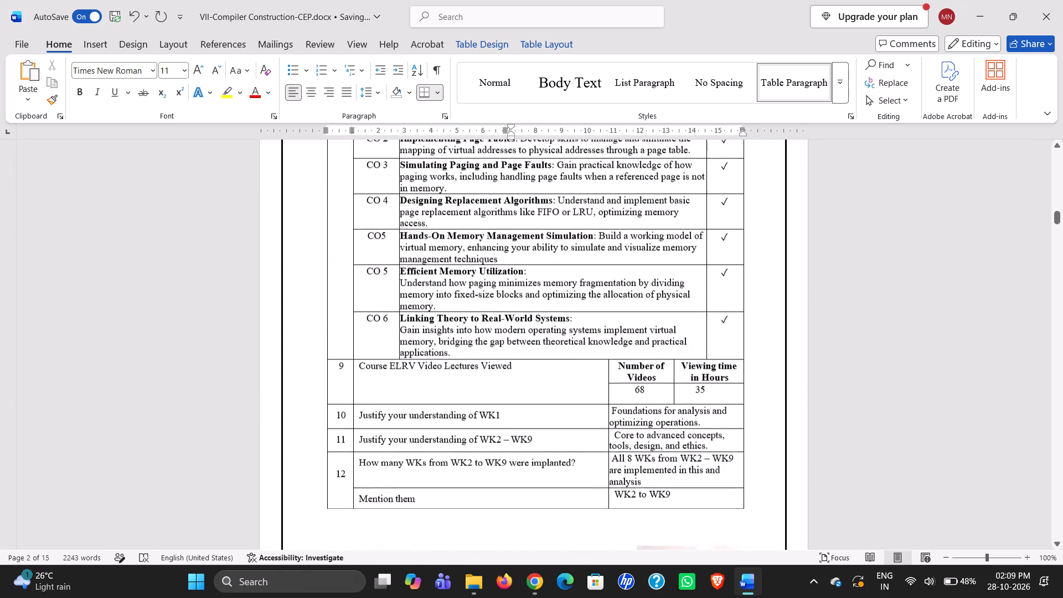
scroll(589, 419, "down", 2)
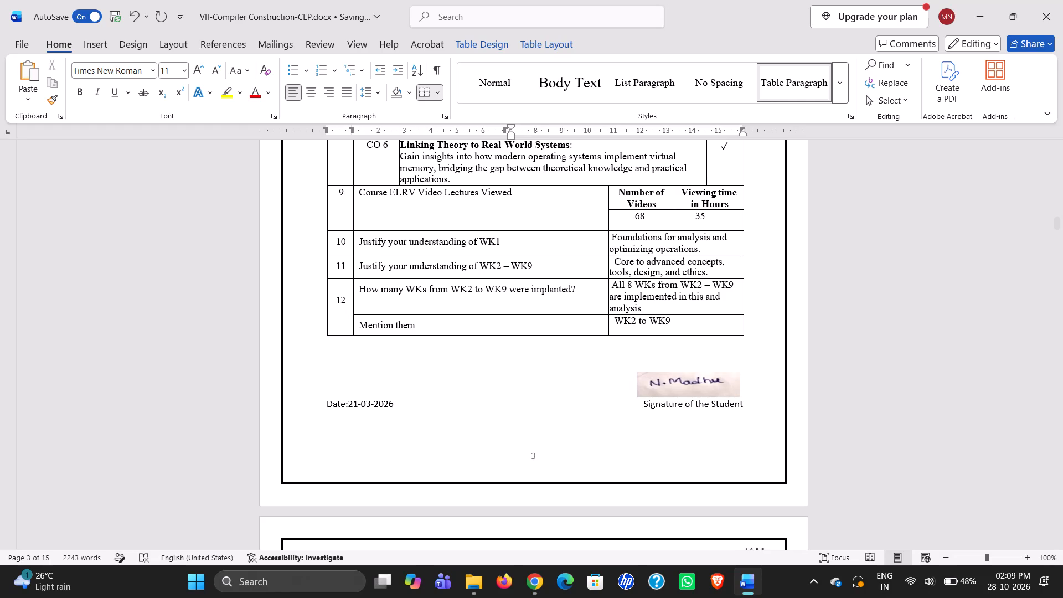
scroll(589, 419, "down", 1)
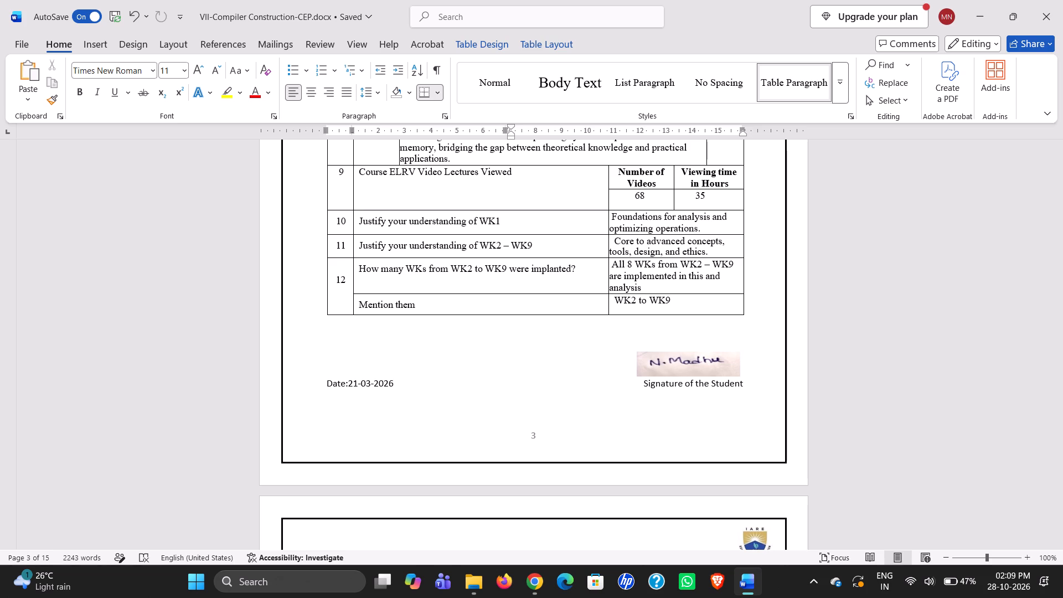
scroll(589, 419, "up", 1)
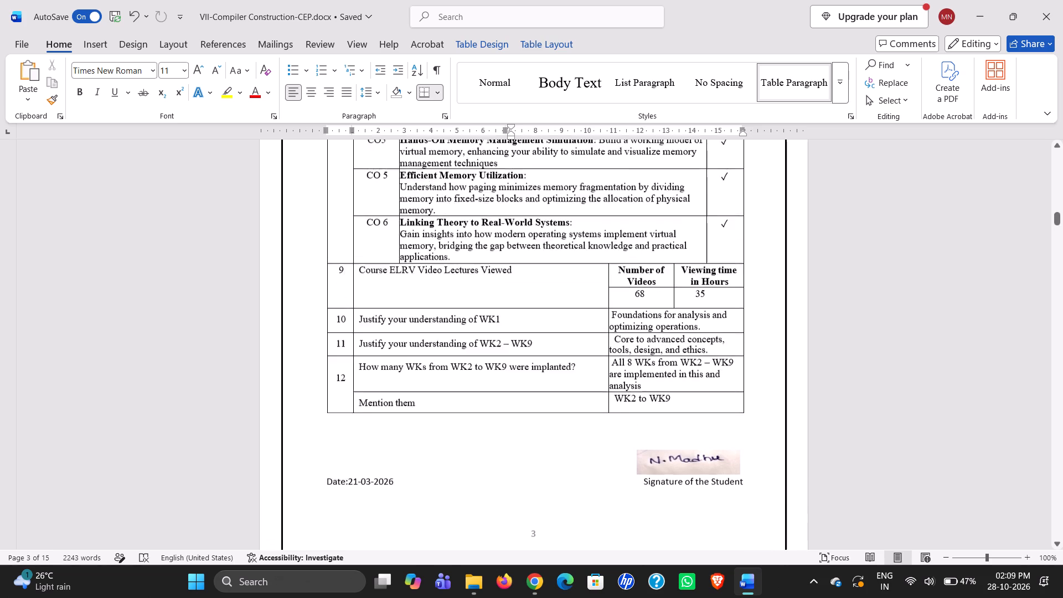
scroll(589, 419, "up", 2)
scroll(589, 419, "down", 3)
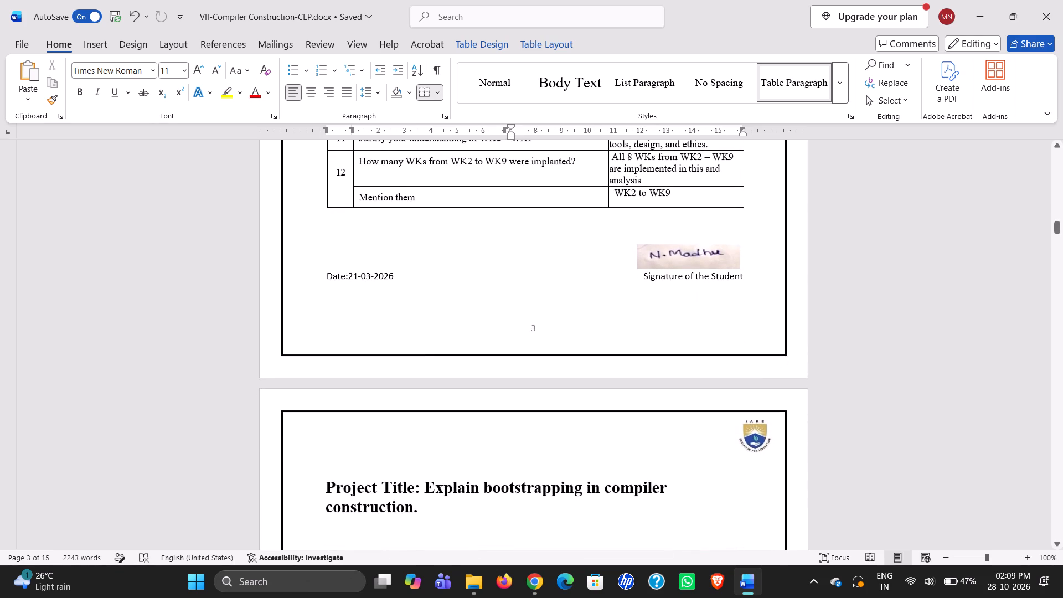
left_click(368, 275)
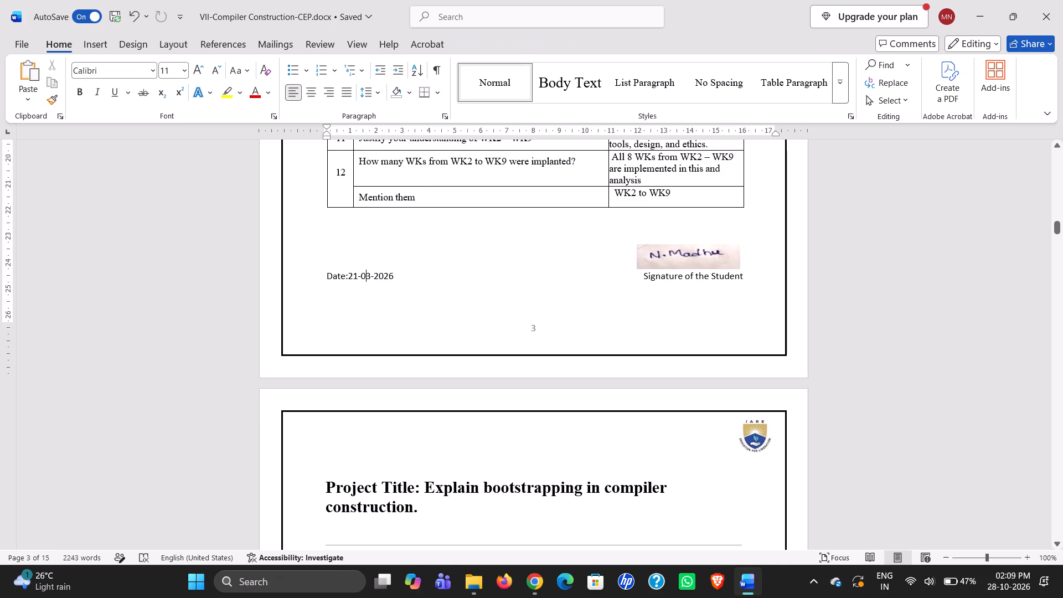
key("Right")
key("BackSpace")
key("Left")
key("1")
Replace the project title with "Create a cyber-physical braking system with redundant sensing and fault containment for an autonomous vehicle.", copied from the portal in Chrome.
scroll(400, 322, "down", 2)
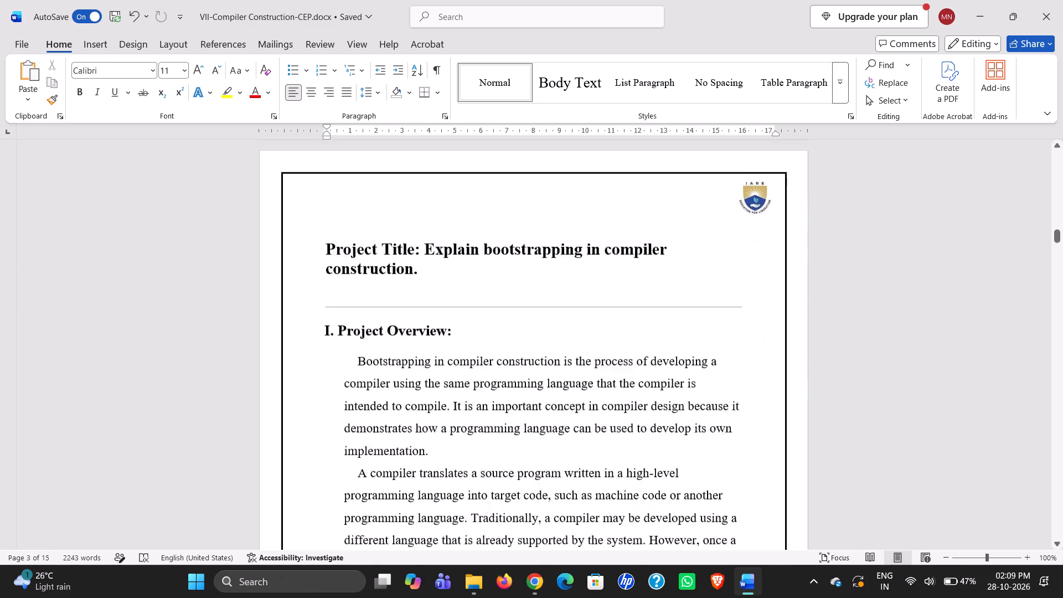
scroll(400, 322, "down", 1)
key("alt+Tab")
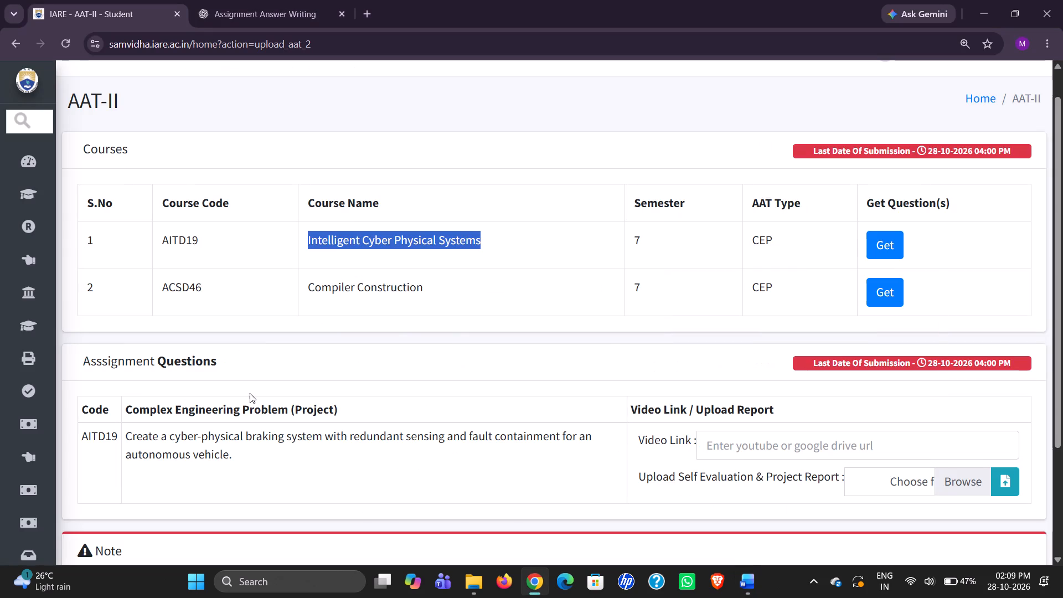
left_click_drag(127, 435, 280, 459)
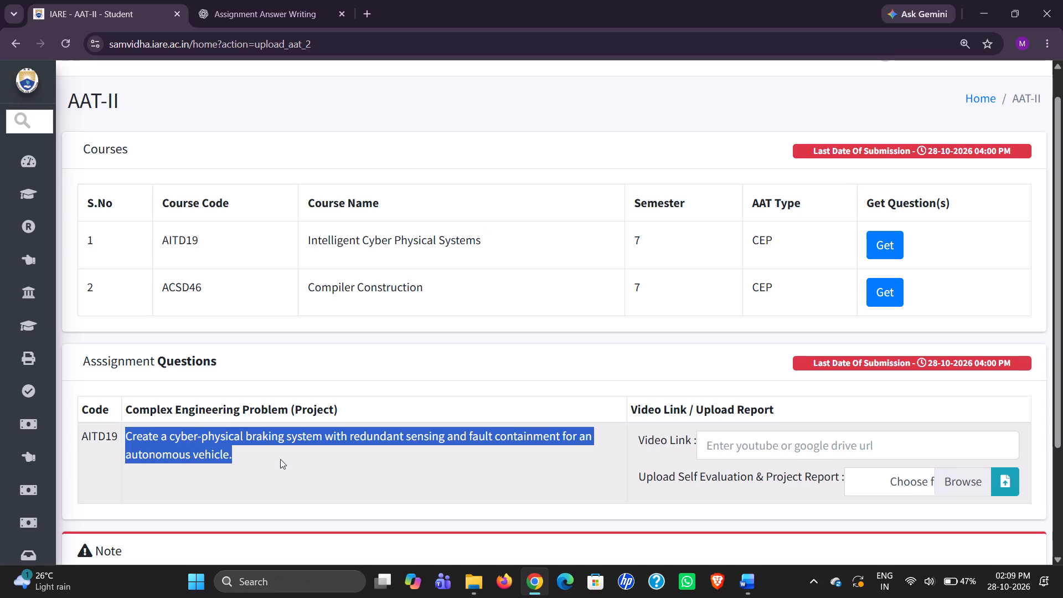
key("ctrl+c")
key("alt+Tab")
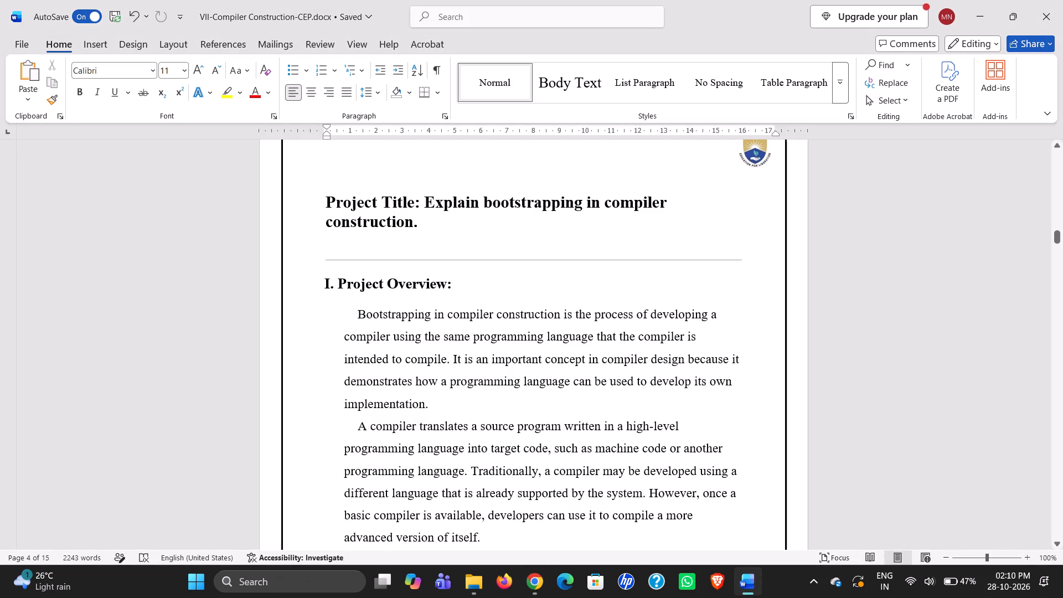
left_click_drag(426, 200, 436, 234)
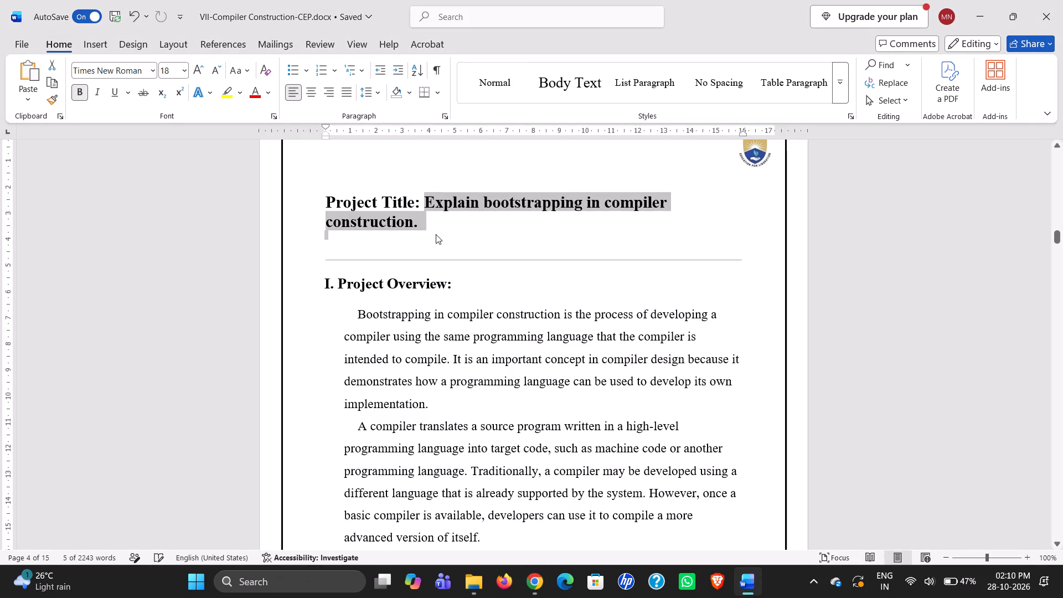
key("ctrl+v")
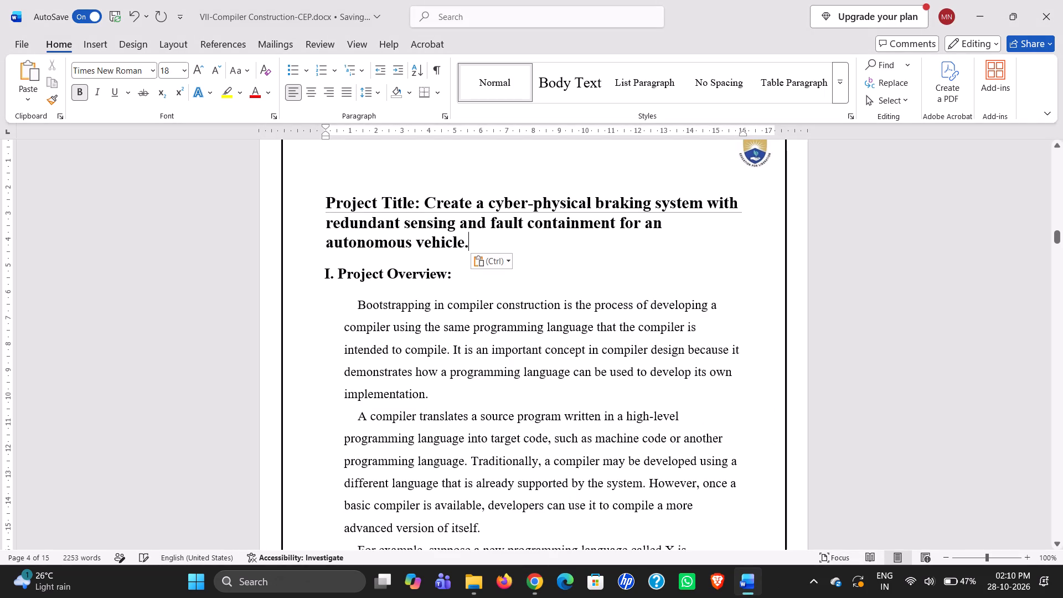
left_click(469, 214)
key("ctrl+z")
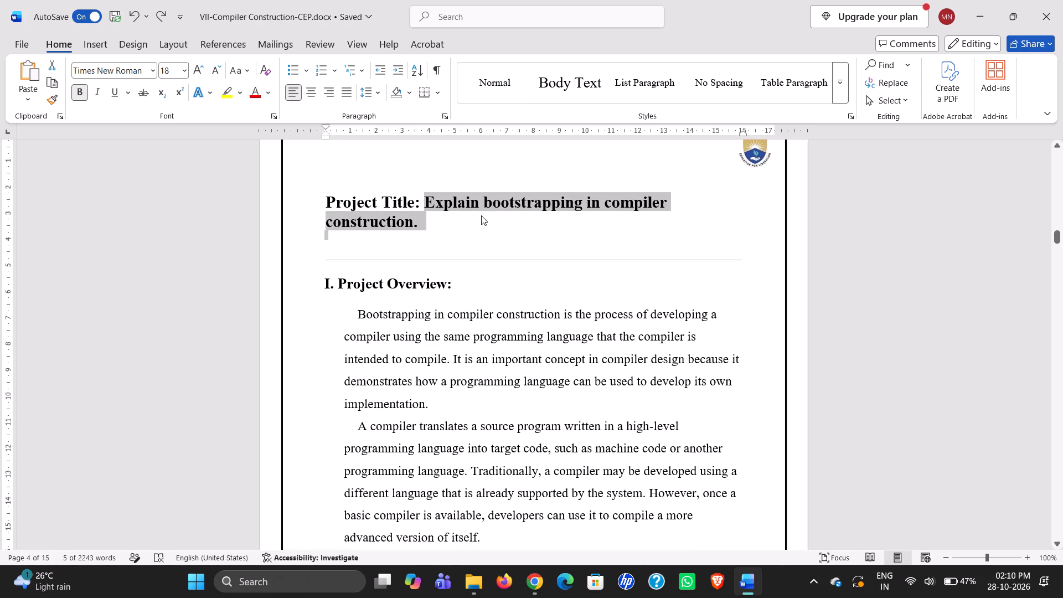
key("shift+Left")
key("shift+Left")
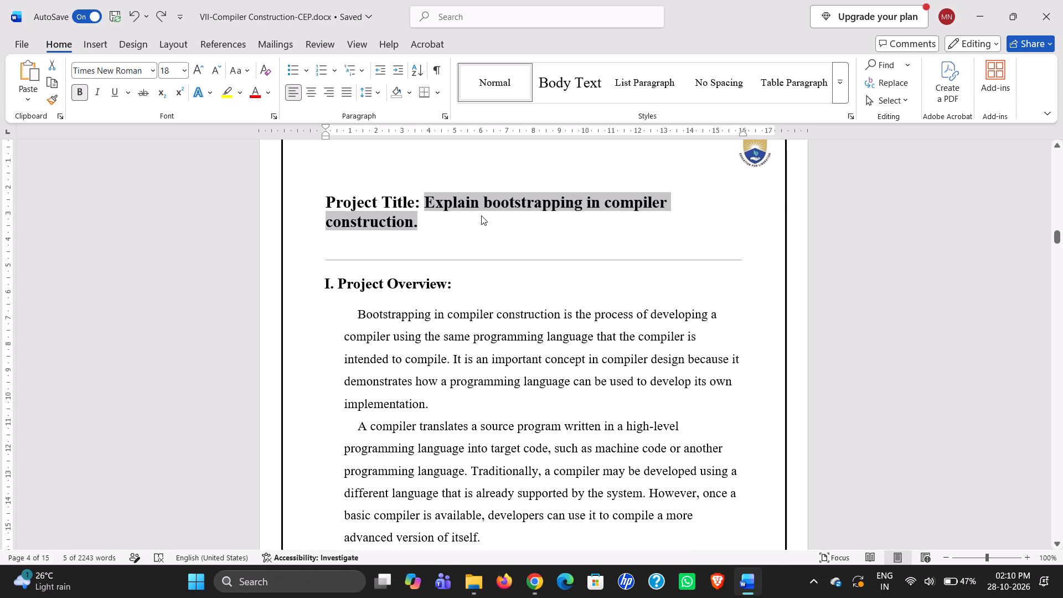
key("ctrl+v")
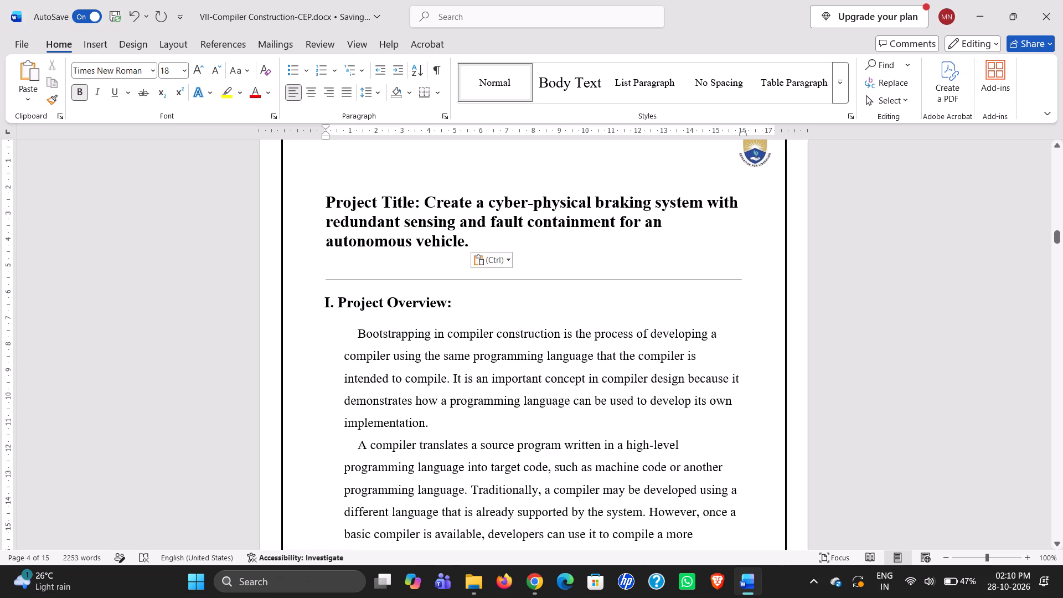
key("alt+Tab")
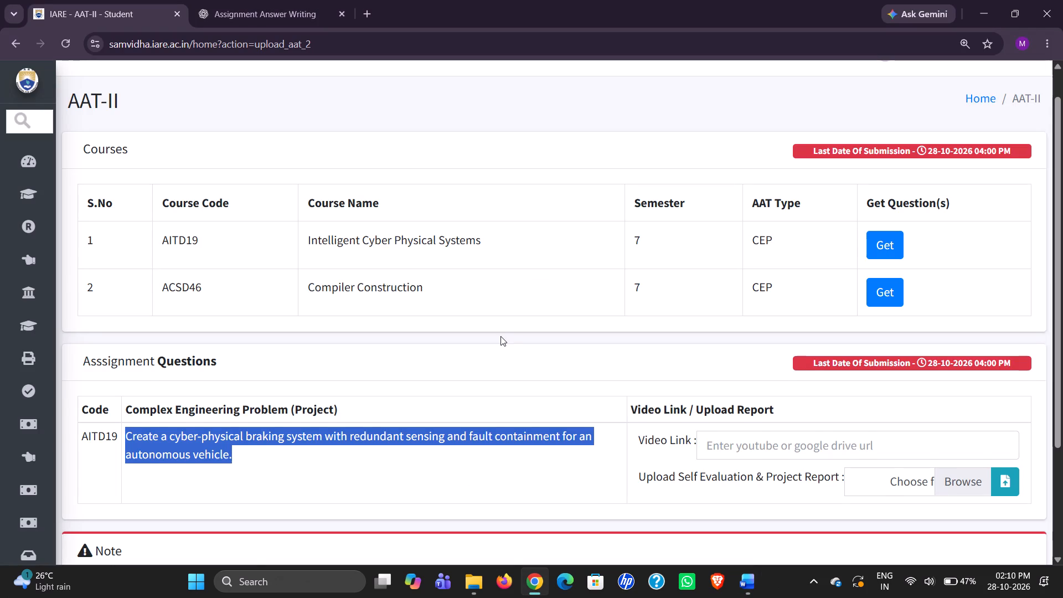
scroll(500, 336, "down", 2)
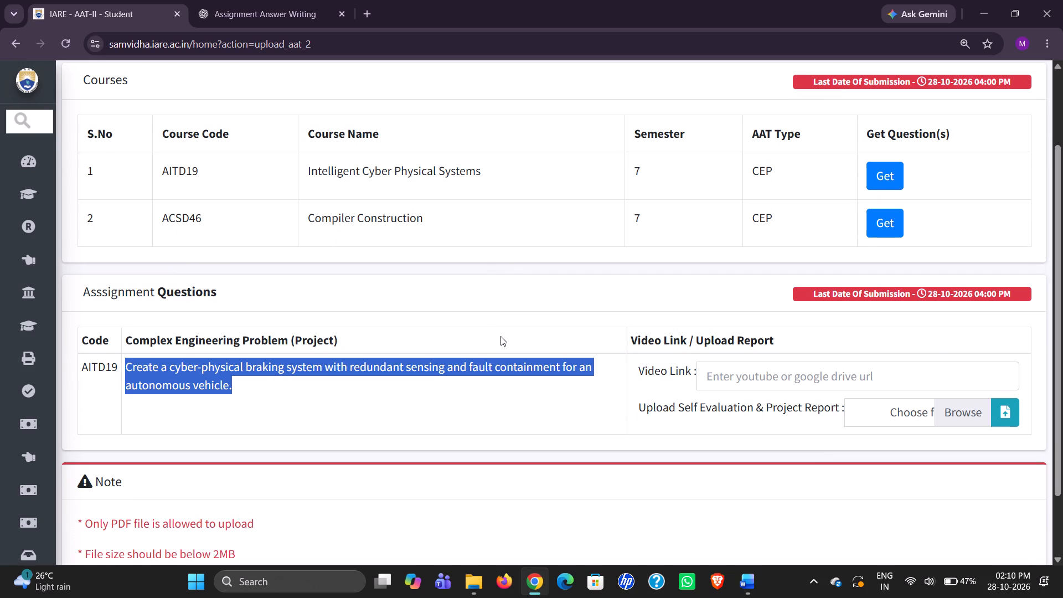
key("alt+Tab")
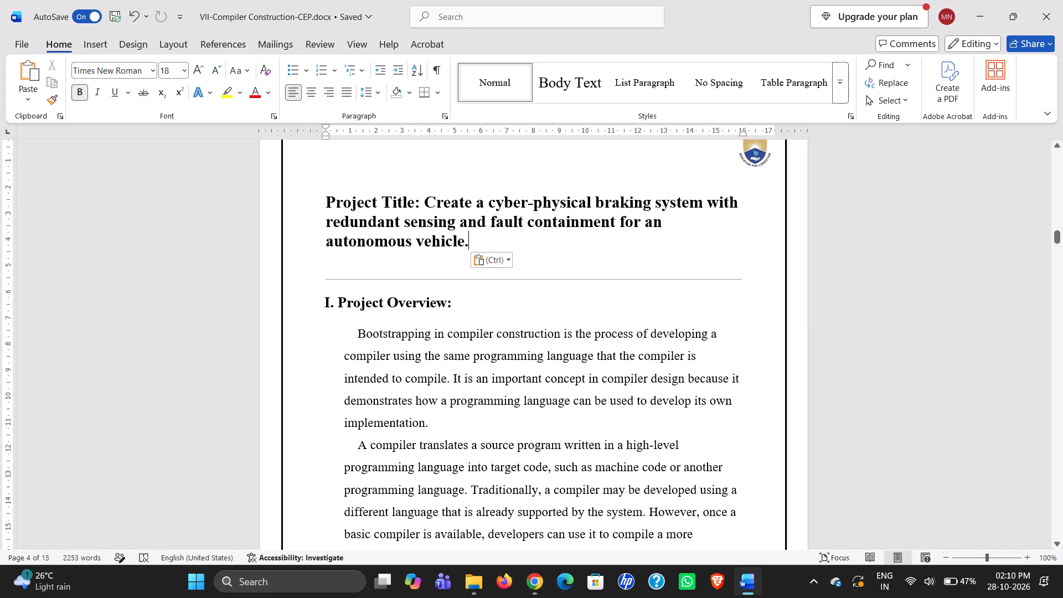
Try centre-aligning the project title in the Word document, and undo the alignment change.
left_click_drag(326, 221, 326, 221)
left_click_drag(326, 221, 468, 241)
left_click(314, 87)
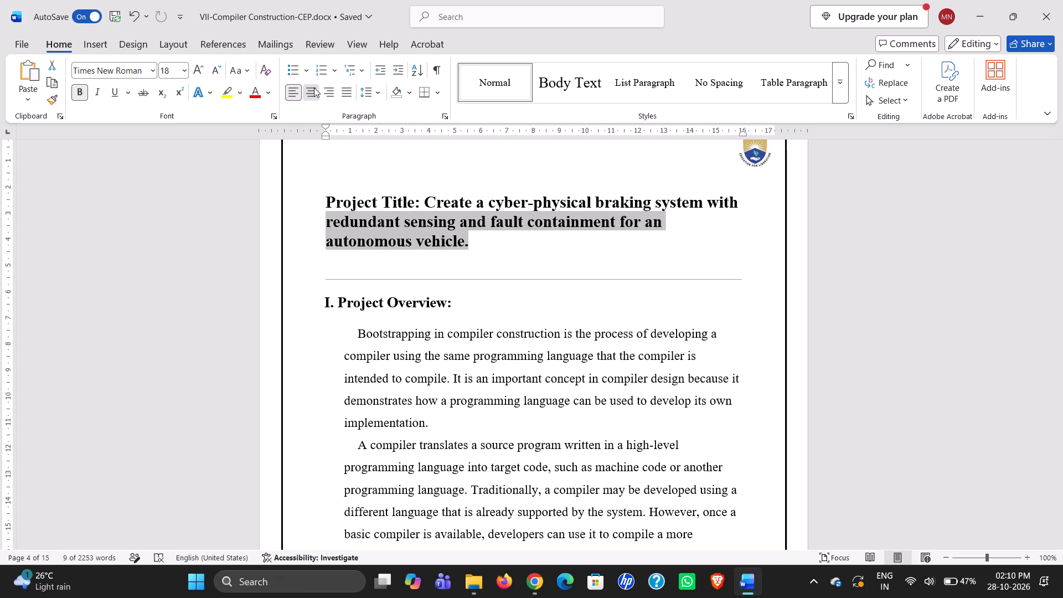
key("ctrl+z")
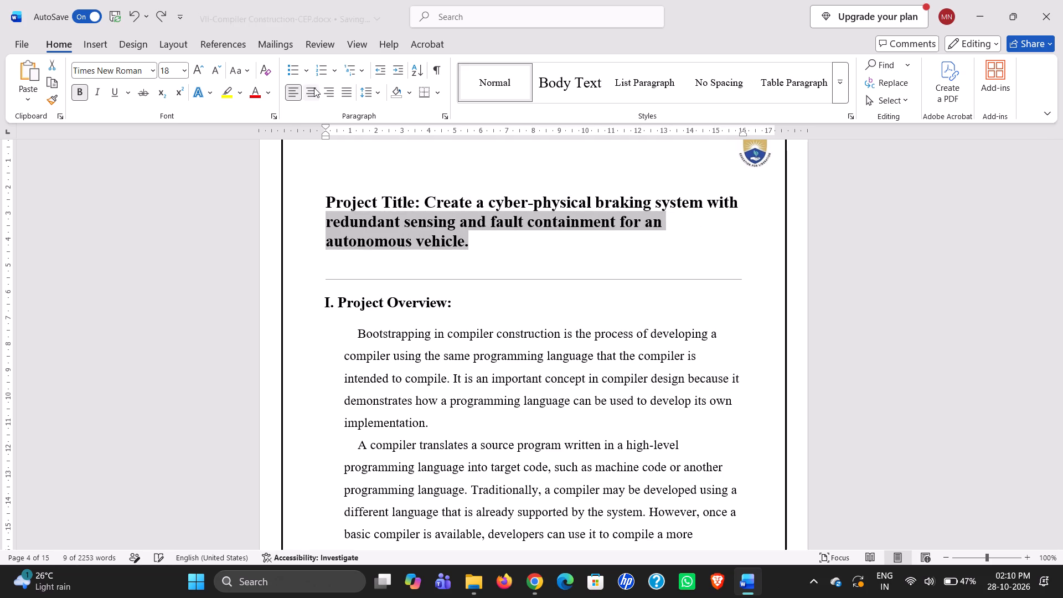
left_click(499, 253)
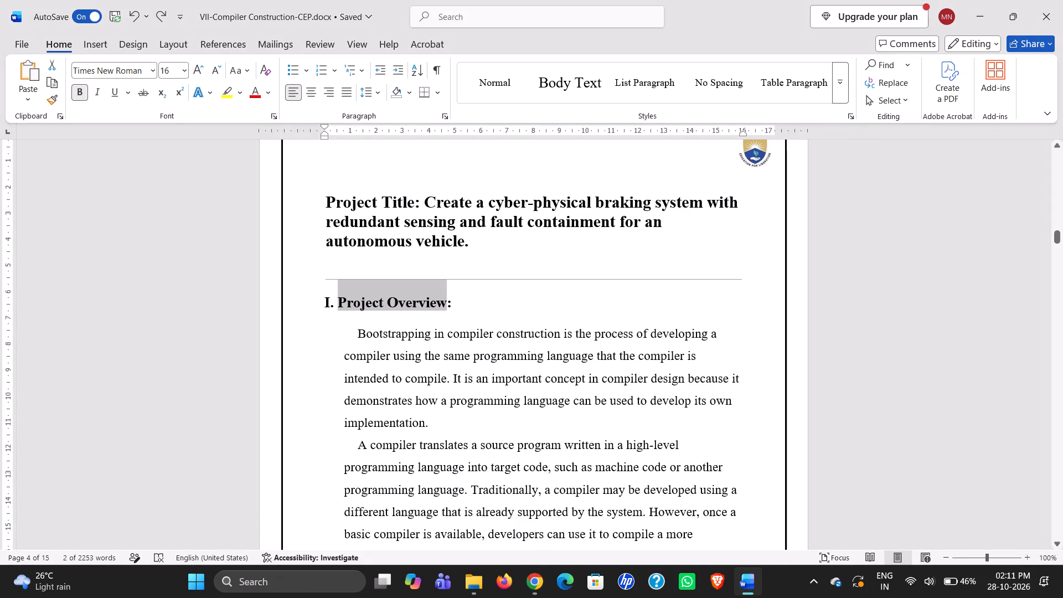
scroll(354, 340, "down", 1)
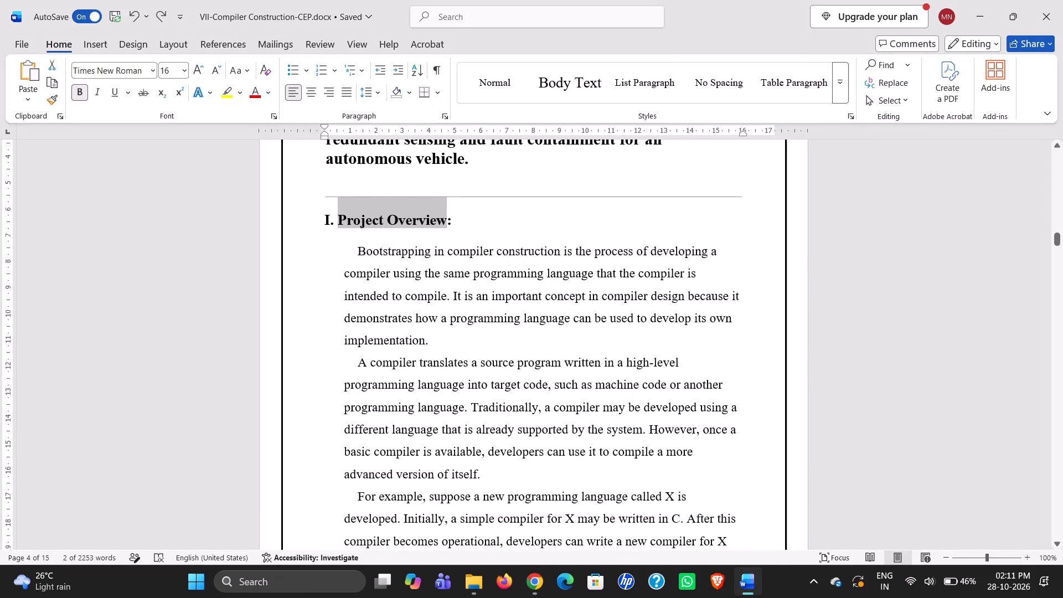
left_click(433, 342)
key("Return")
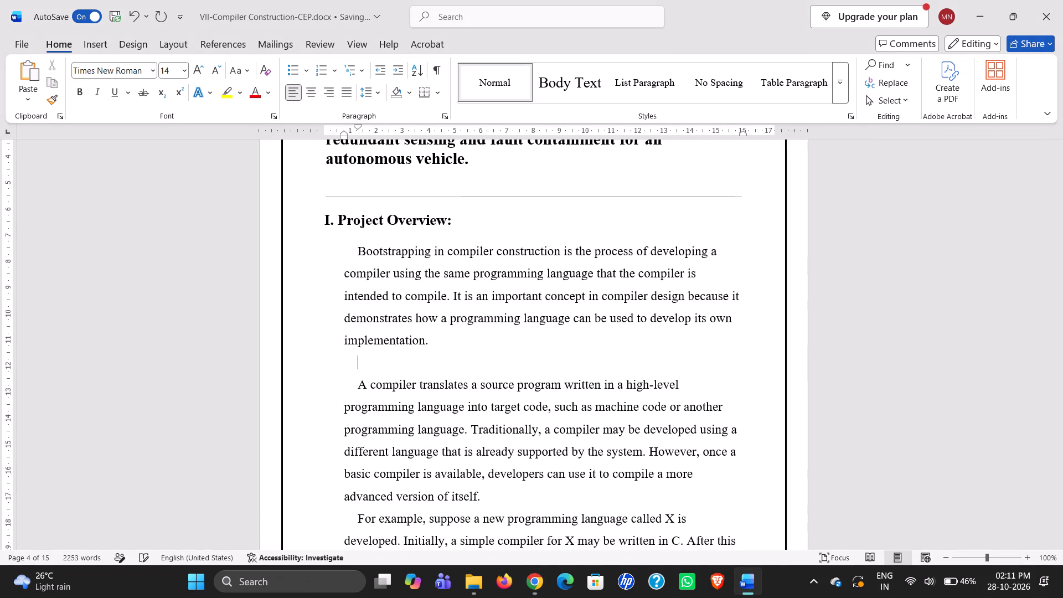
key("BackSpace")
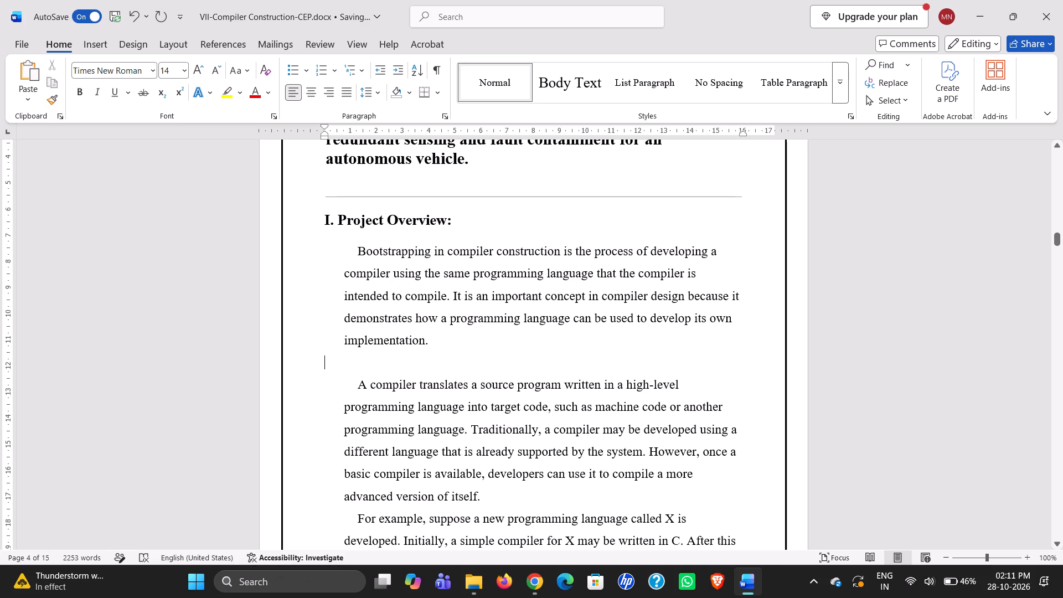
left_click_drag(335, 295, 469, 556)
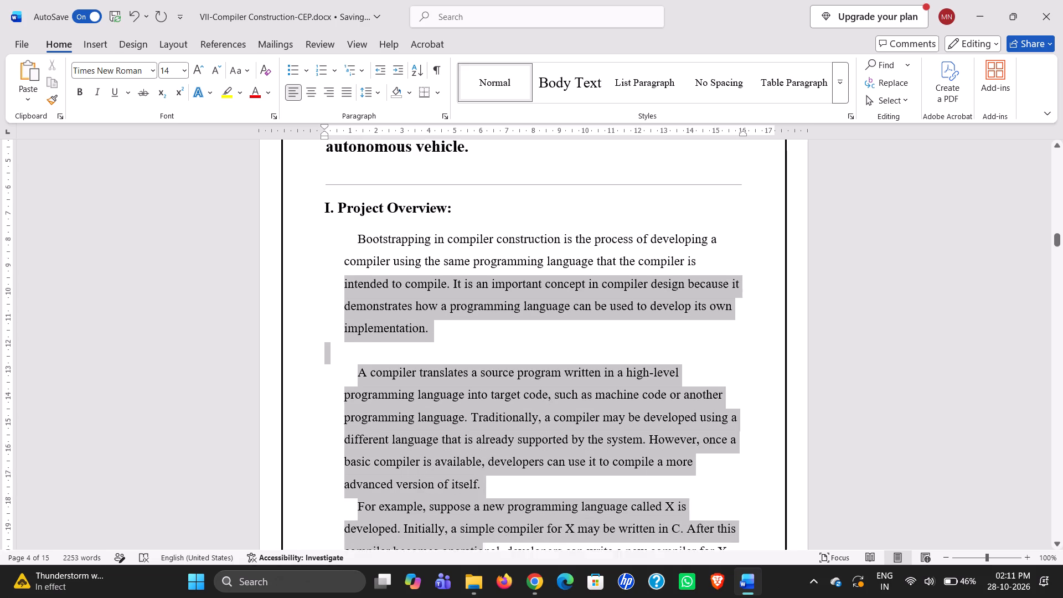
left_click_drag(469, 556, 523, 210)
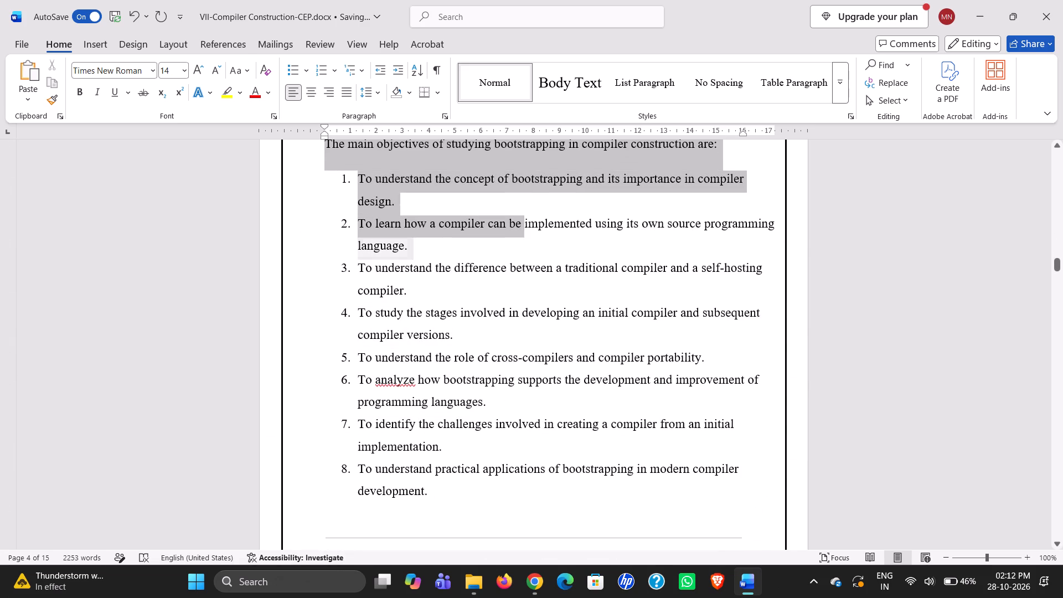
left_click_drag(523, 210, 538, 301)
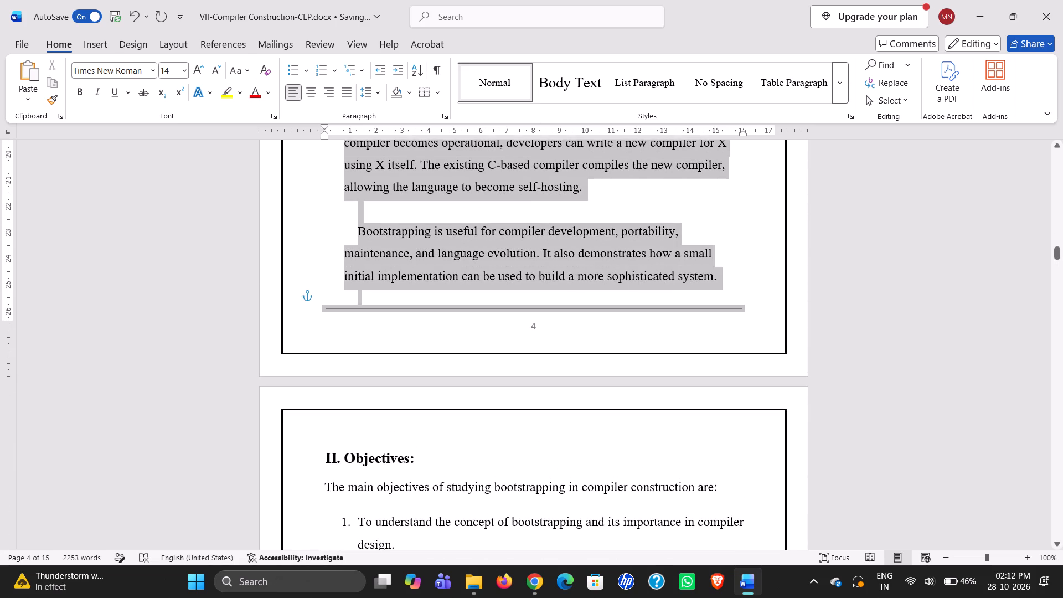
left_click_drag(538, 301, 736, 276)
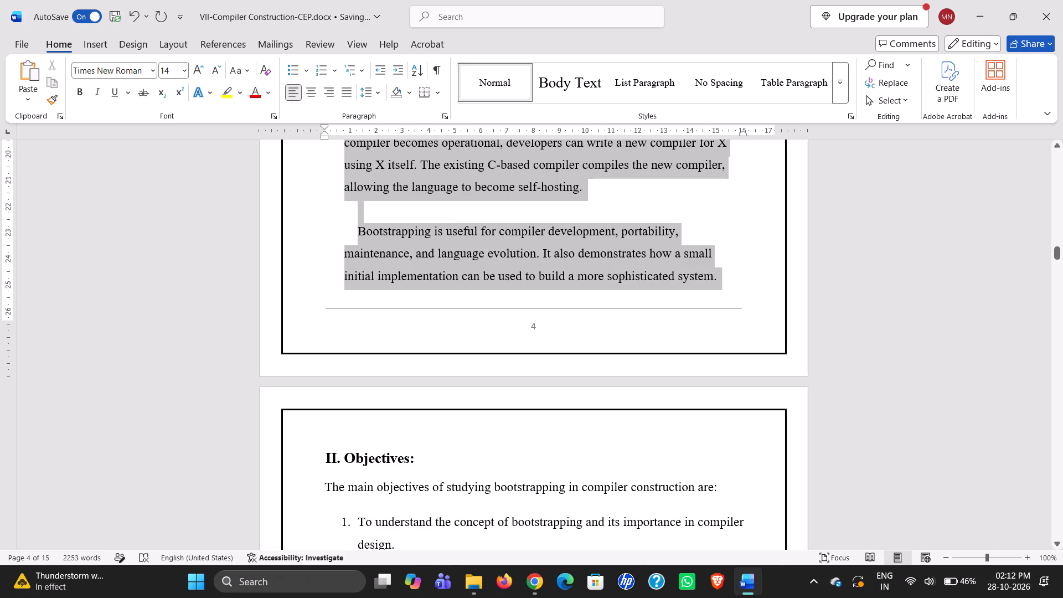
left_click_drag(736, 276, 731, 279)
key("BackSpace")
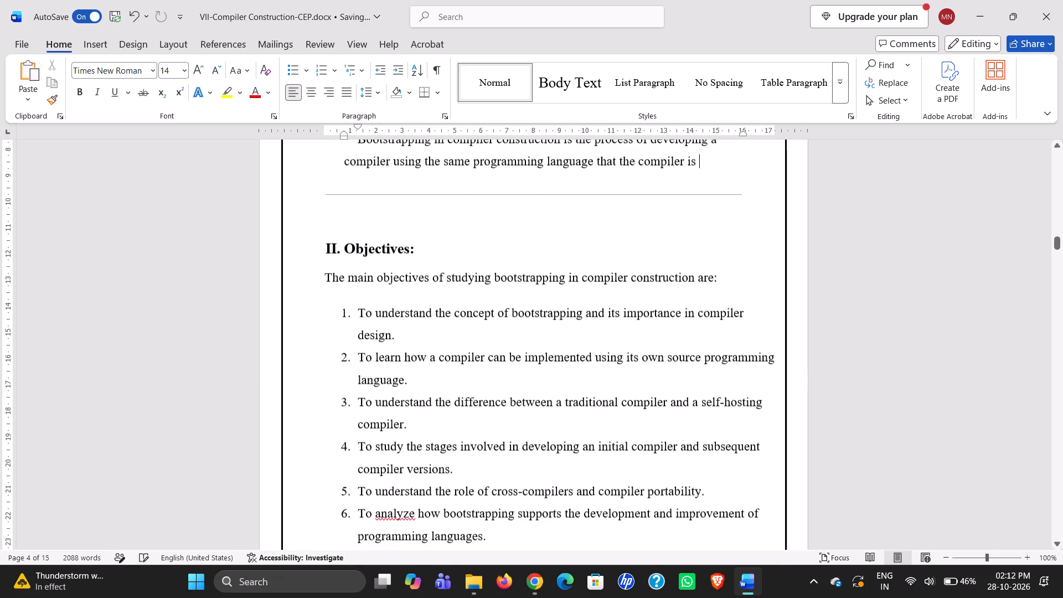
Add a paragraph without first-line indent below the remaining overview text and paste the copied Project Overview into it.
scroll(731, 279, "up", 1)
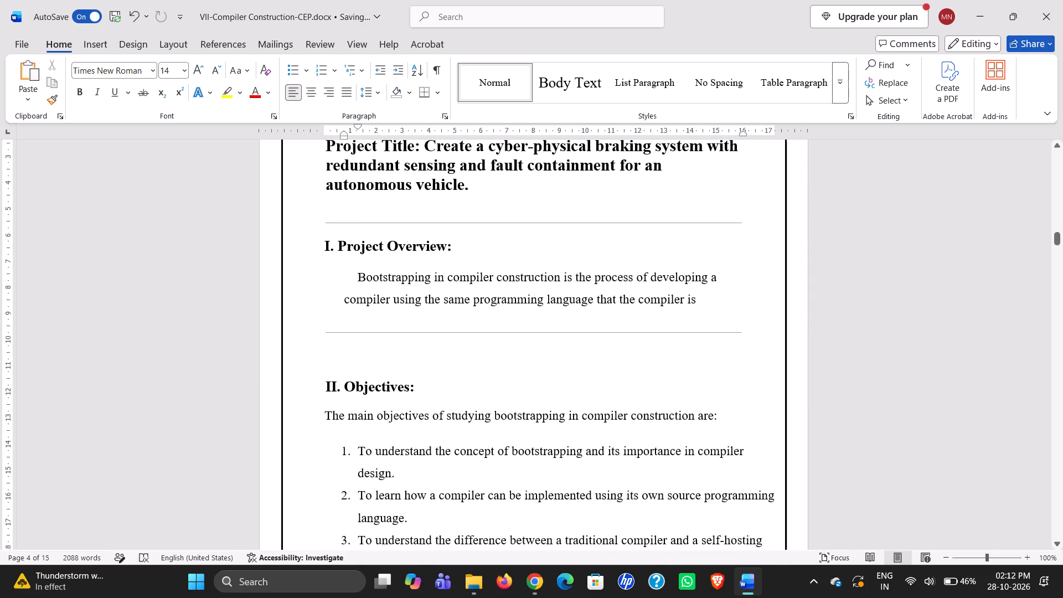
key("Return")
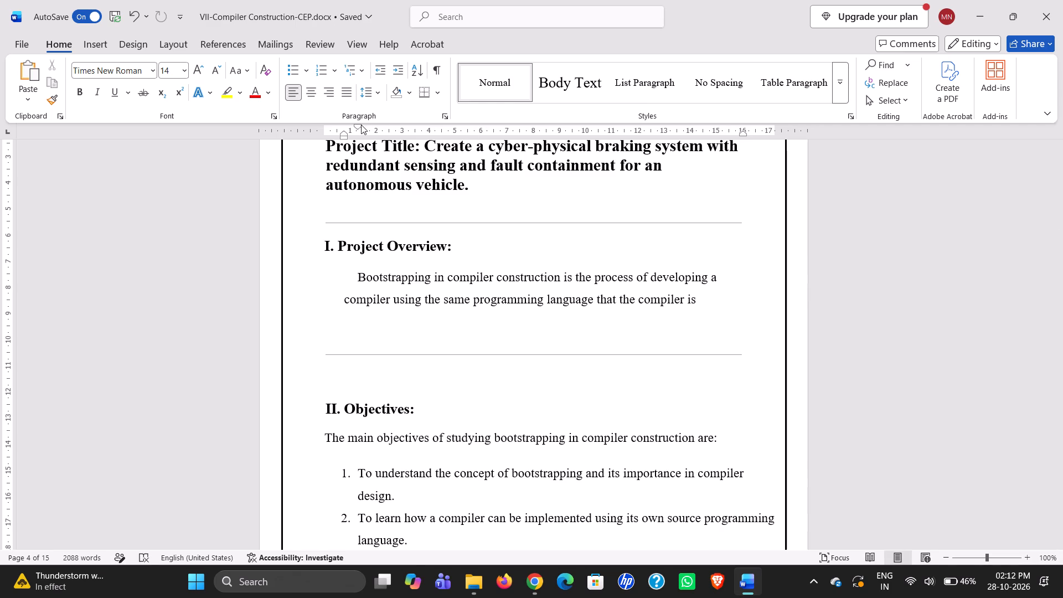
left_click_drag(357, 127, 342, 127)
key("ctrl+v")
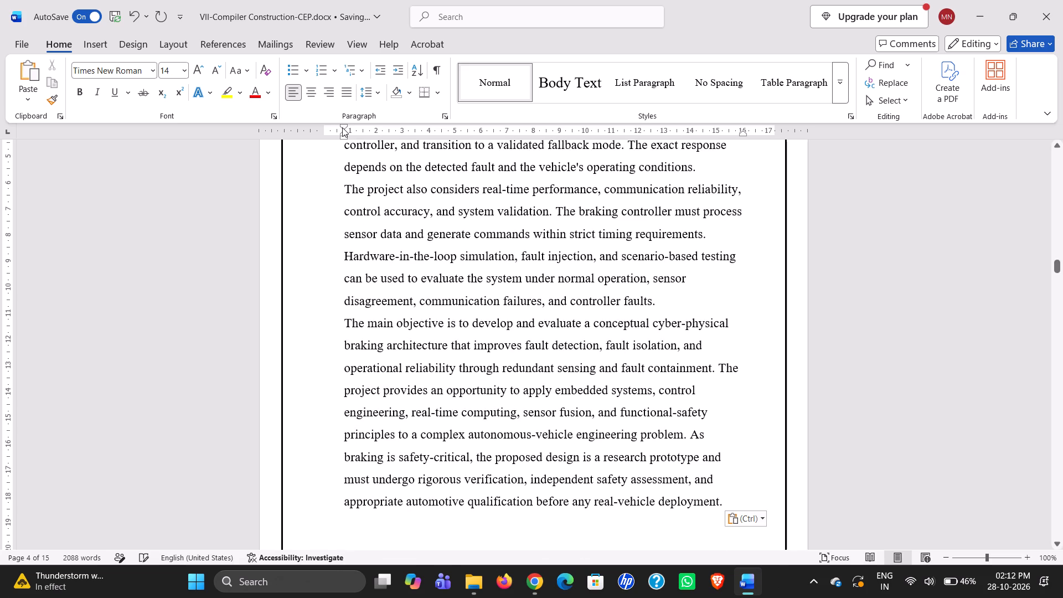
Delete the leftover bootstrapping lines and the duplicate "1. Project Overview" heading above the pasted overview text.
scroll(342, 127, "up", 2)
scroll(429, 212, "up", 3)
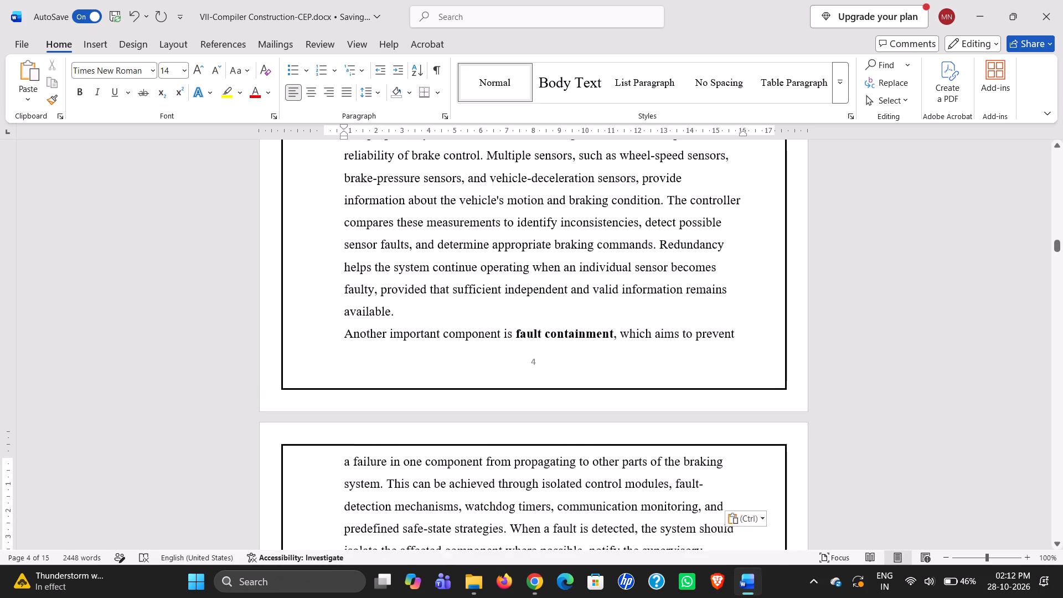
scroll(429, 212, "up", 2)
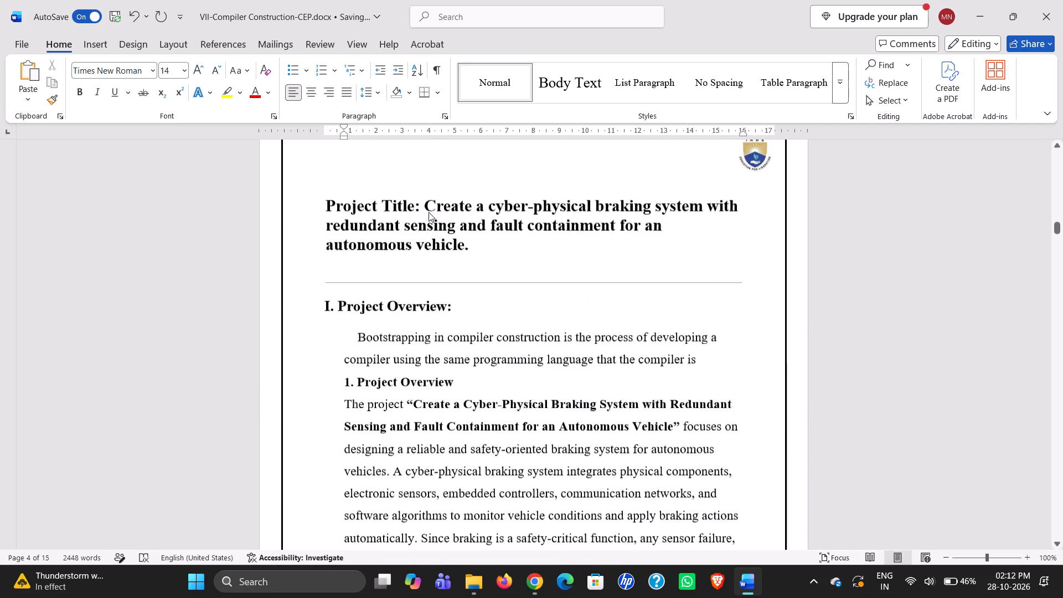
scroll(429, 212, "up", 1)
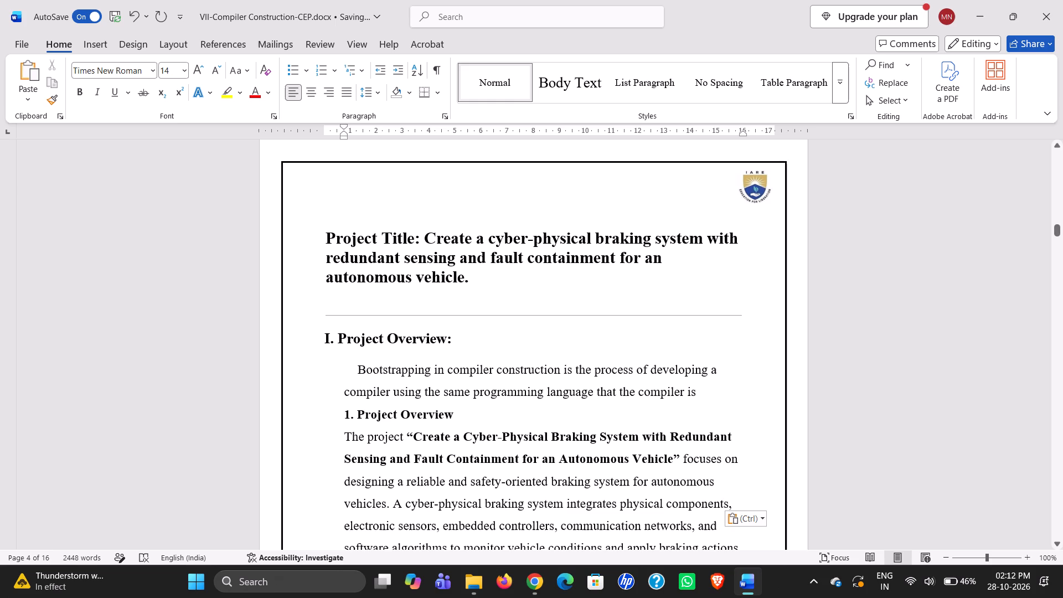
scroll(398, 380, "down", 1)
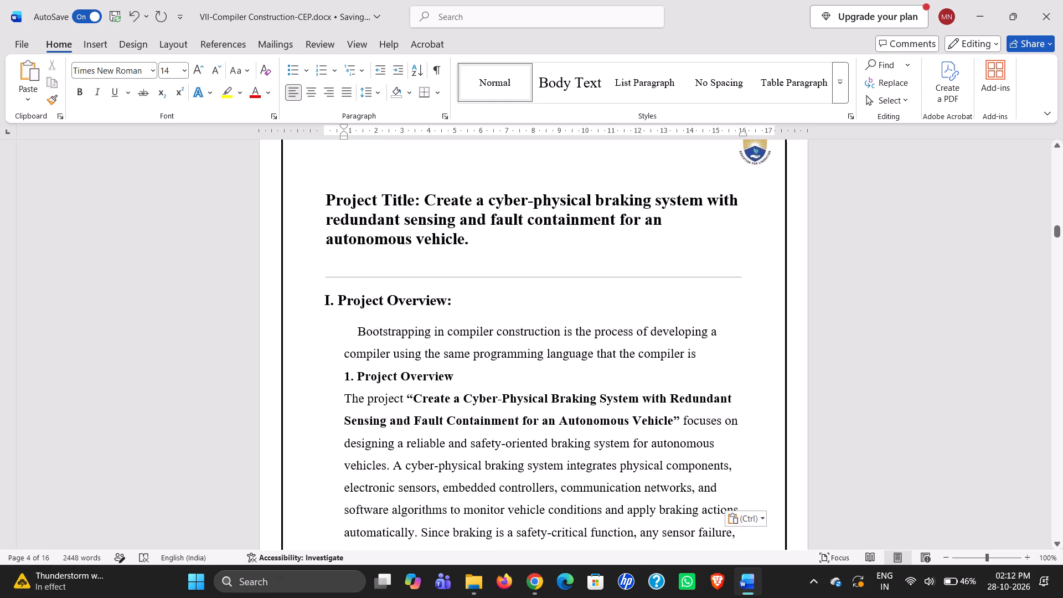
left_click_drag(461, 377, 352, 337)
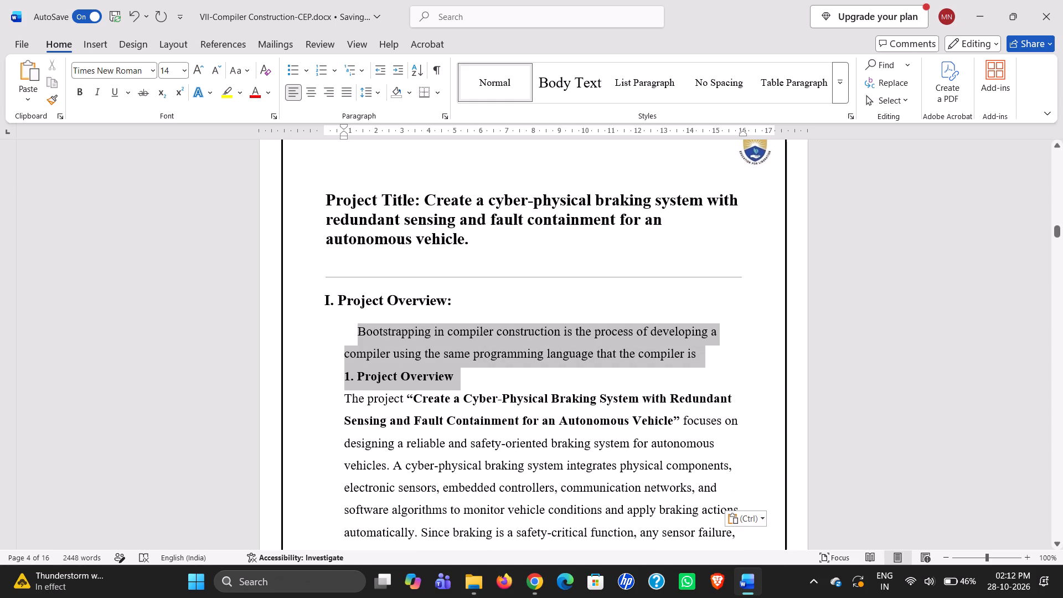
left_click_drag(352, 337, 351, 337)
key("BackSpace")
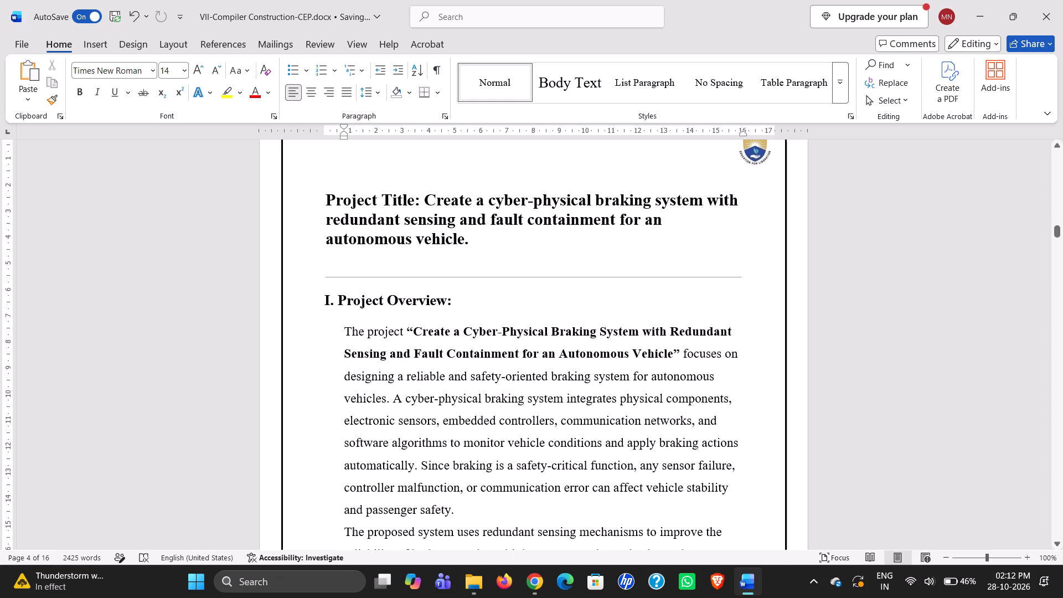
Review the pasted Project Overview text and the page layout from the project title page onto the following page.
scroll(487, 443, "down", 3)
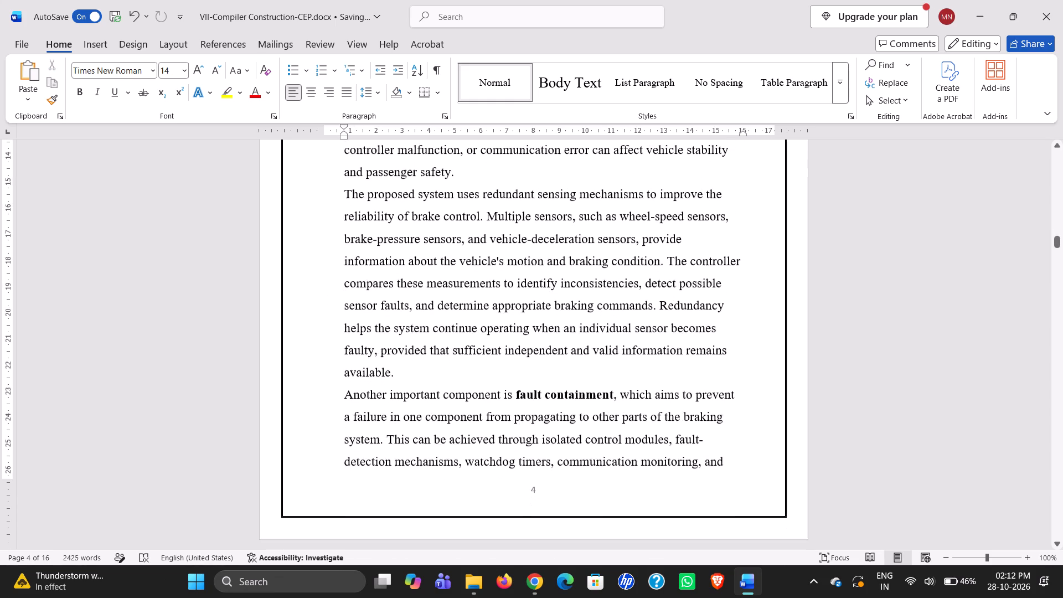
scroll(487, 443, "down", 2)
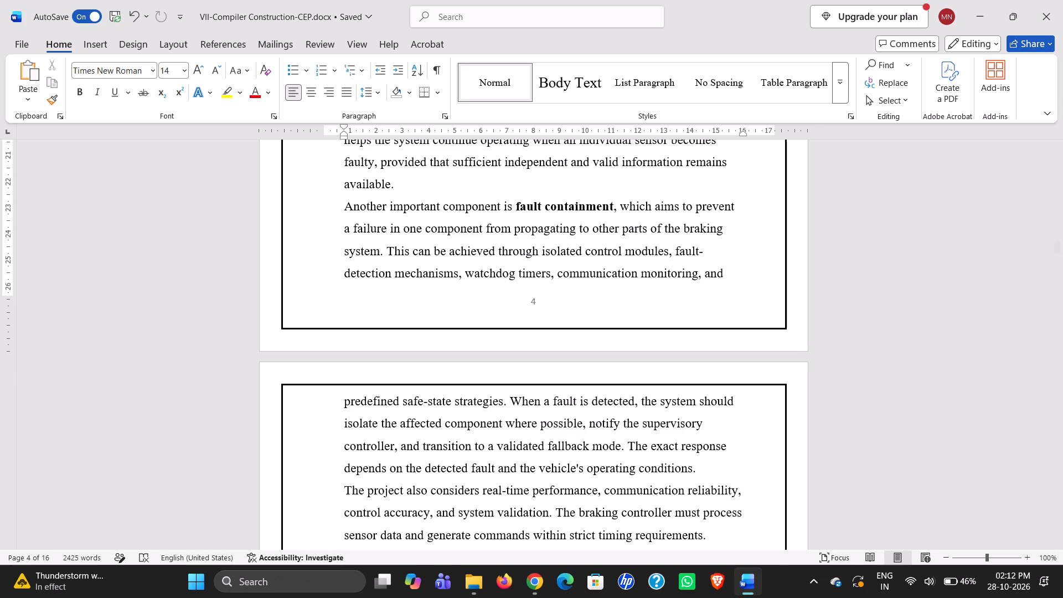
scroll(487, 197, "up", 4)
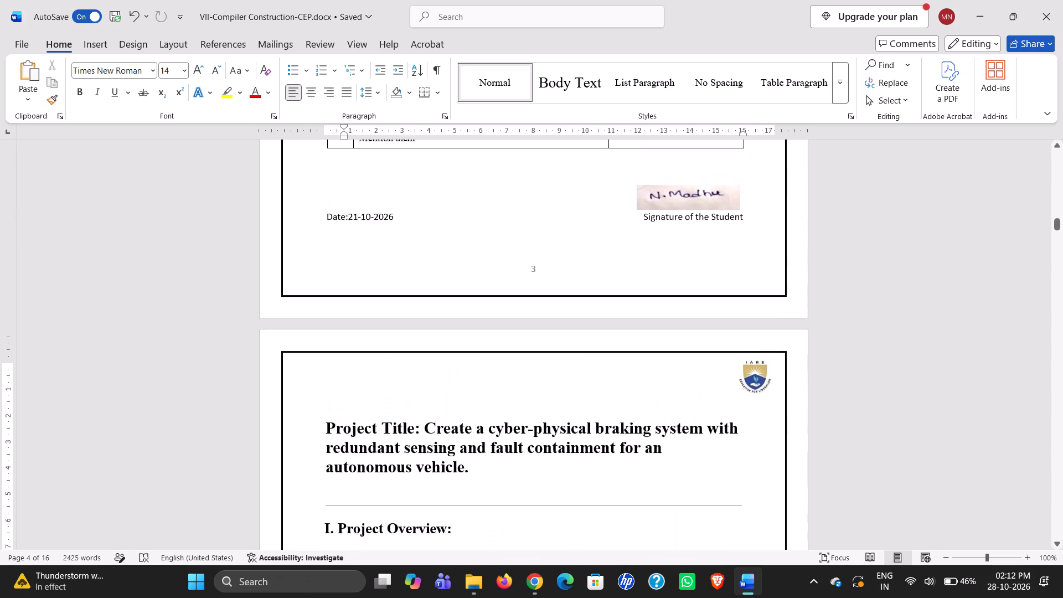
scroll(487, 197, "up", 1)
scroll(487, 197, "down", 7)
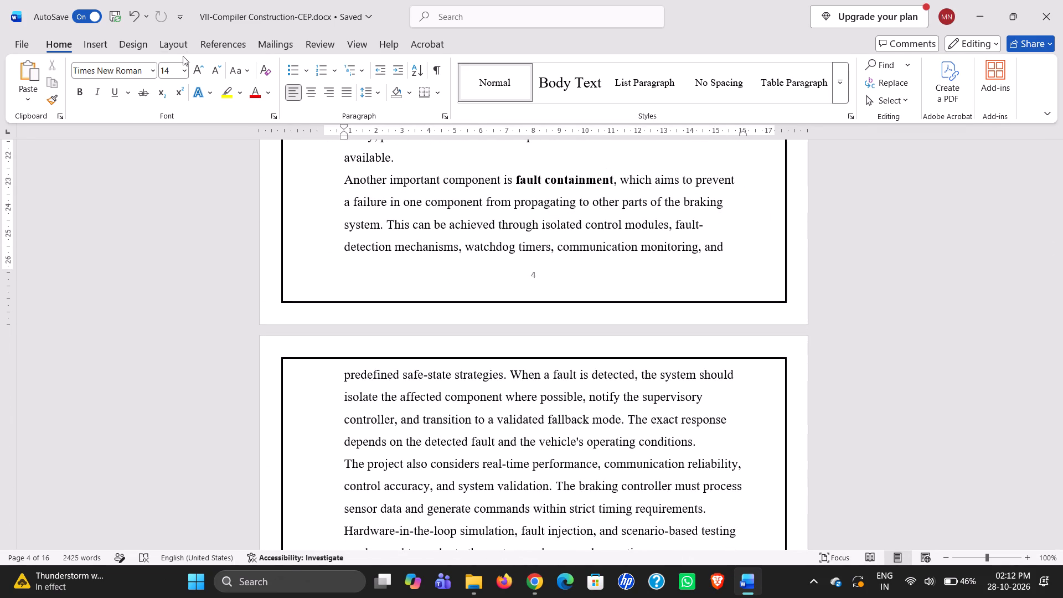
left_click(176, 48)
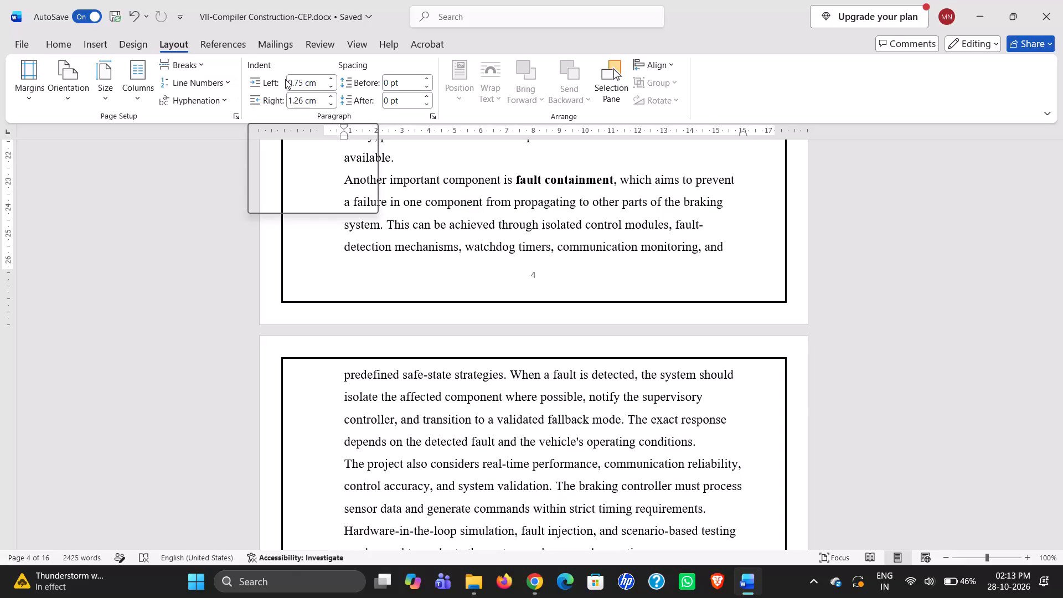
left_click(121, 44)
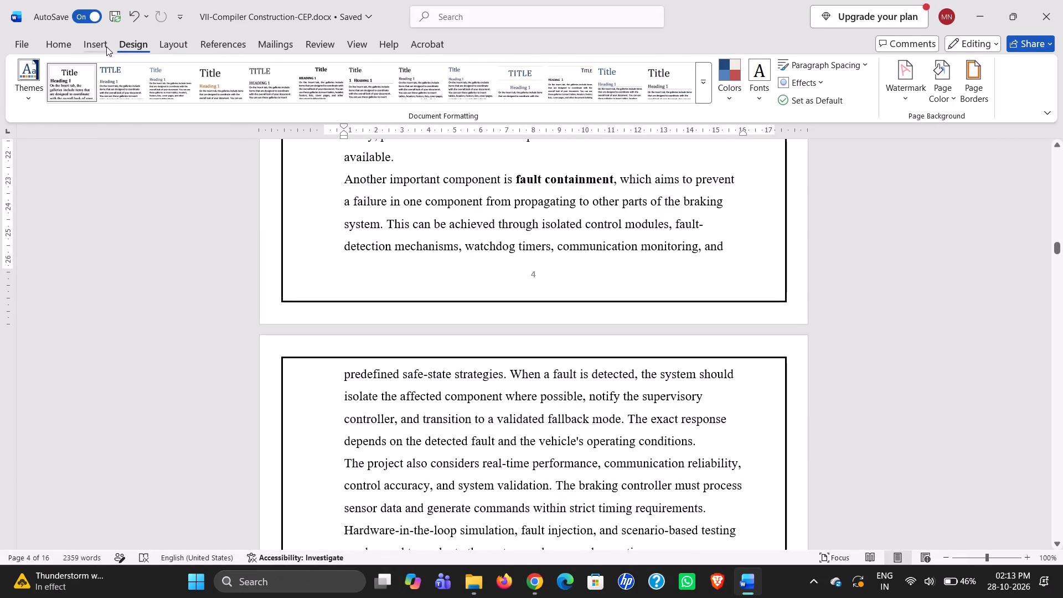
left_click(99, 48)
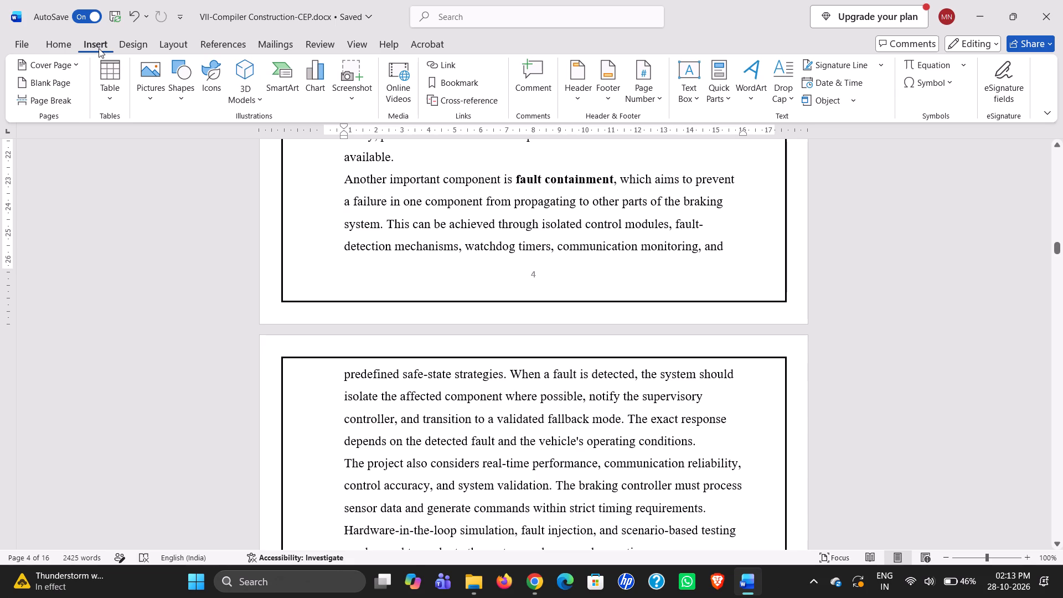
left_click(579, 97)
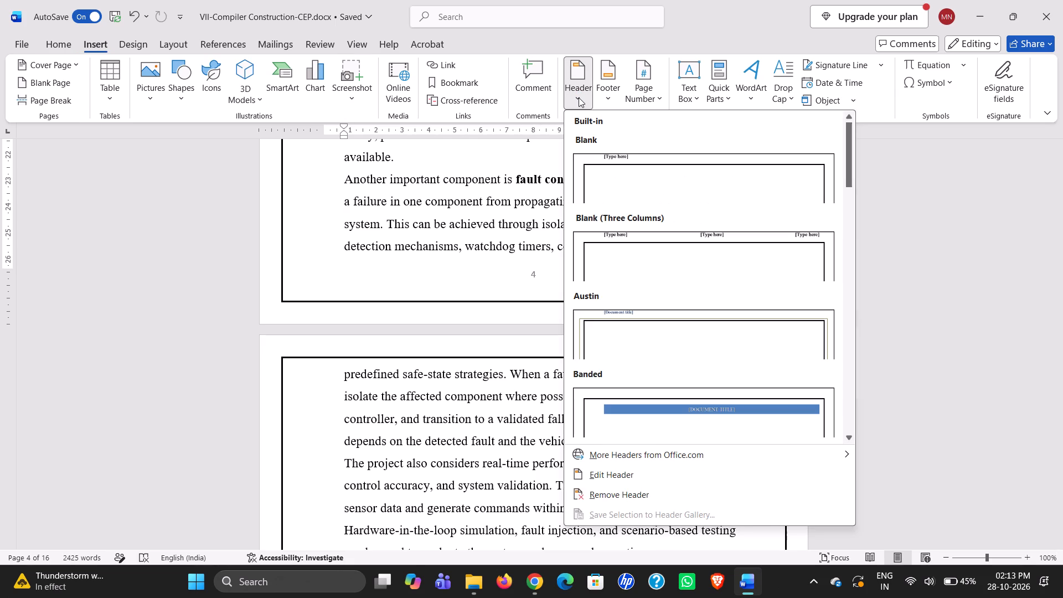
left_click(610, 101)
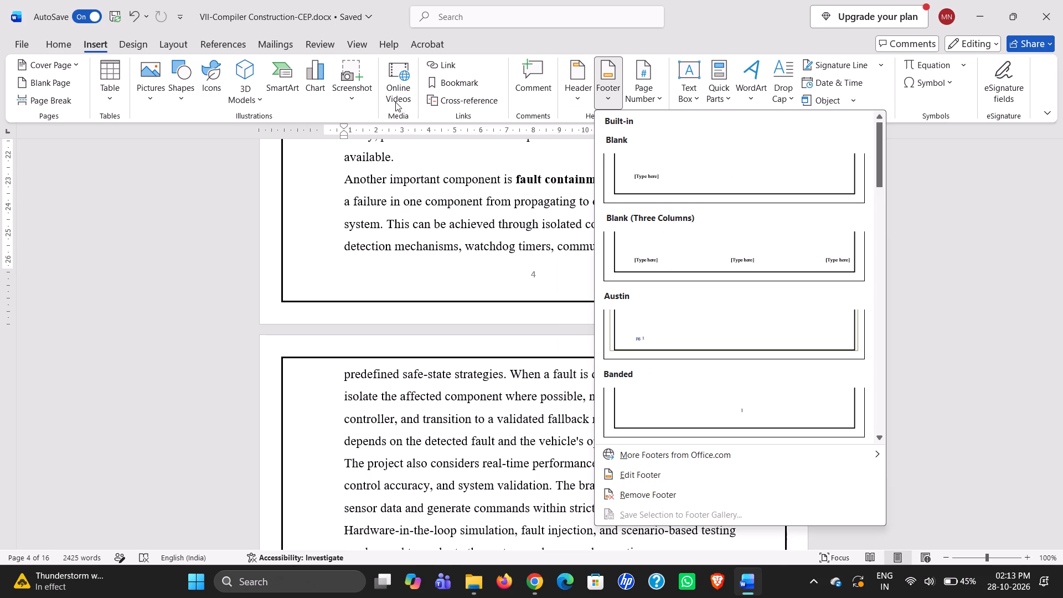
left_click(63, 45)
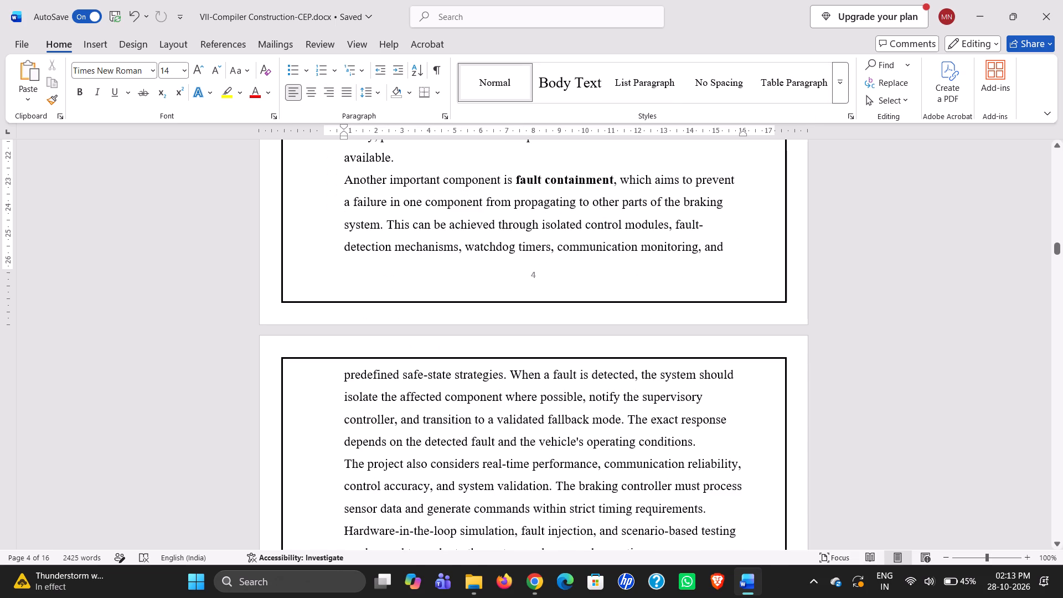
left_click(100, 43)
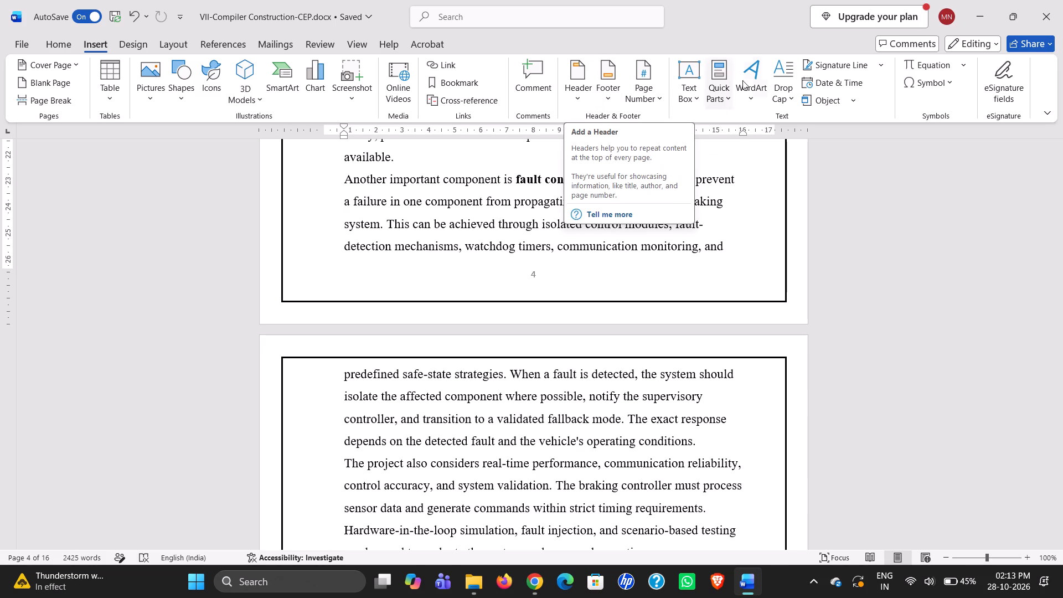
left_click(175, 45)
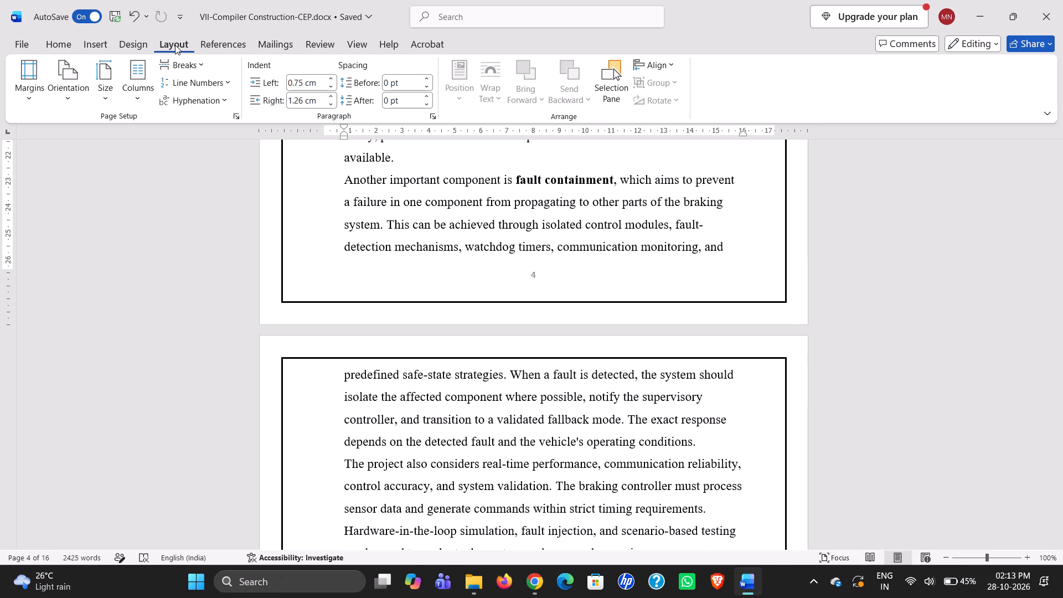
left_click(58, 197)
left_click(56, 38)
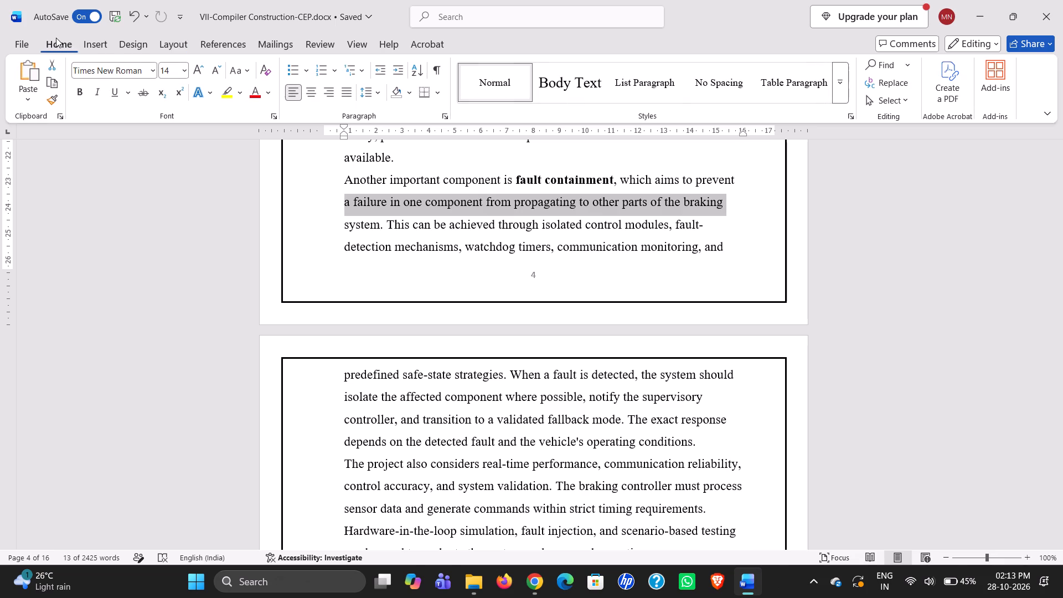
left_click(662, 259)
scroll(662, 259, "up", 1)
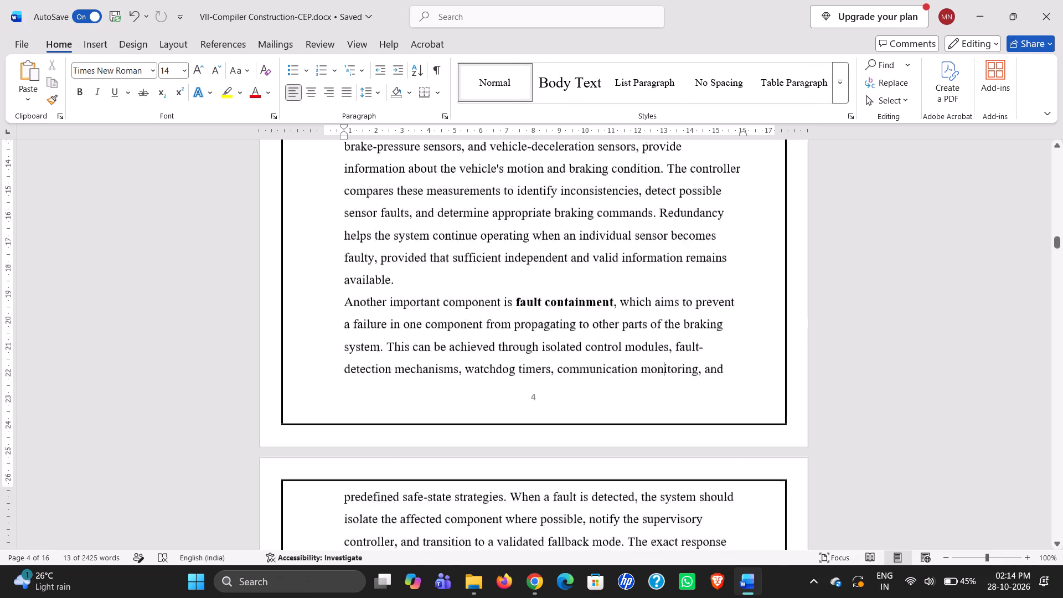
scroll(662, 259, "up", 4)
scroll(662, 259, "down", 2)
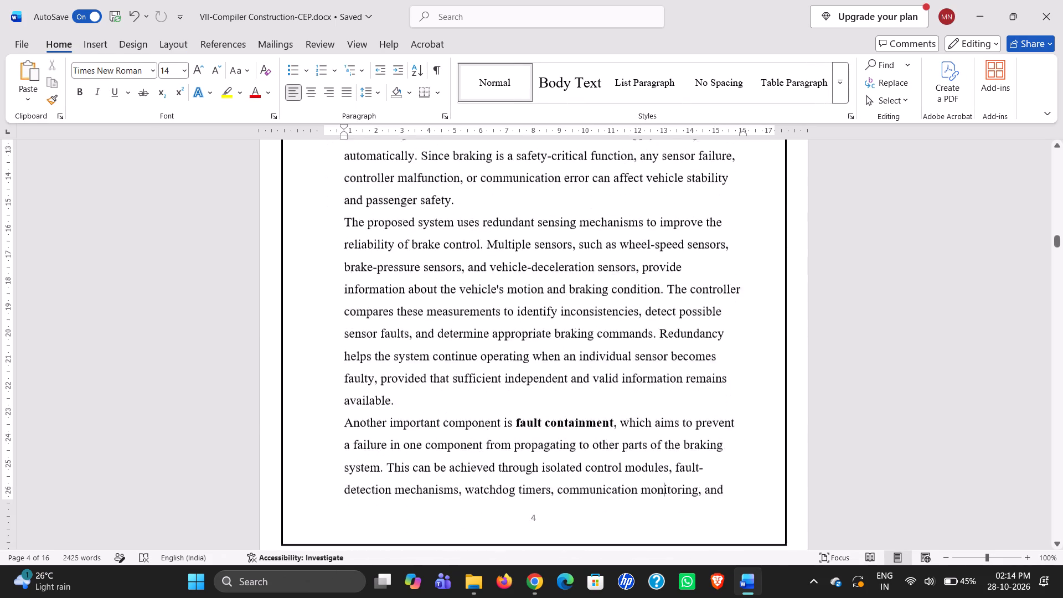
scroll(662, 259, "down", 3)
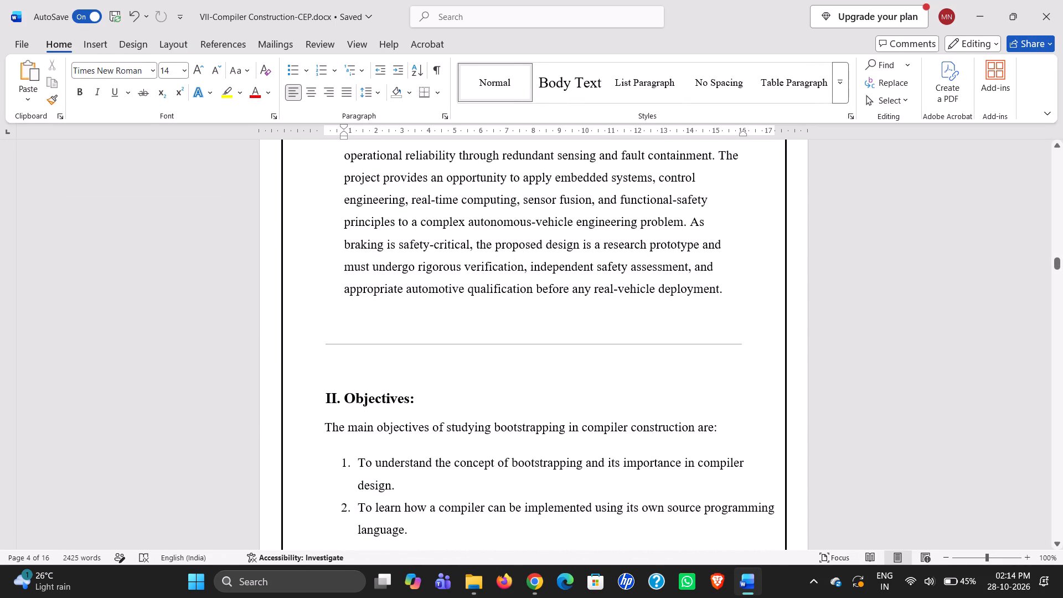
triple_click(391, 399)
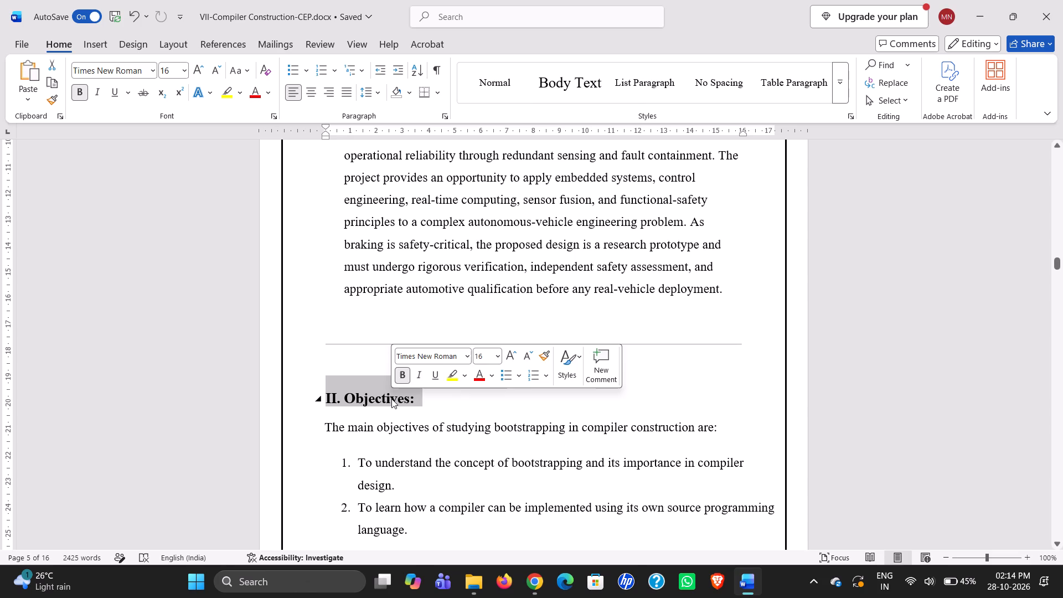
left_click(391, 399)
double_click(391, 399)
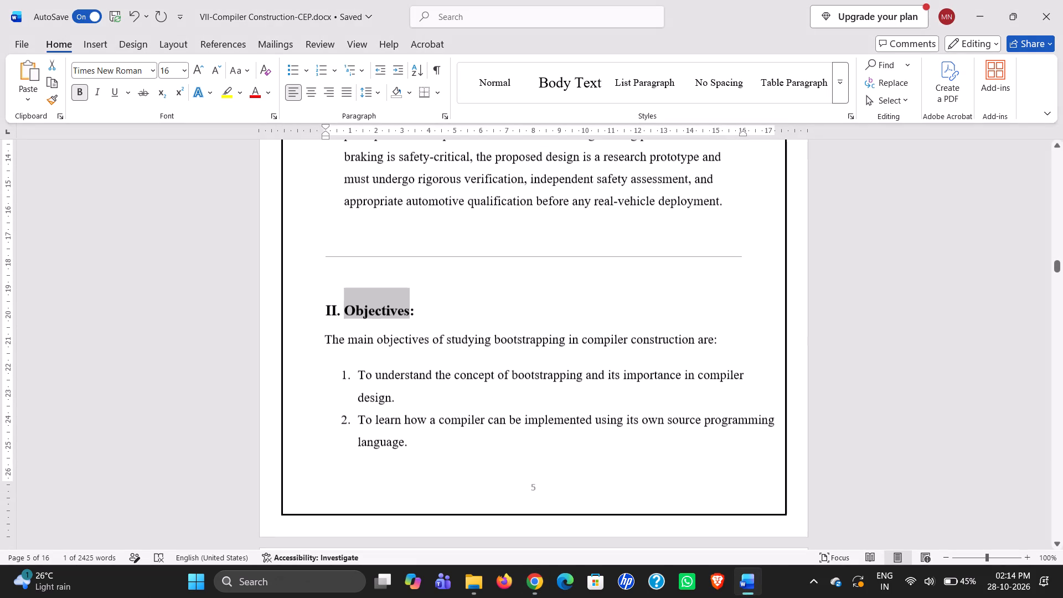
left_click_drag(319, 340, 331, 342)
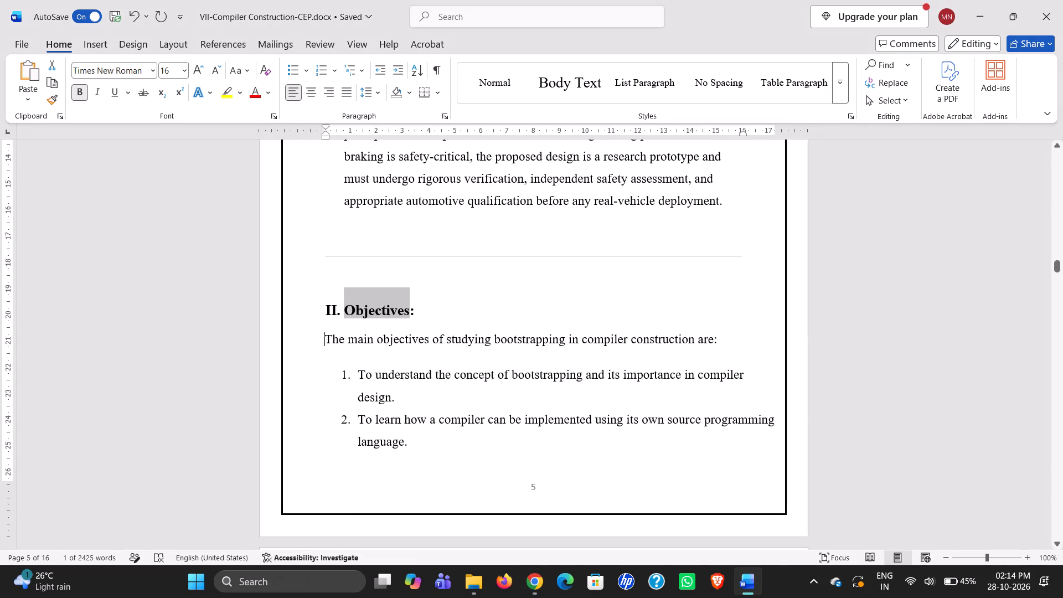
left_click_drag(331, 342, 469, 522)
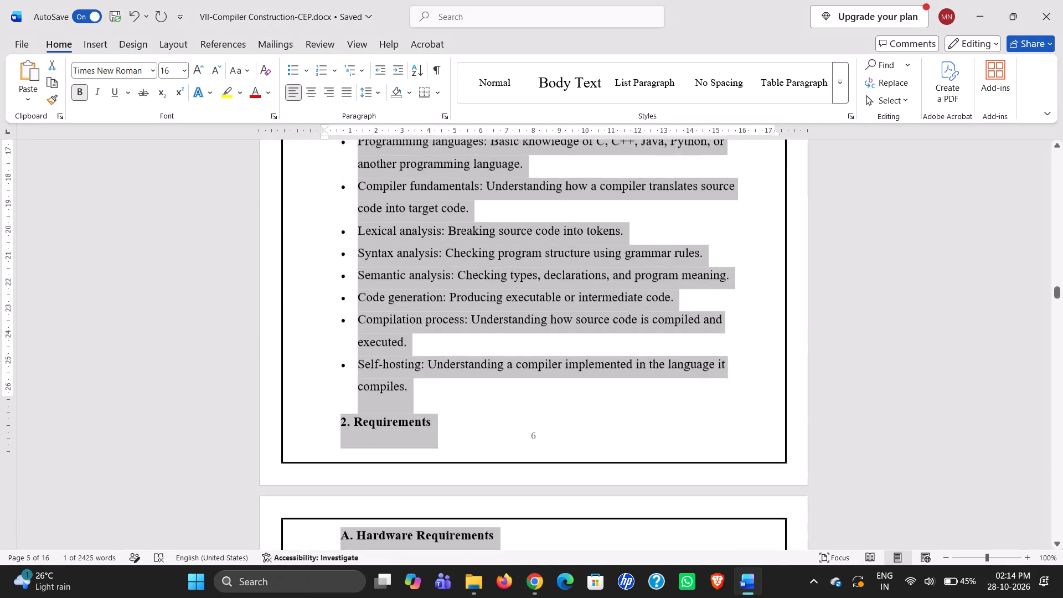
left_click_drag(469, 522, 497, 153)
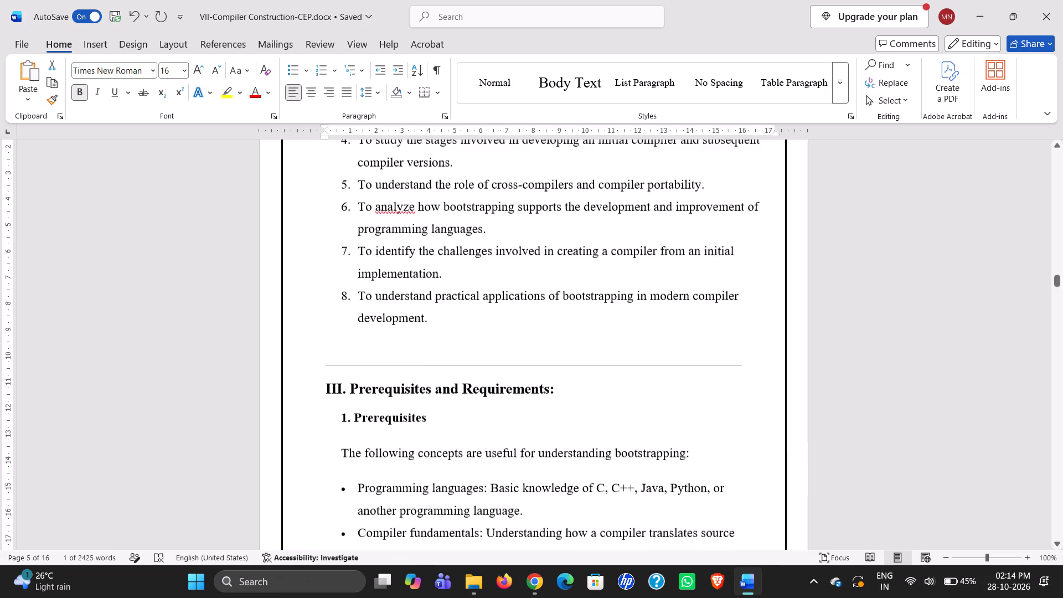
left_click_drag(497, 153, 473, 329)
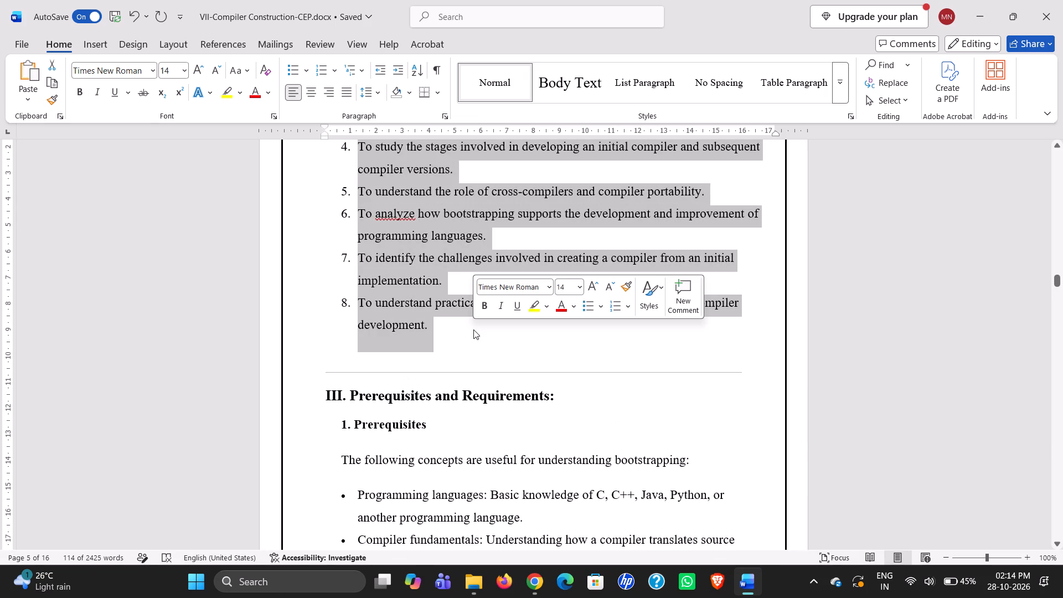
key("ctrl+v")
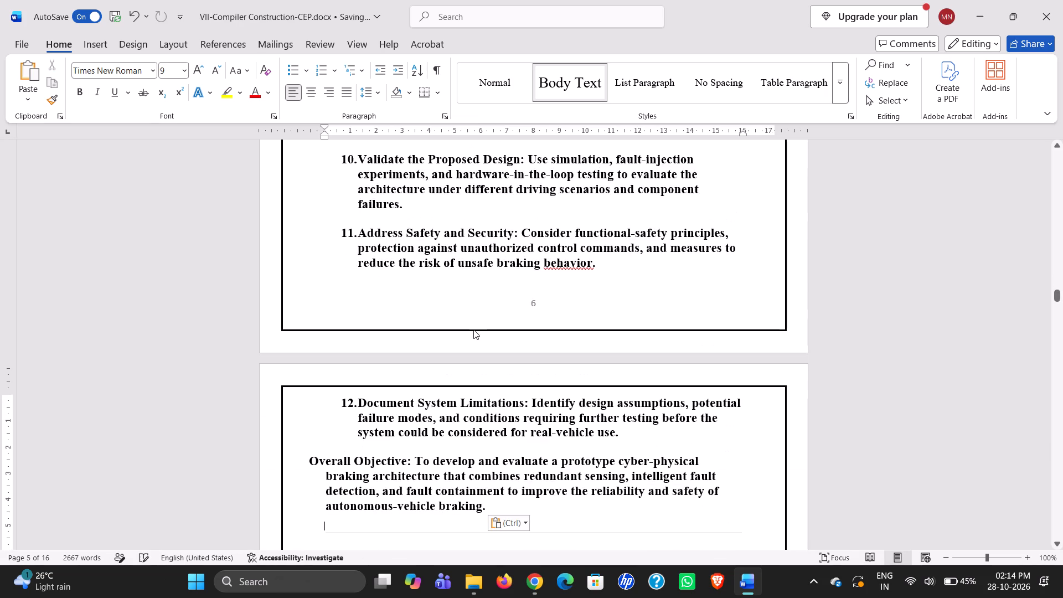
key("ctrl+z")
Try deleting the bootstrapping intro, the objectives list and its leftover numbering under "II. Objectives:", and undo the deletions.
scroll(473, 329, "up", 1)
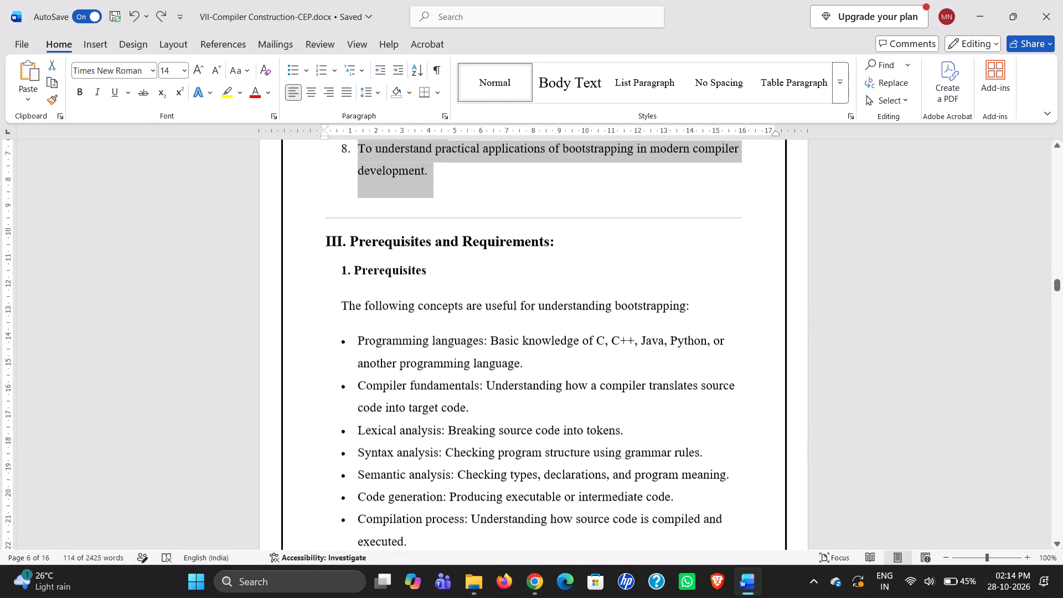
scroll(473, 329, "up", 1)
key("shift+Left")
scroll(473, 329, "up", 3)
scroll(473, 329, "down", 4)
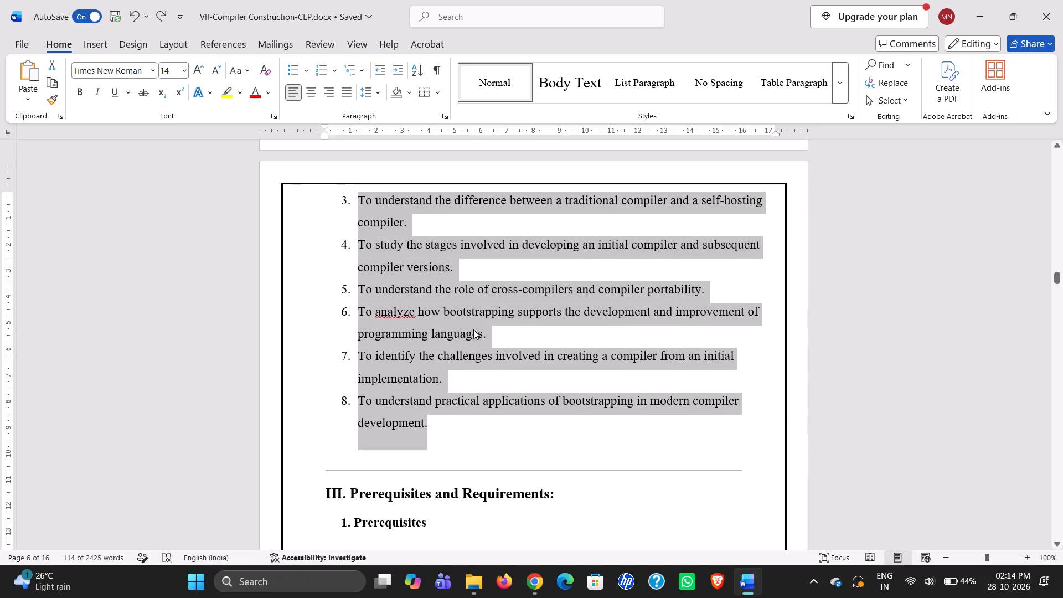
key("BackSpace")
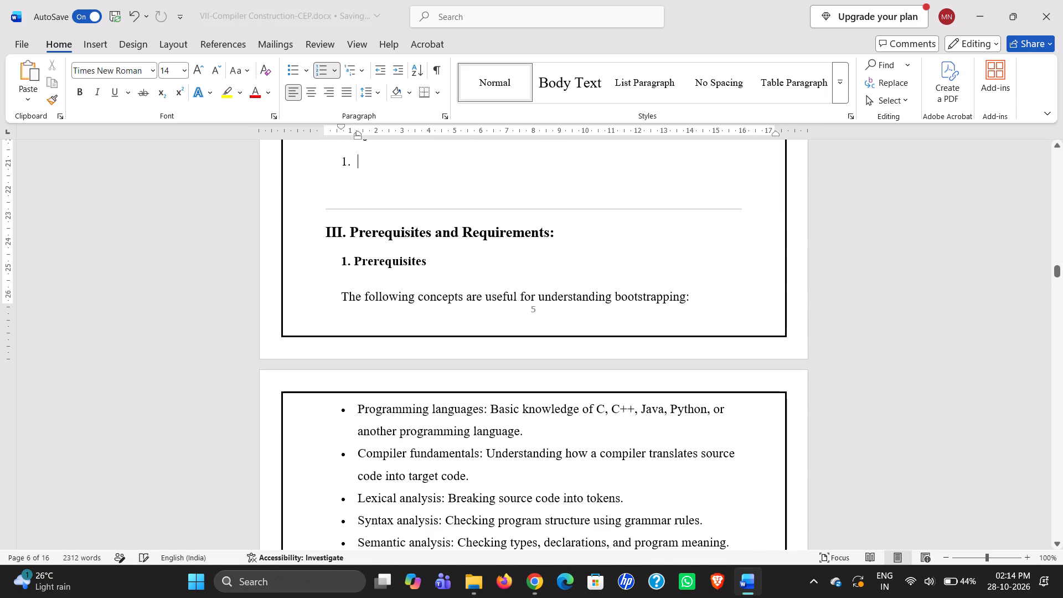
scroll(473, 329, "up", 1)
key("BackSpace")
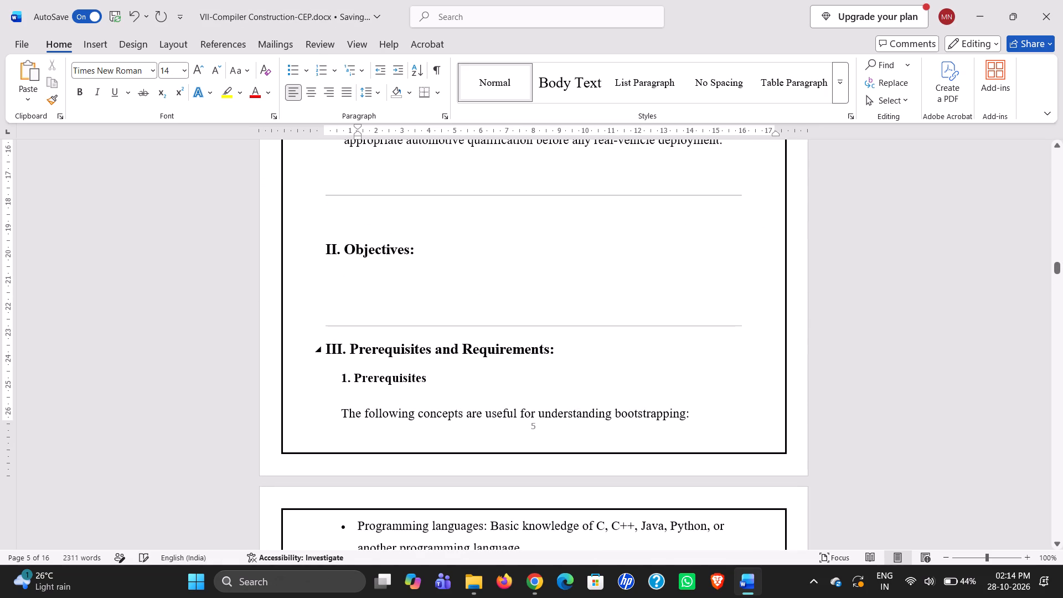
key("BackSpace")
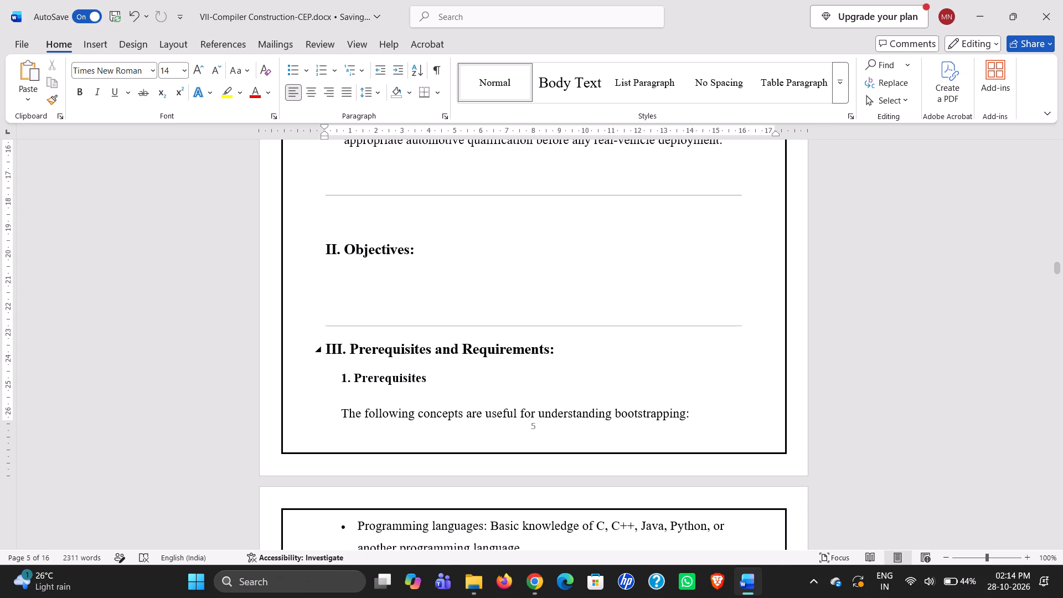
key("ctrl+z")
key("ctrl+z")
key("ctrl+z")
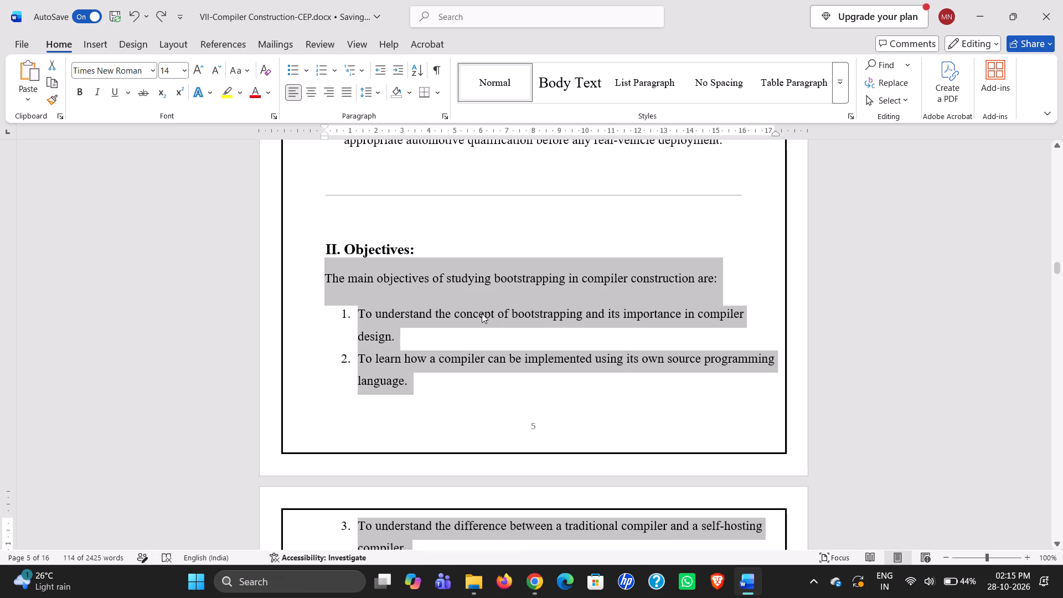
Delete the bootstrapping intro after "The" and the eight-item list under "II. Objectives:", including the leftover empty numbered item.
left_click(482, 313)
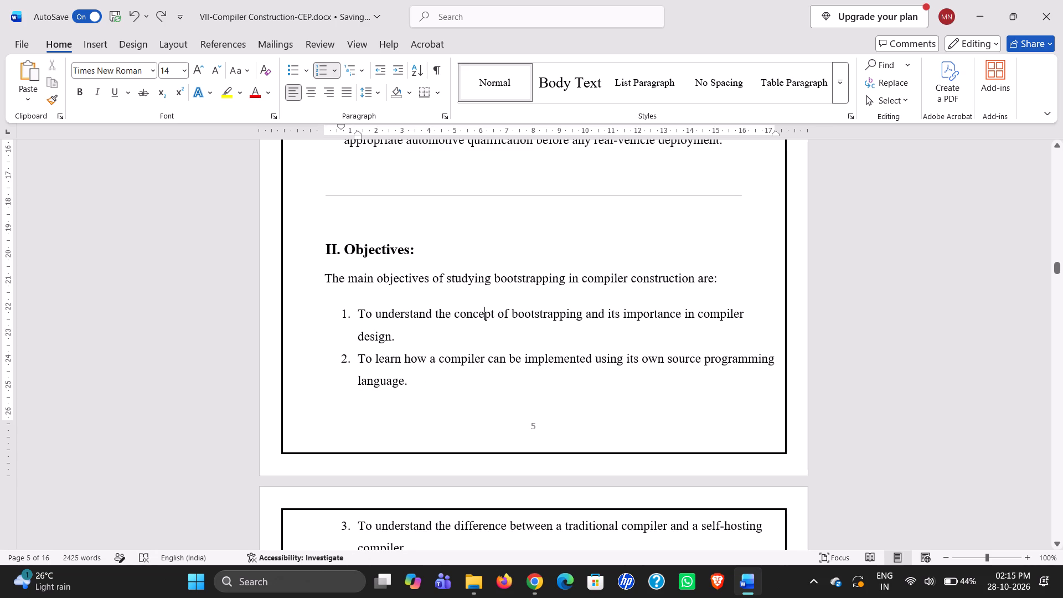
left_click(349, 277)
key("shift+Down")
key("shift+Down")
key("shift+Down")
key("shift+Down")
key("shift+Down")
key("shift+Down")
key("shift+Down")
key("shift+Down")
key("shift+Down")
key("shift+Down")
key("shift+Down")
key("shift+Down")
key("shift+Down")
key("shift+Down")
key("shift+Down")
key("shift+Down")
key("shift+Down")
key("shift+Down")
key("shift+Down")
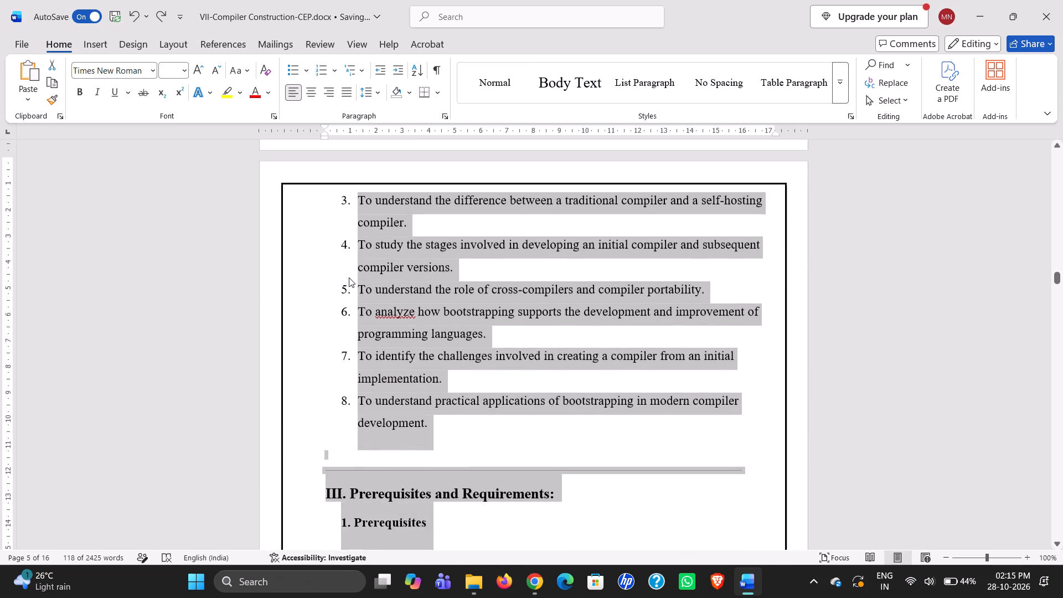
key("shift+Up")
key("shift+Up")
key("shift+Up")
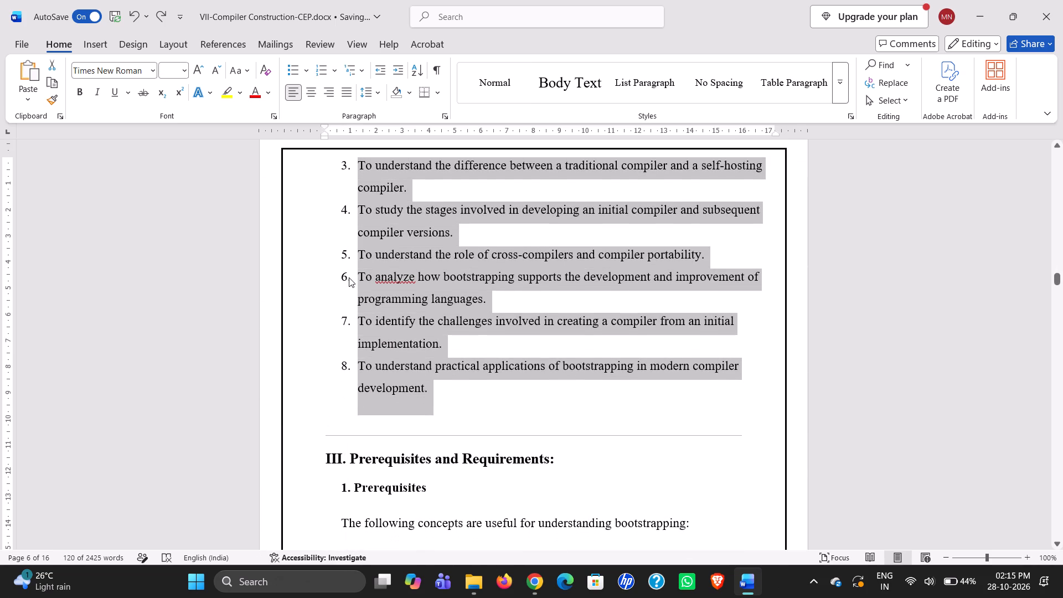
key("shift+Up")
key("shift+Down")
key("shift+Left")
key("shift+Left")
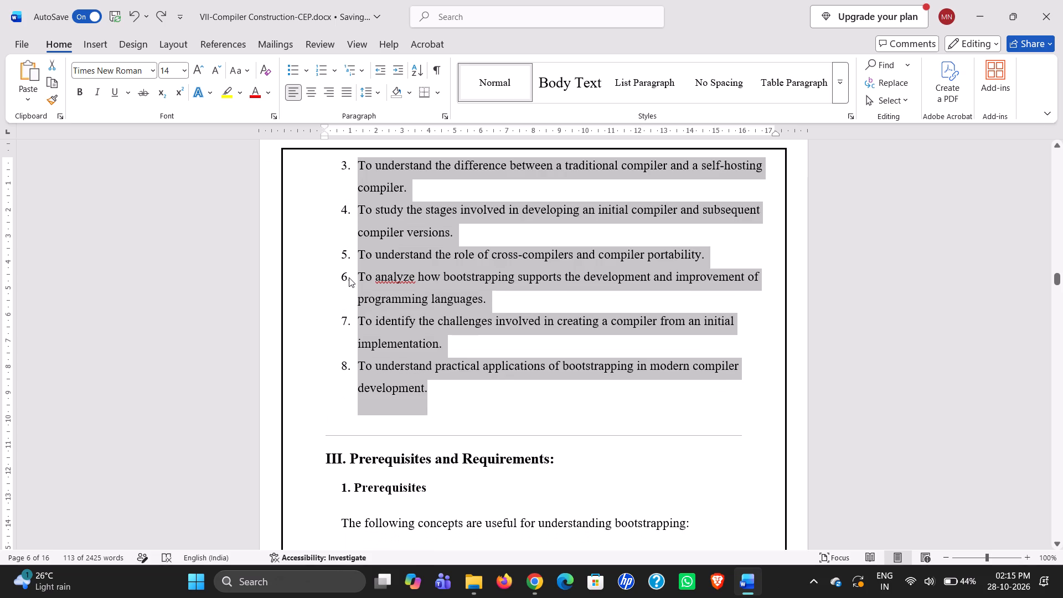
key("BackSpace")
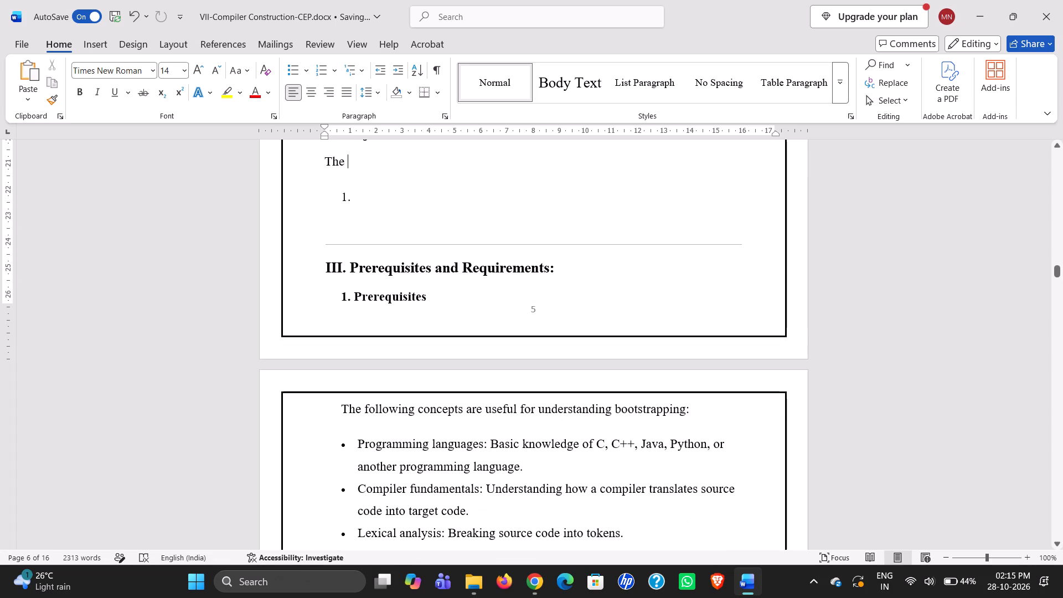
scroll(349, 277, "up", 1)
left_click(367, 252)
key("BackSpace")
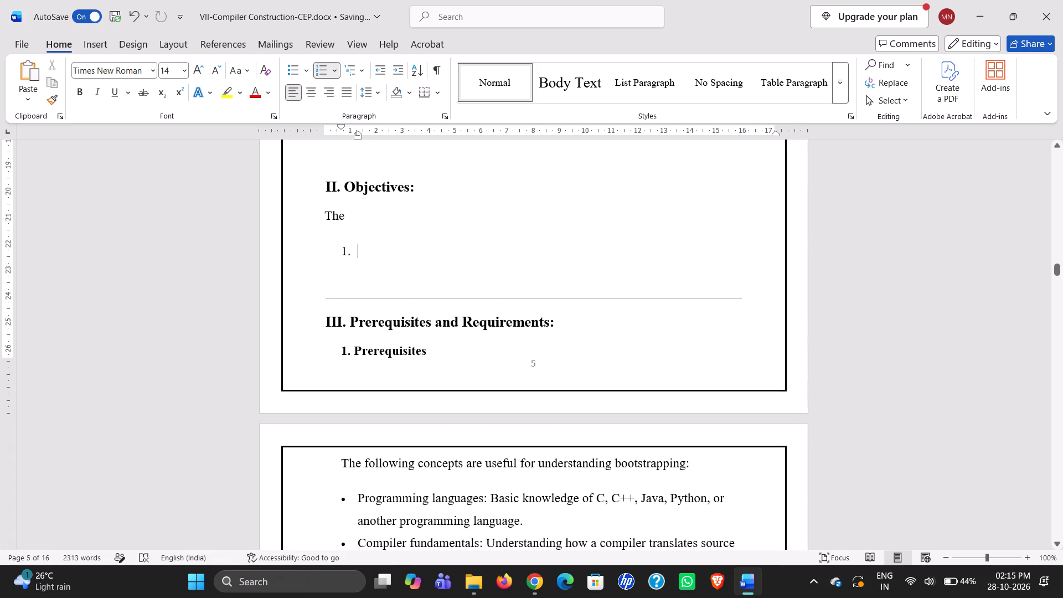
key("BackSpace")
key("BackSpace")
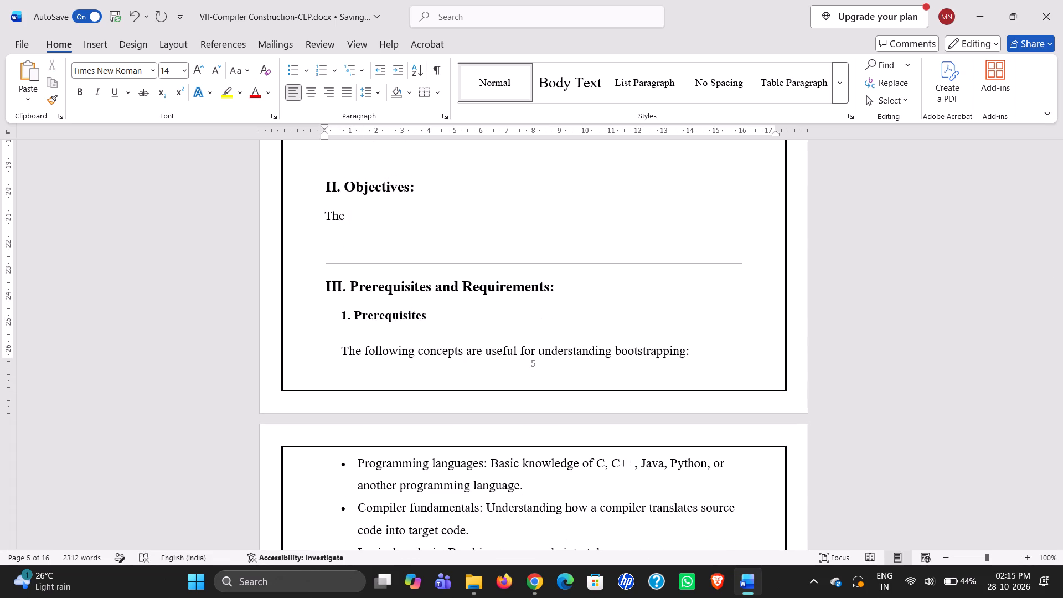
Paste the copied braking objectives under "II. Objectives:" and delete the redundant "The 2. Objectives" line above the first paragraph.
key("ctrl+v")
scroll(367, 252, "up", 2)
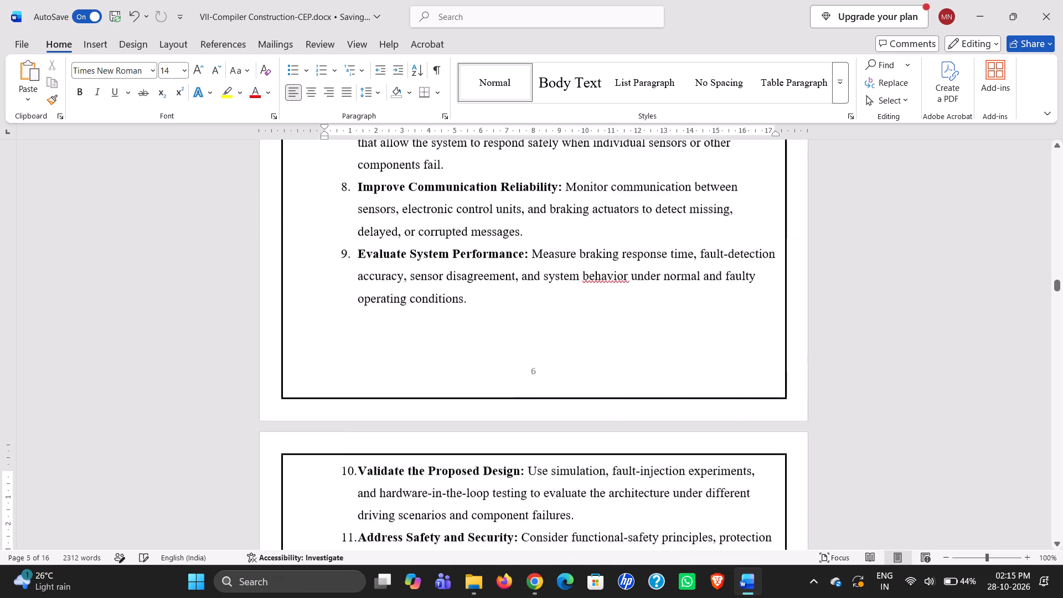
scroll(367, 252, "up", 5)
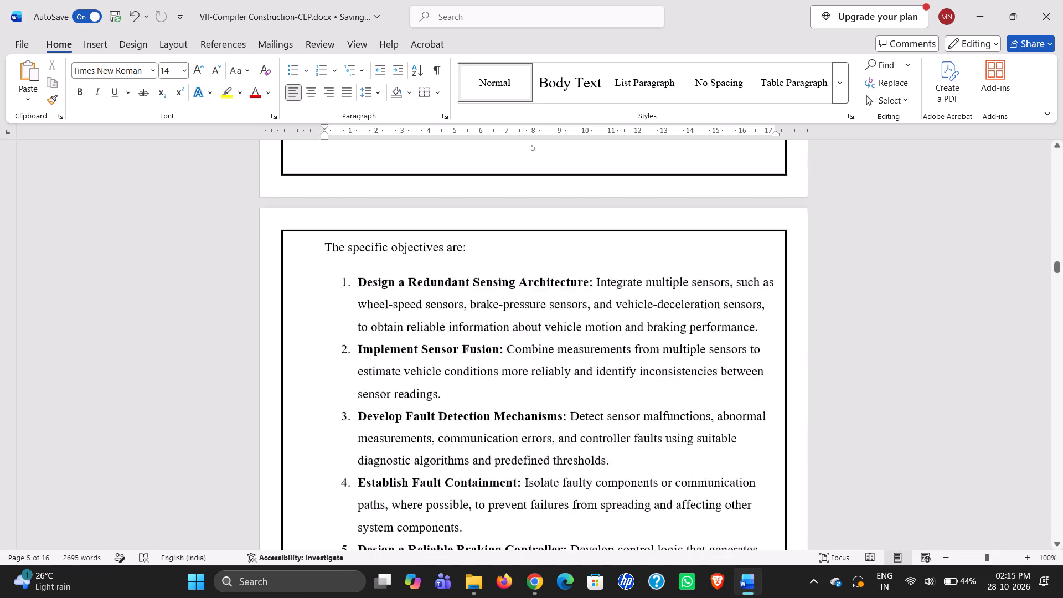
scroll(367, 252, "up", 1)
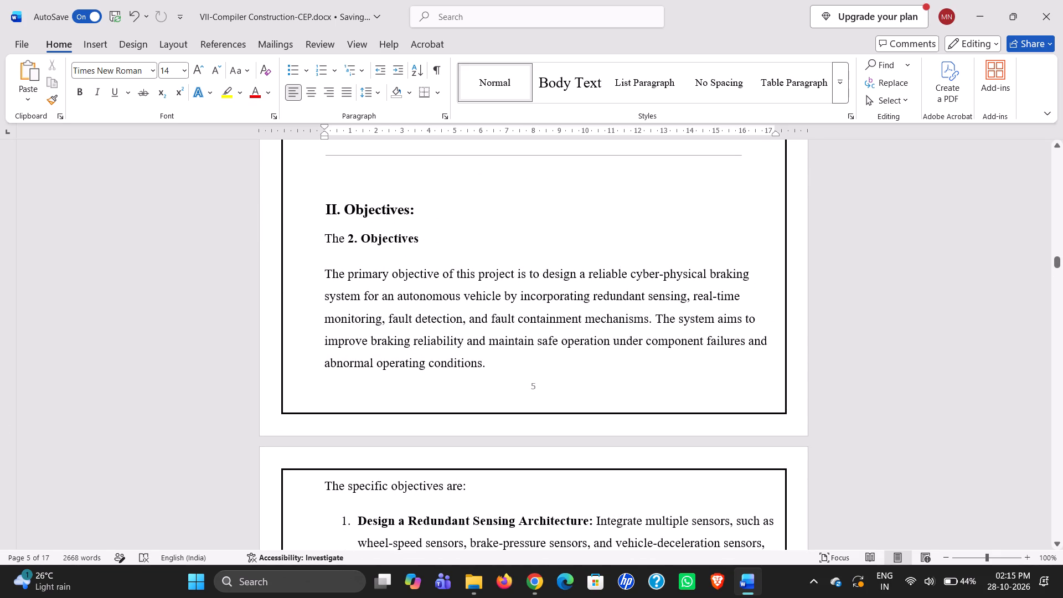
triple_click(425, 239)
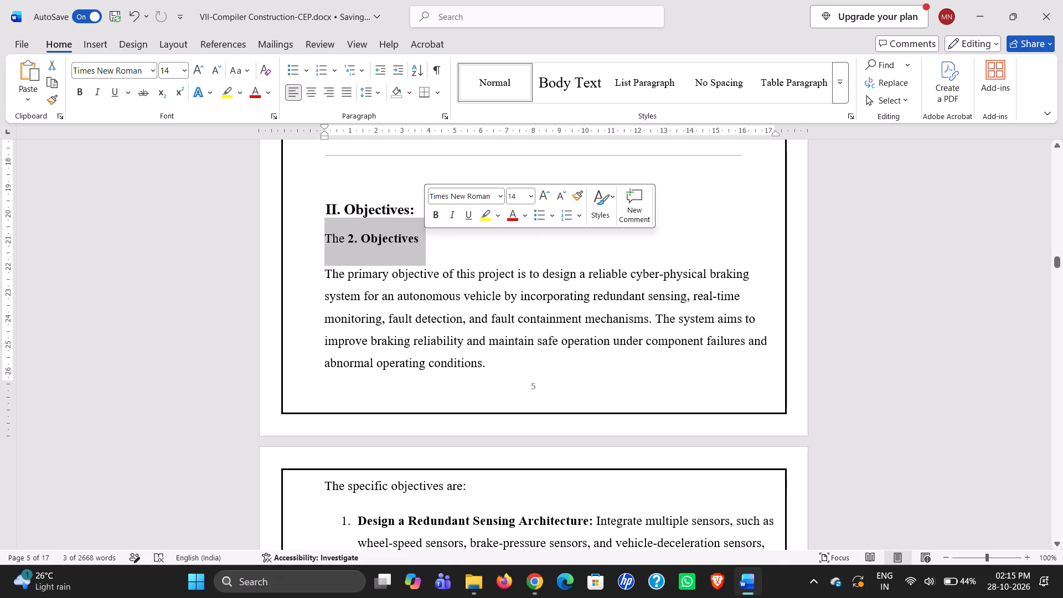
key("BackSpace")
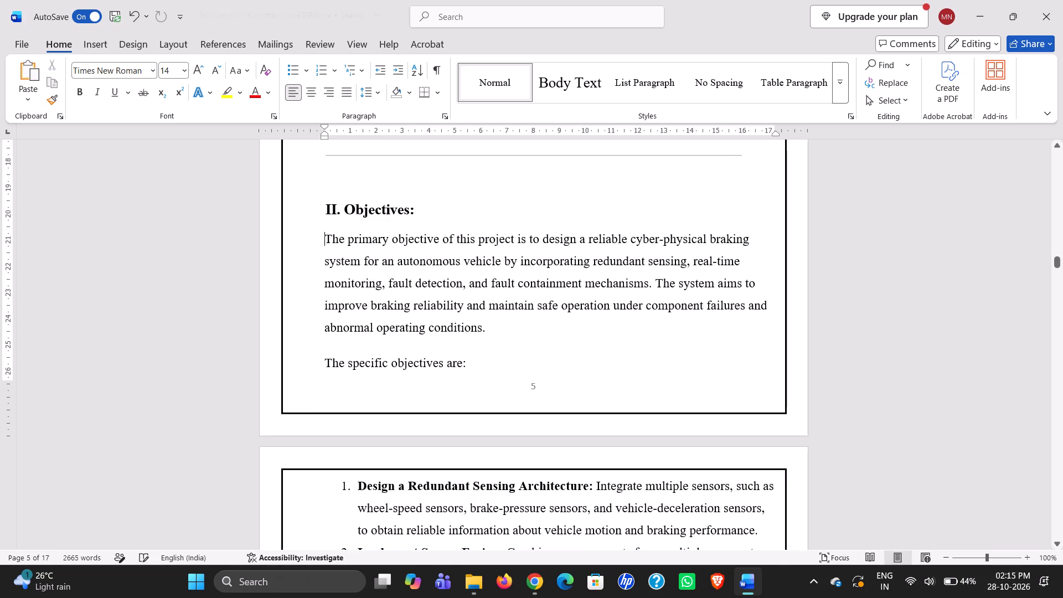
Review the pasted specific objectives and their numbering across the pages.
scroll(482, 332, "down", 2)
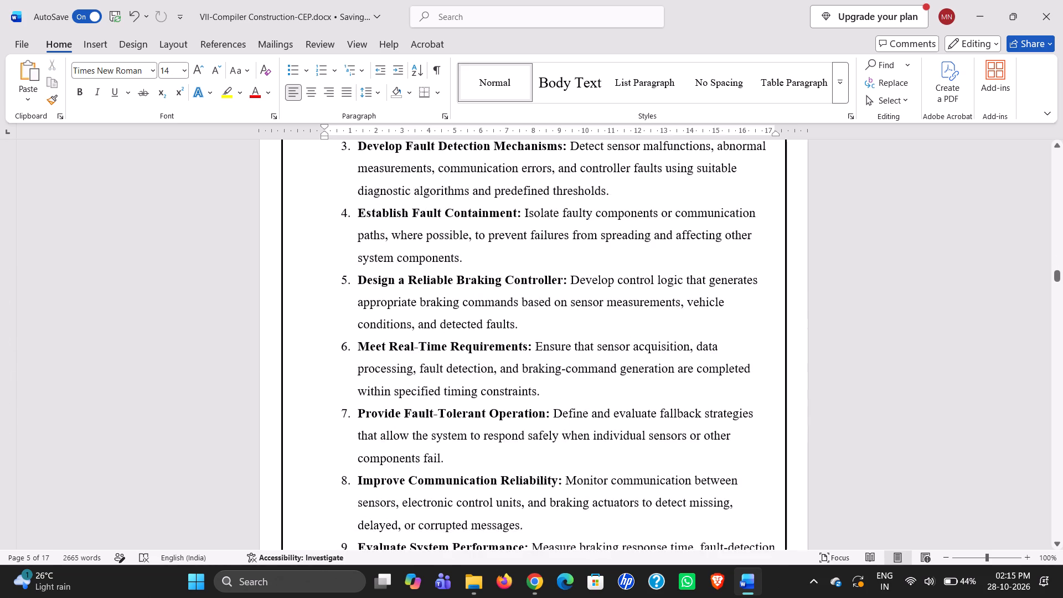
scroll(482, 332, "down", 1)
scroll(482, 332, "up", 2)
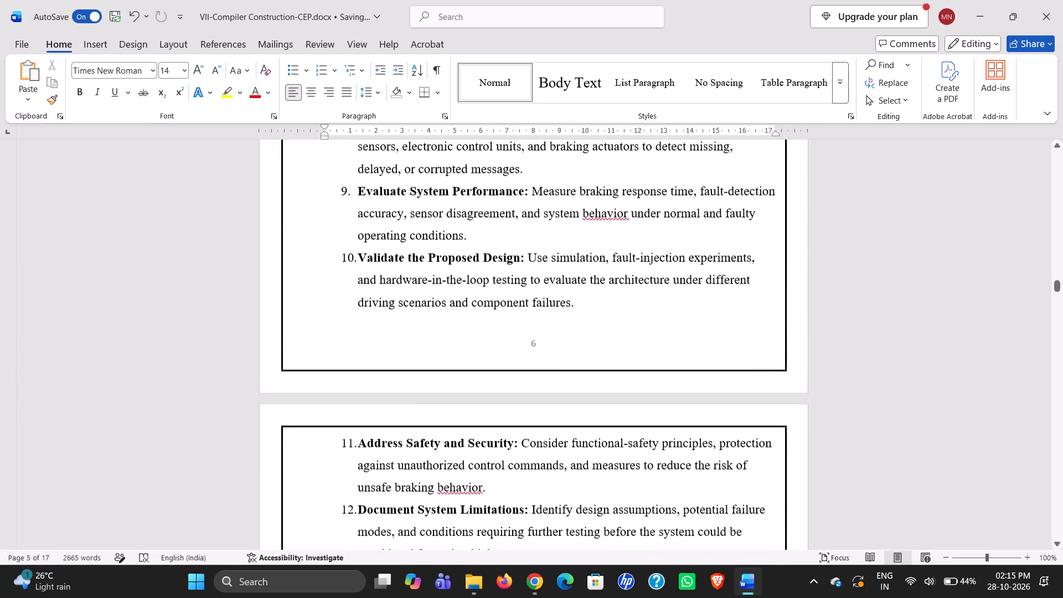
scroll(482, 332, "up", 2)
scroll(482, 332, "down", 4)
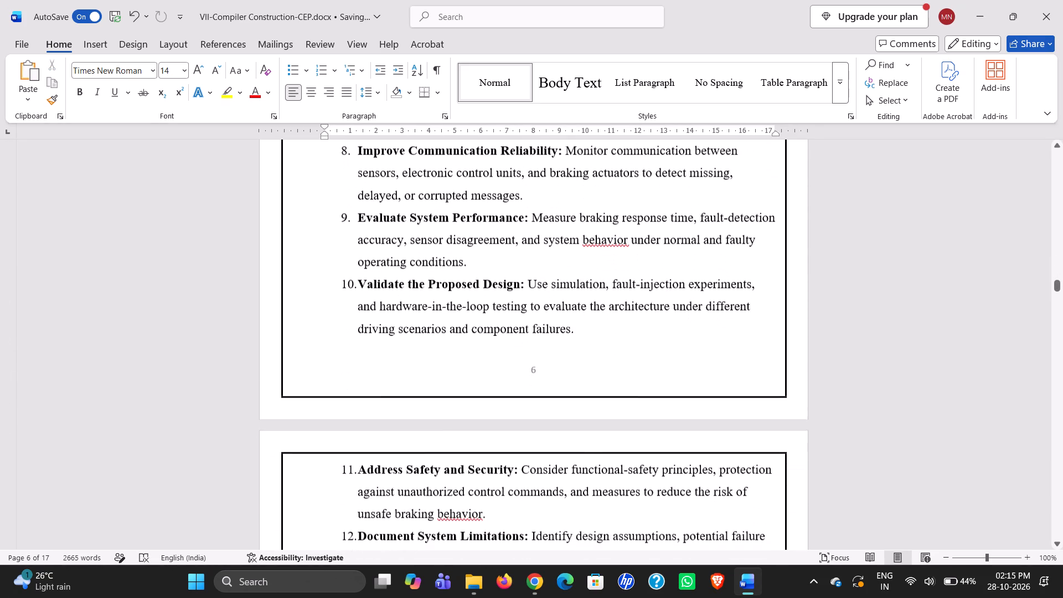
scroll(482, 332, "down", 1)
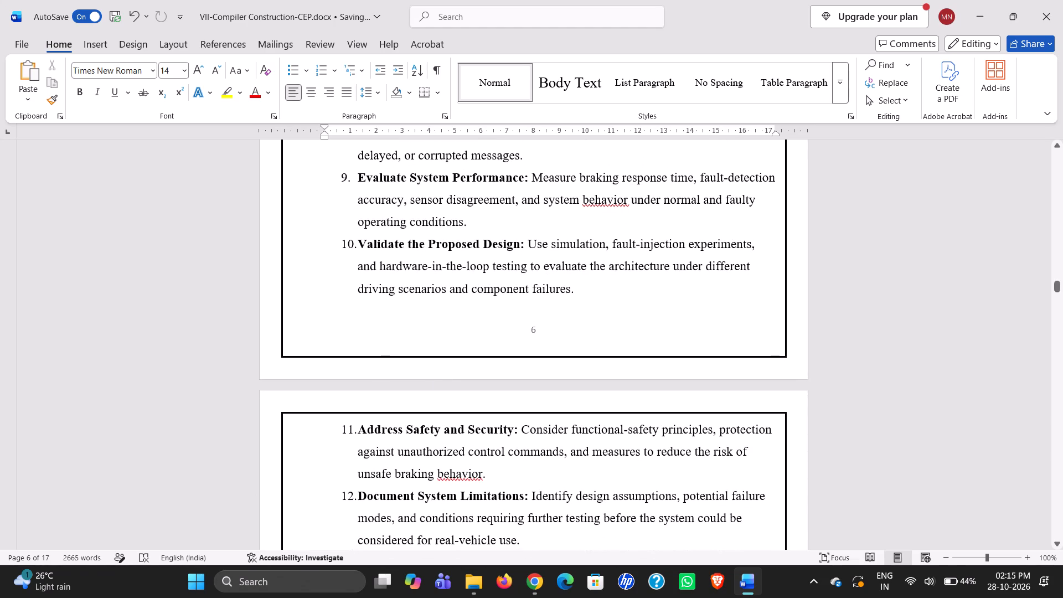
scroll(392, 331, "up", 1)
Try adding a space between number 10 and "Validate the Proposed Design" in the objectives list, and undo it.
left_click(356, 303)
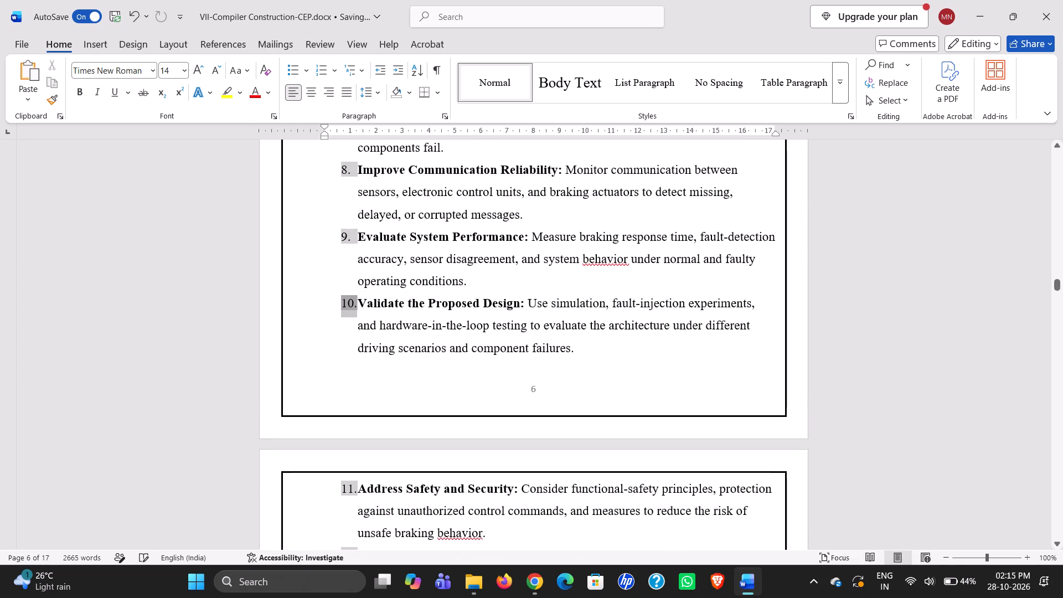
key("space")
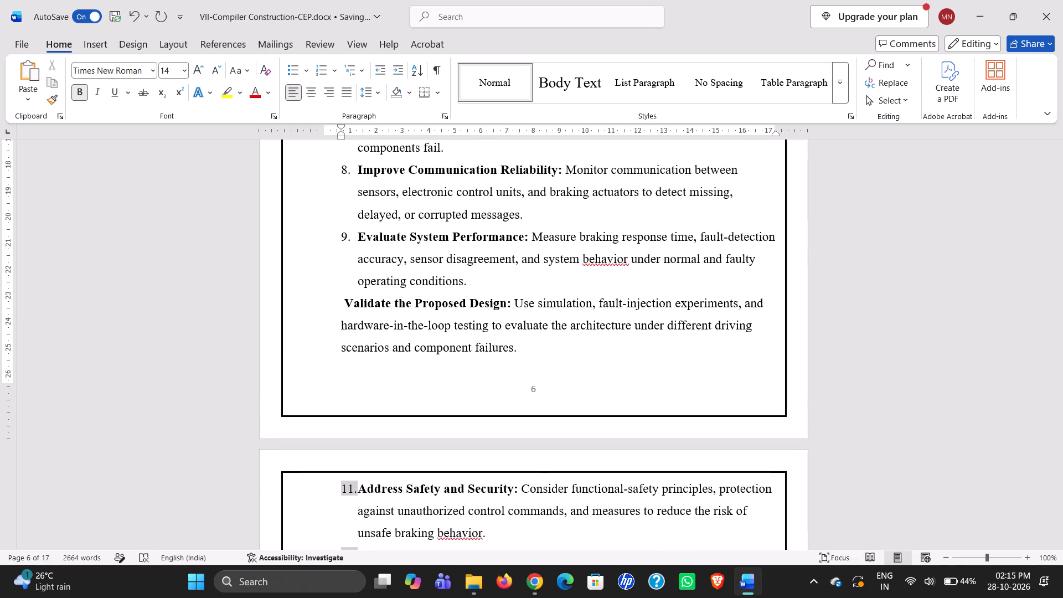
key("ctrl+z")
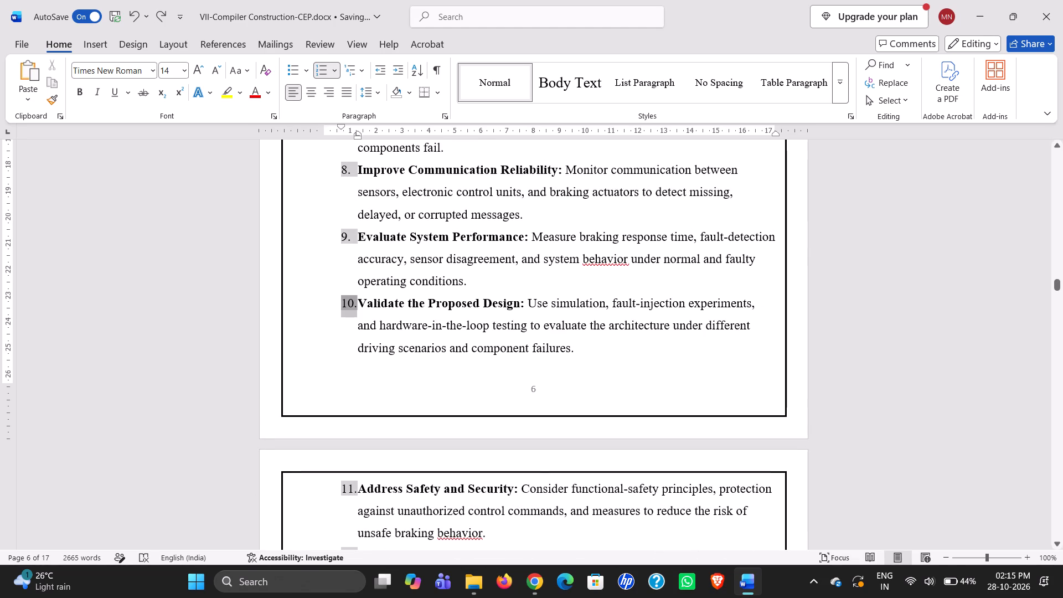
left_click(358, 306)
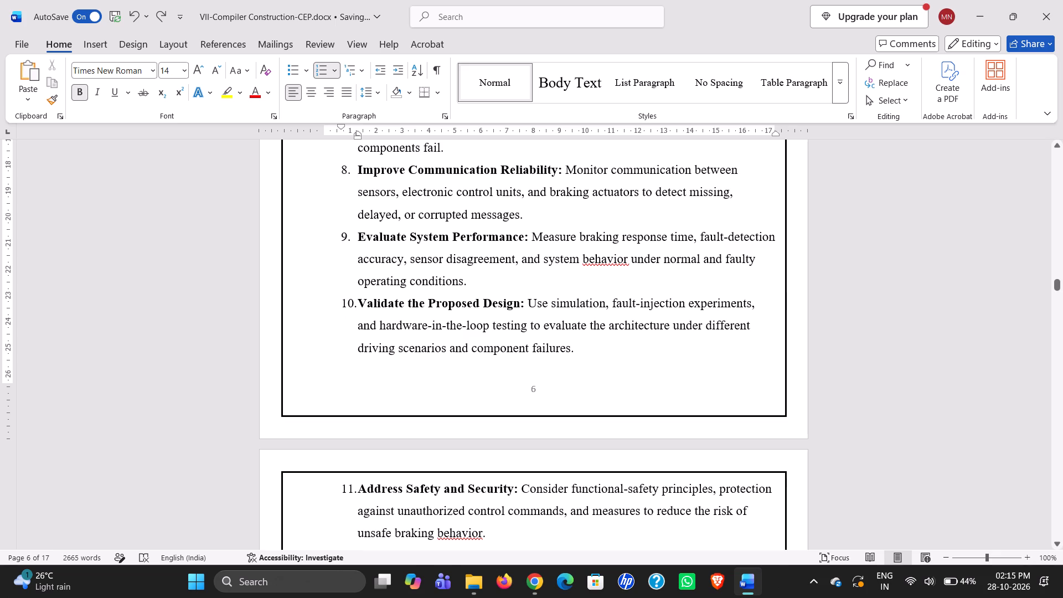
Remove the extra empty line between the "Overall Objective" paragraph and the divider above section III.
scroll(383, 447, "down", 2)
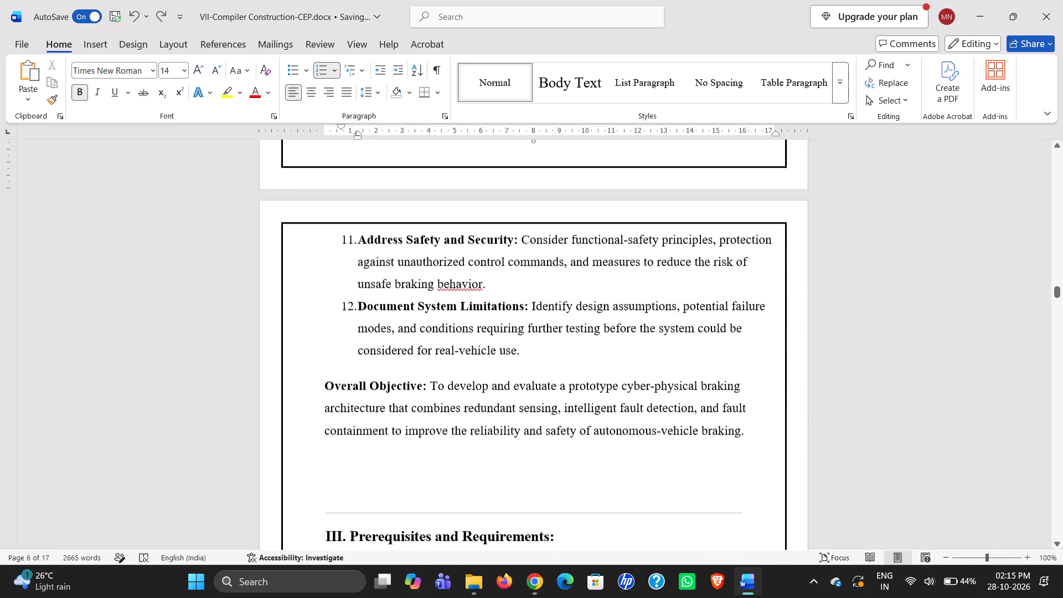
scroll(468, 400, "down", 1)
left_click(453, 402)
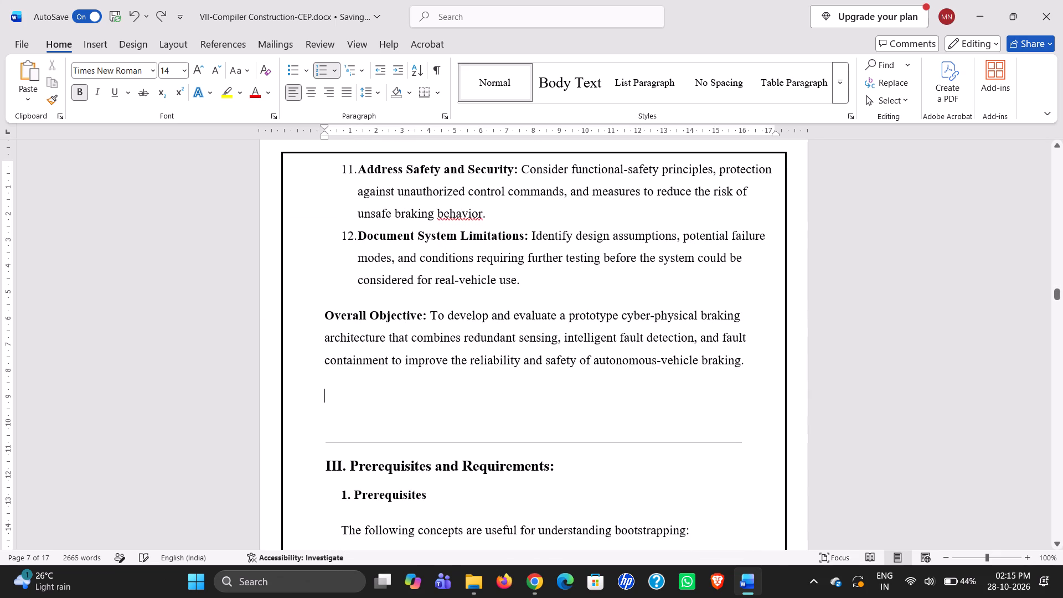
key("BackSpace")
scroll(453, 402, "down", 1)
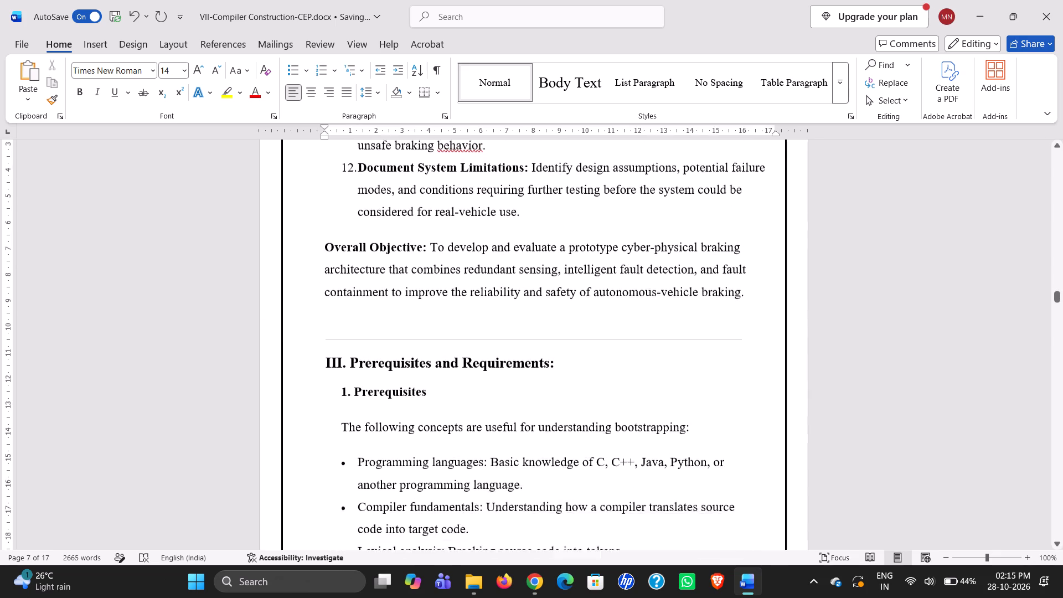
left_click_drag(391, 339, 496, 339)
key("ctrl+c")
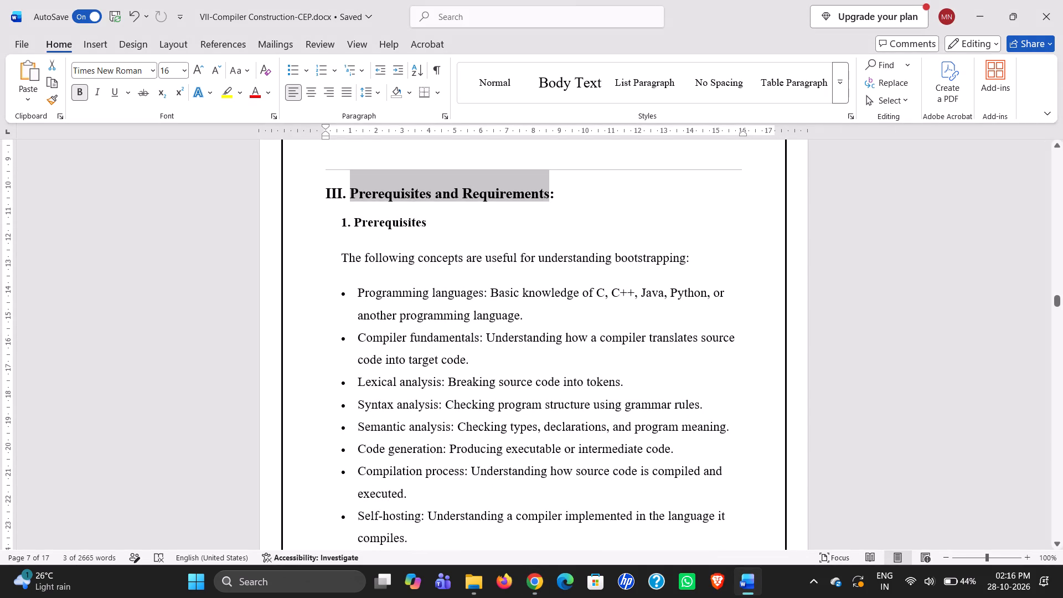
left_click_drag(326, 290, 452, 515)
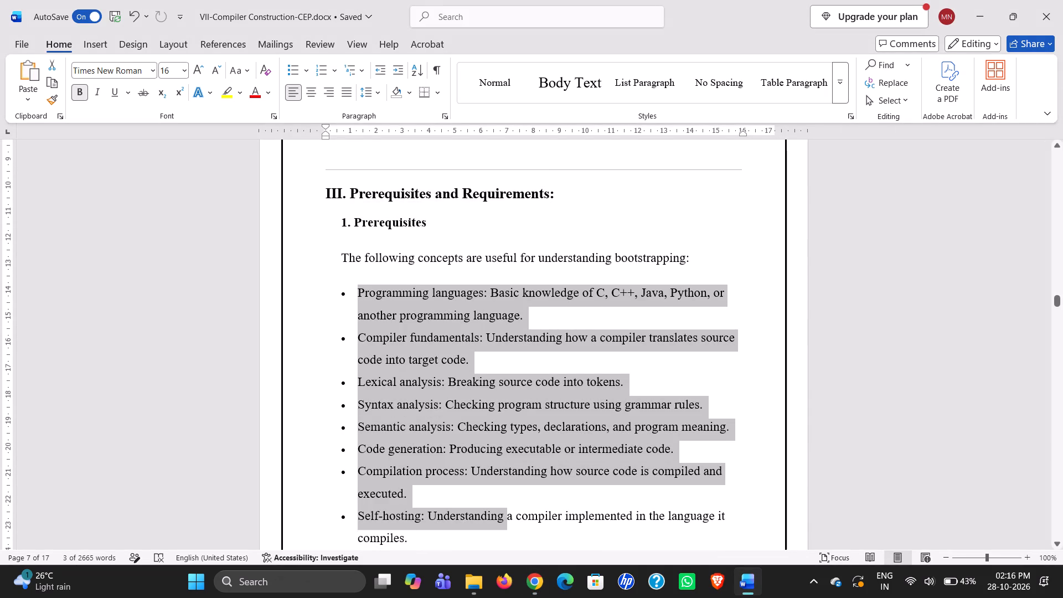
left_click_drag(452, 515, 476, 568)
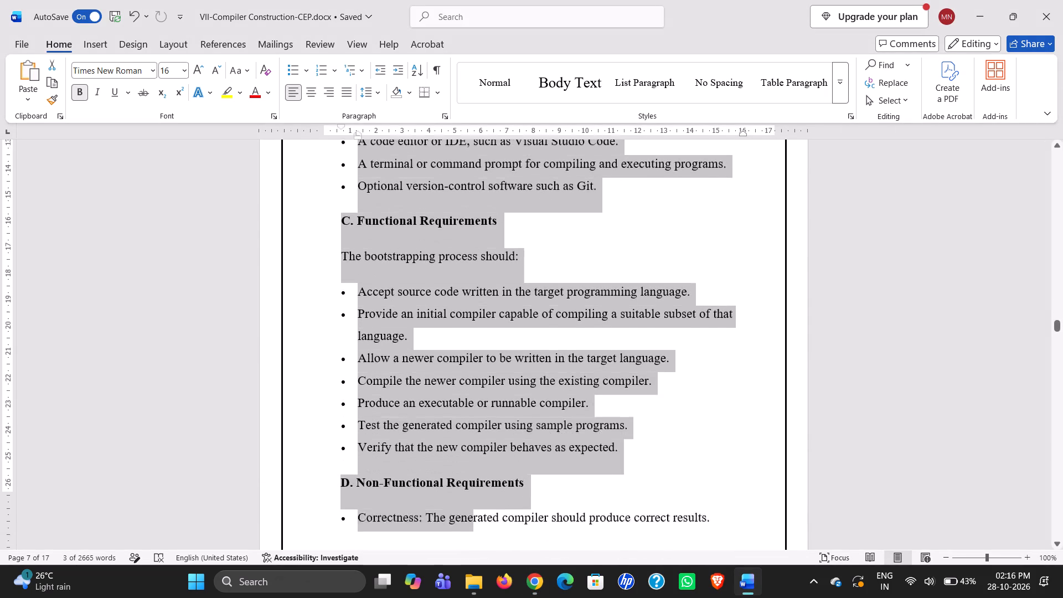
left_click_drag(476, 568, 463, 197)
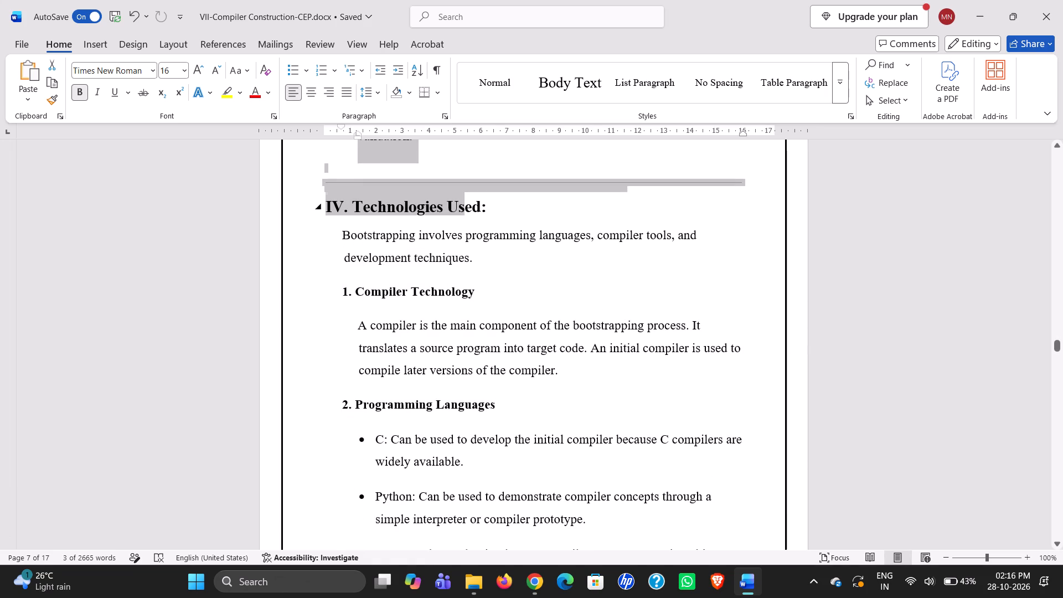
left_click_drag(463, 197, 420, 224)
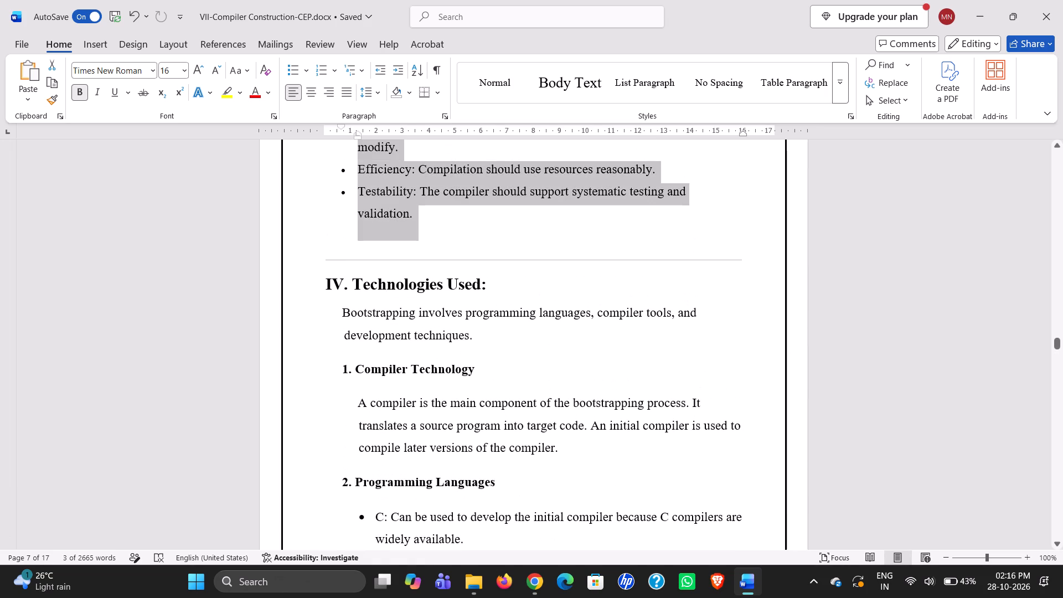
left_click_drag(420, 224, 414, 222)
key("BackSpace")
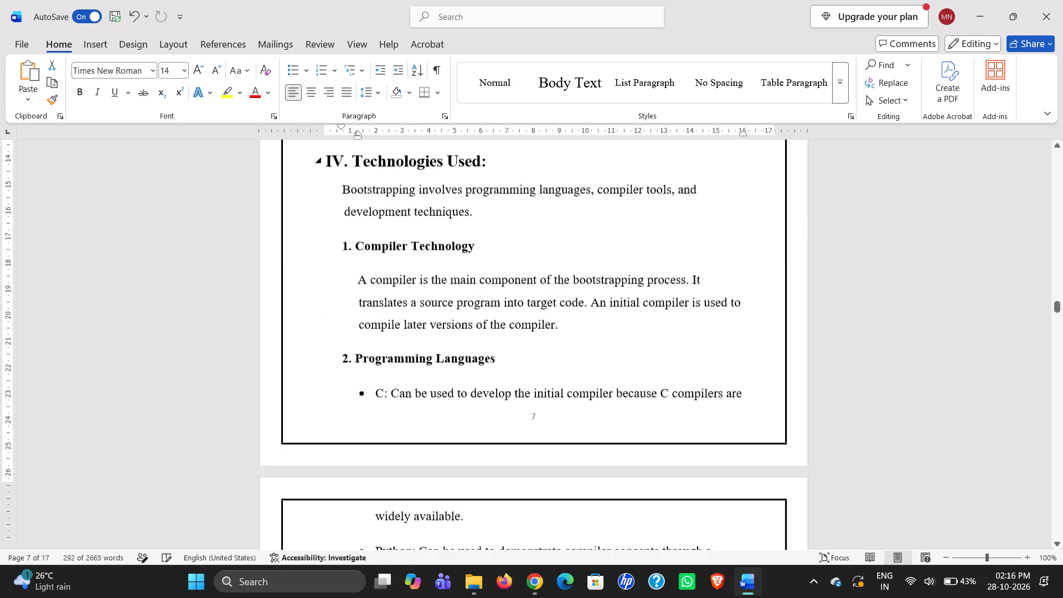
Remove the leftover empty bullet and erase the bootstrapping intro sentence under "1. Prerequisites" back to the word "The".
scroll(414, 222, "up", 1)
key("BackSpace")
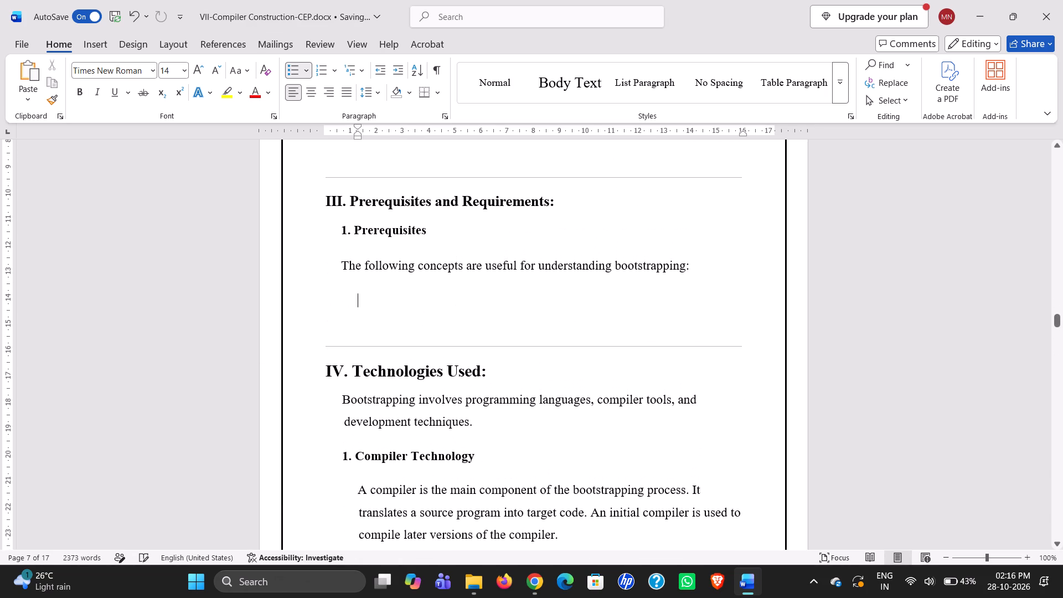
key("BackSpace")
key("BackSpace")
key("BackSpace")
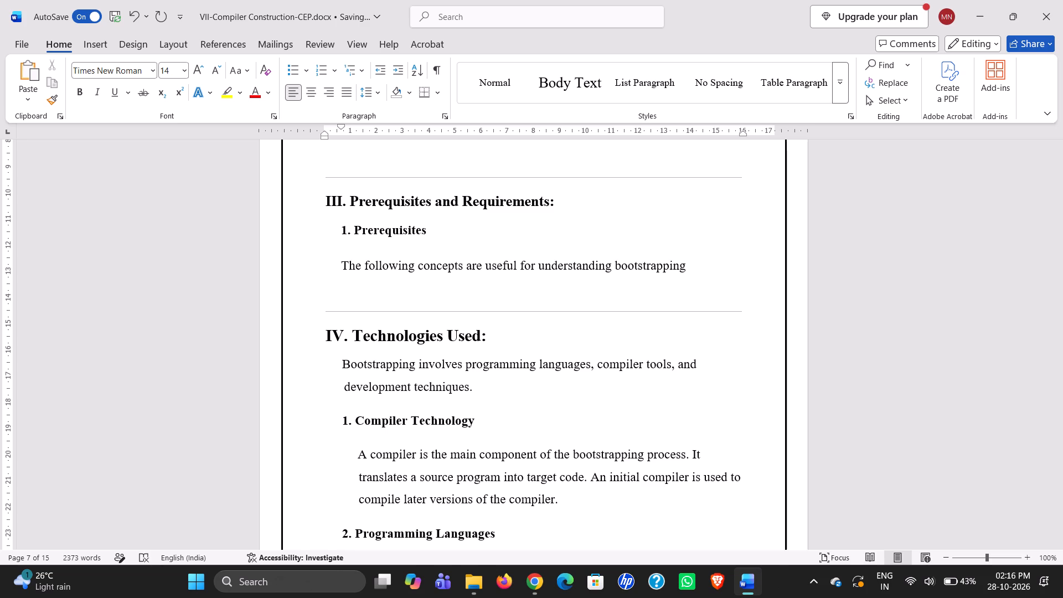
key("BackSpace")
key("BackSpace")
key("BackSpace")
key("BackSpace")
key("BackSpace")
key("BackSpace")
key("BackSpace")
key("BackSpace")
key("BackSpace")
key("BackSpace")
key("BackSpace")
key("BackSpace")
key("BackSpace")
key("BackSpace")
key("BackSpace")
key("BackSpace")
key("BackSpace")
key("BackSpace")
key("BackSpace")
key("BackSpace")
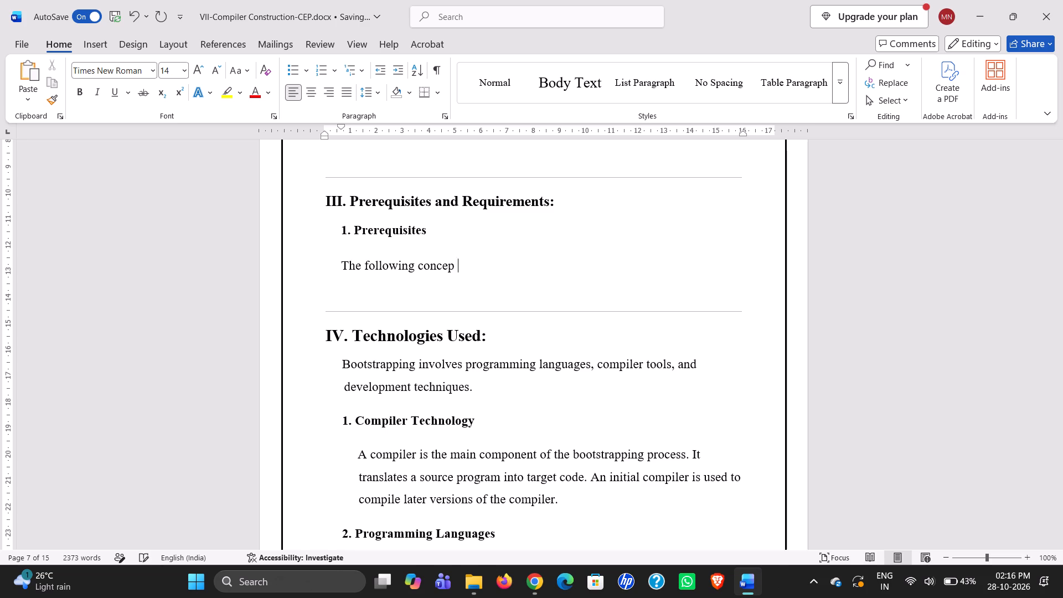
key("BackSpace")
key("BackSpace")
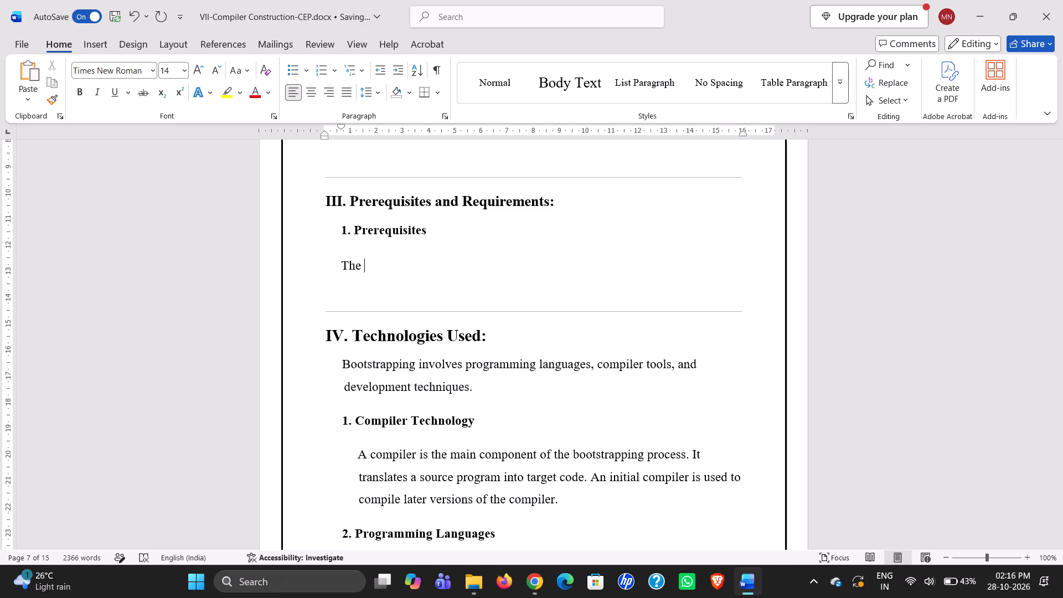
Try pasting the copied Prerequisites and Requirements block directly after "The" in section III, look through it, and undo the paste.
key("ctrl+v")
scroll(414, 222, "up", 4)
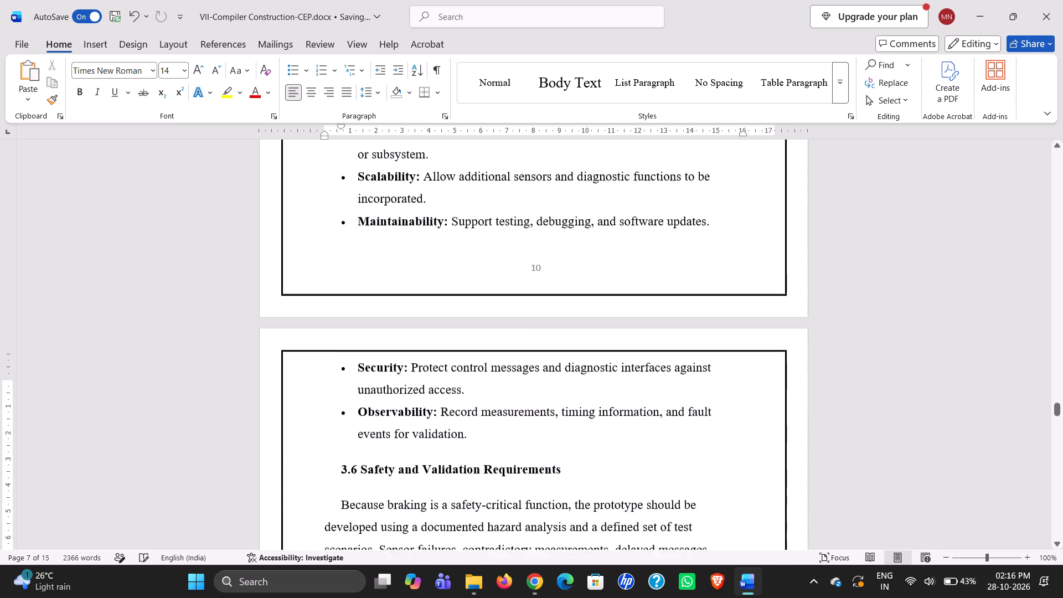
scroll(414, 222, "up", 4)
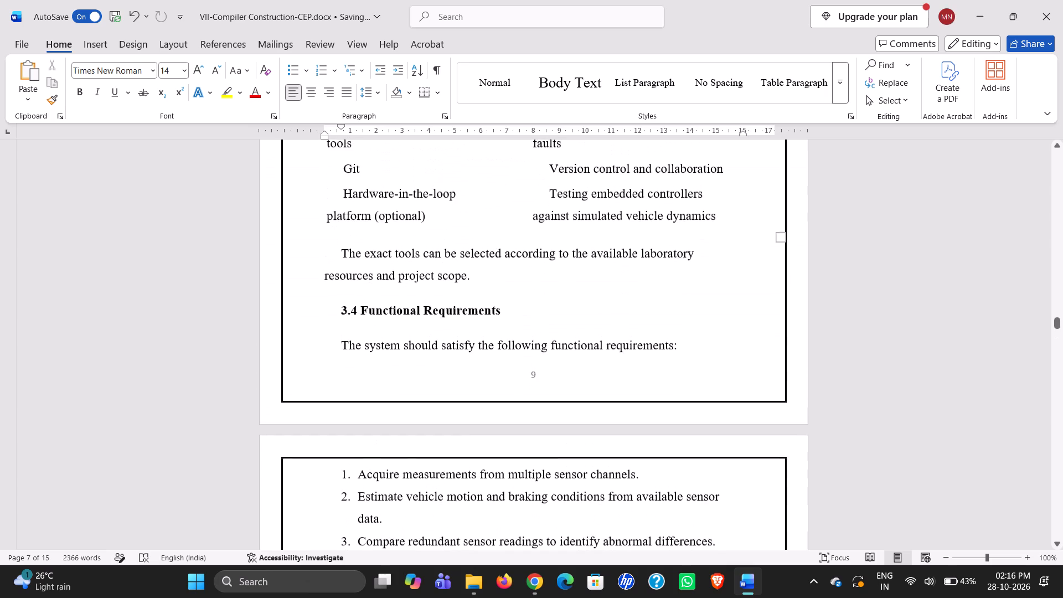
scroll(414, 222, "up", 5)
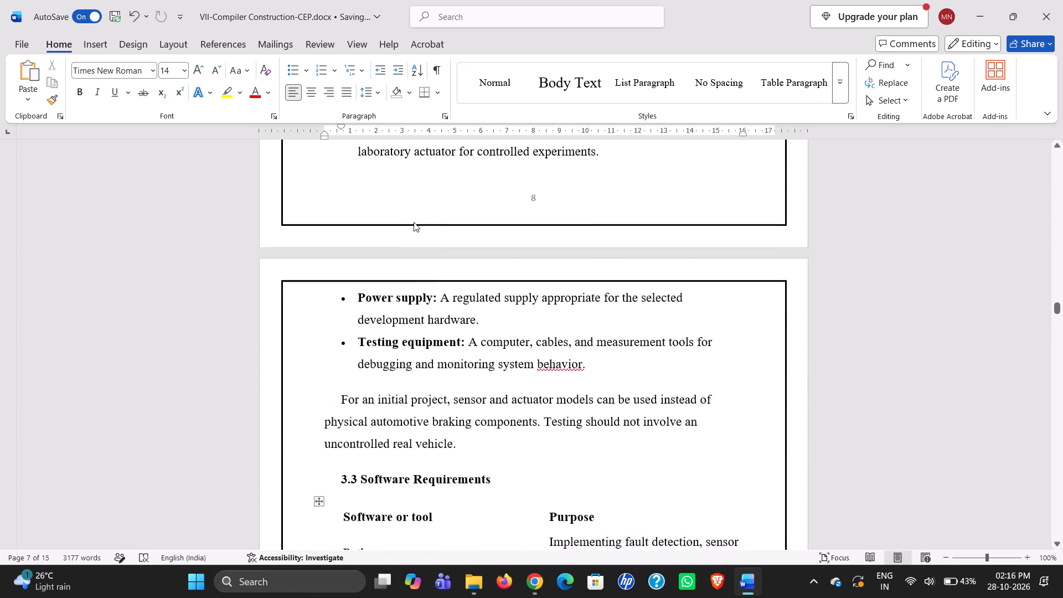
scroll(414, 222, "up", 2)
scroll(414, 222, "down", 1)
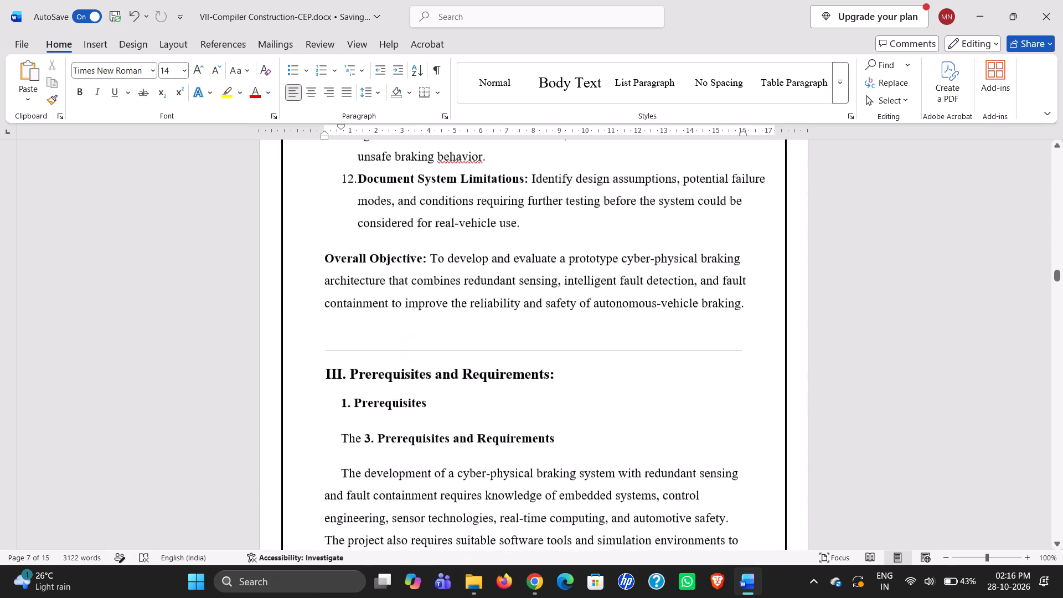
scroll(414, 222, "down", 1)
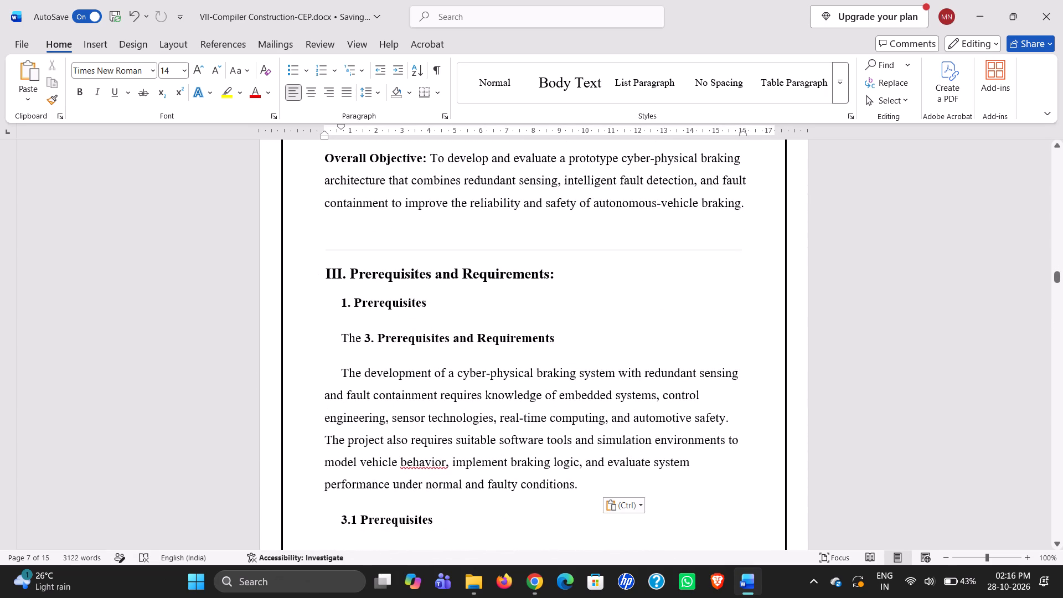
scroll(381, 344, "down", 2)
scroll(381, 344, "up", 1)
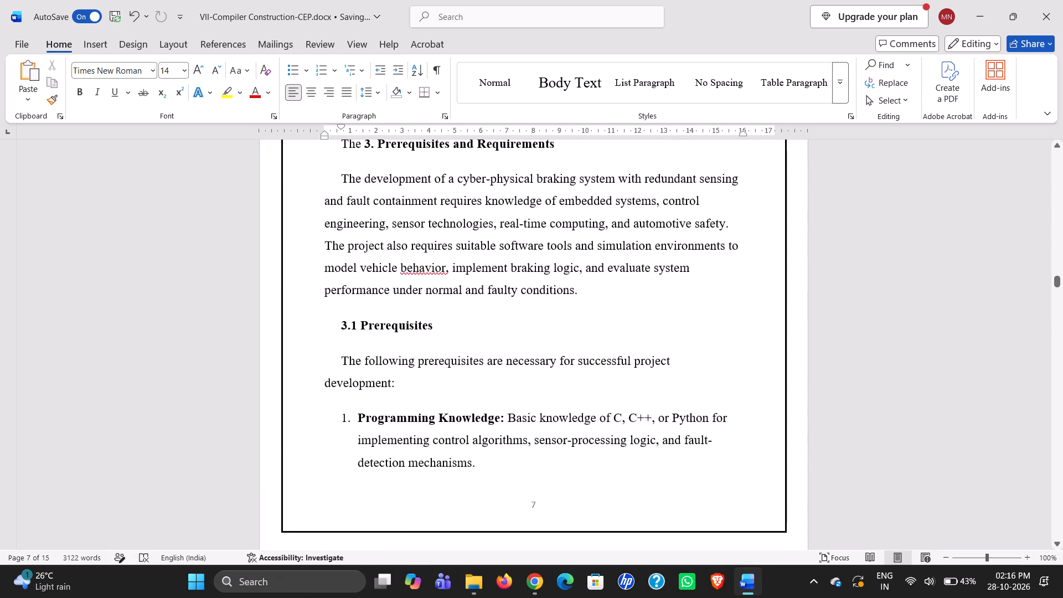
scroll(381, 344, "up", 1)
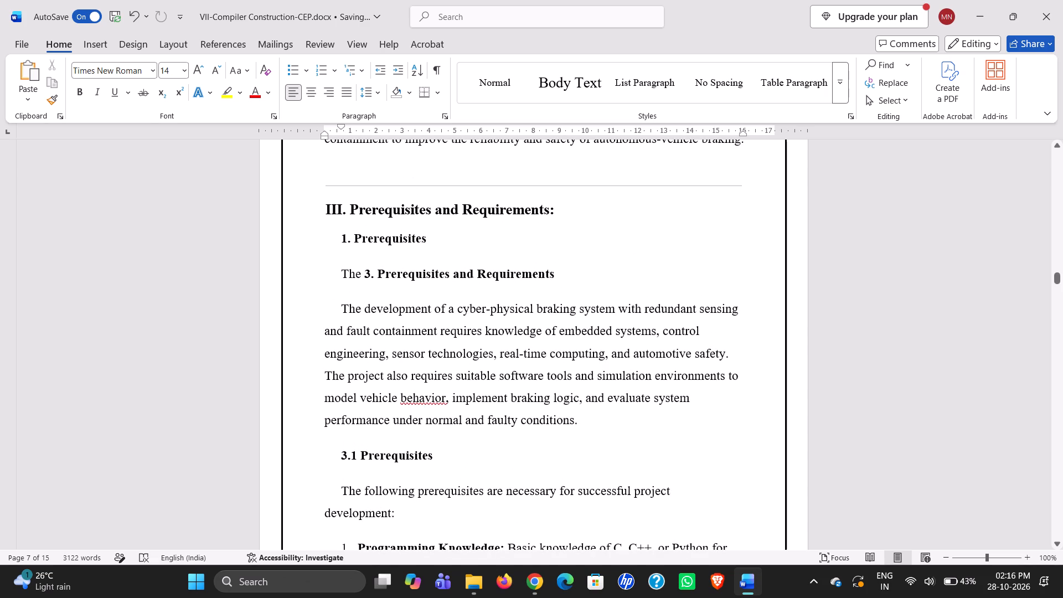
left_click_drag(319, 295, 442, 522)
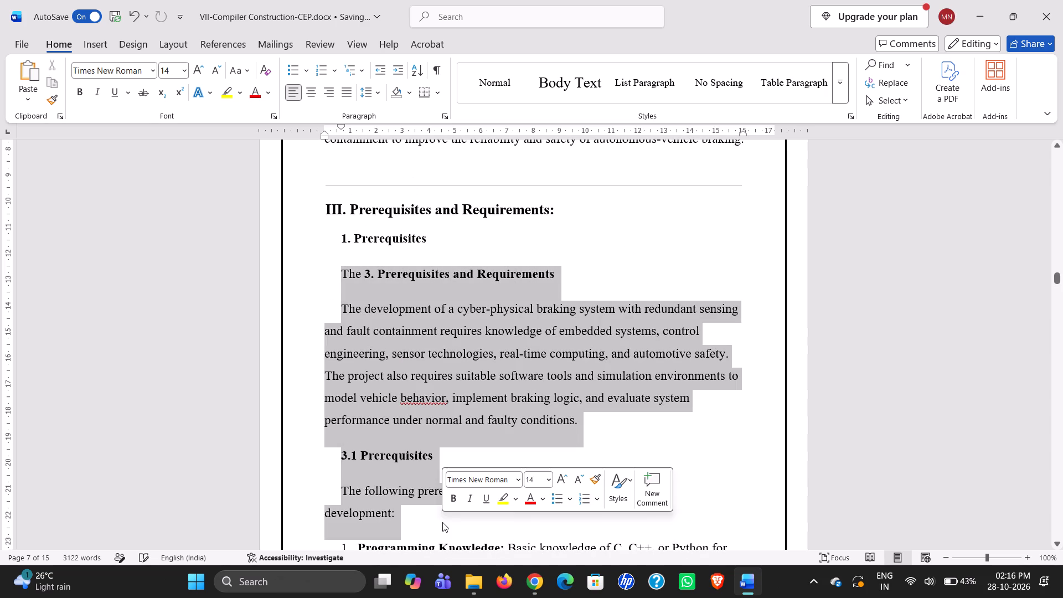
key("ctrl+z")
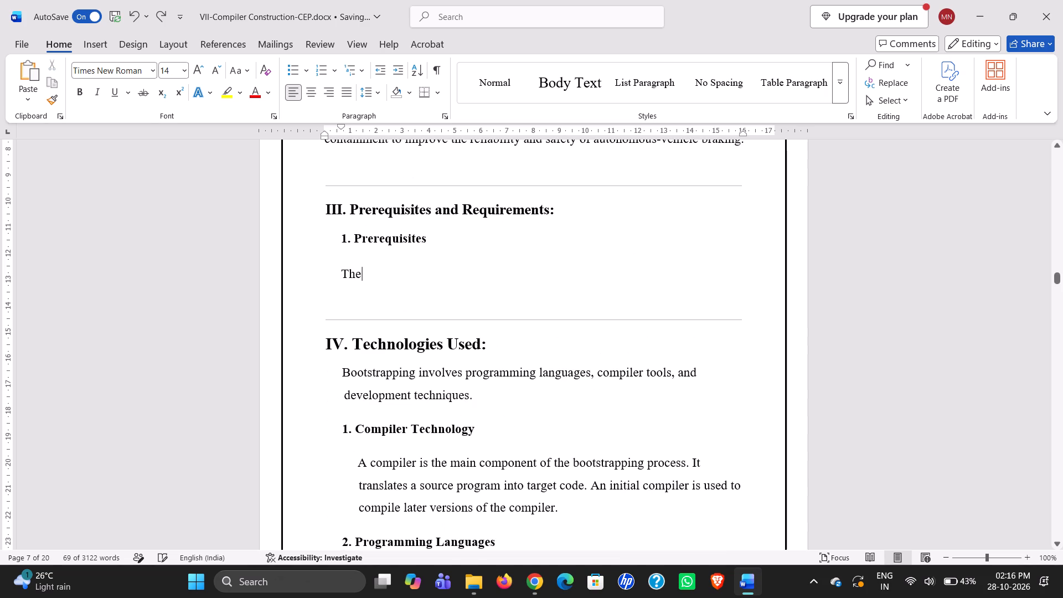
Paste the copied Prerequisites and Requirements block on a new line below "The" in section III.
key("Return")
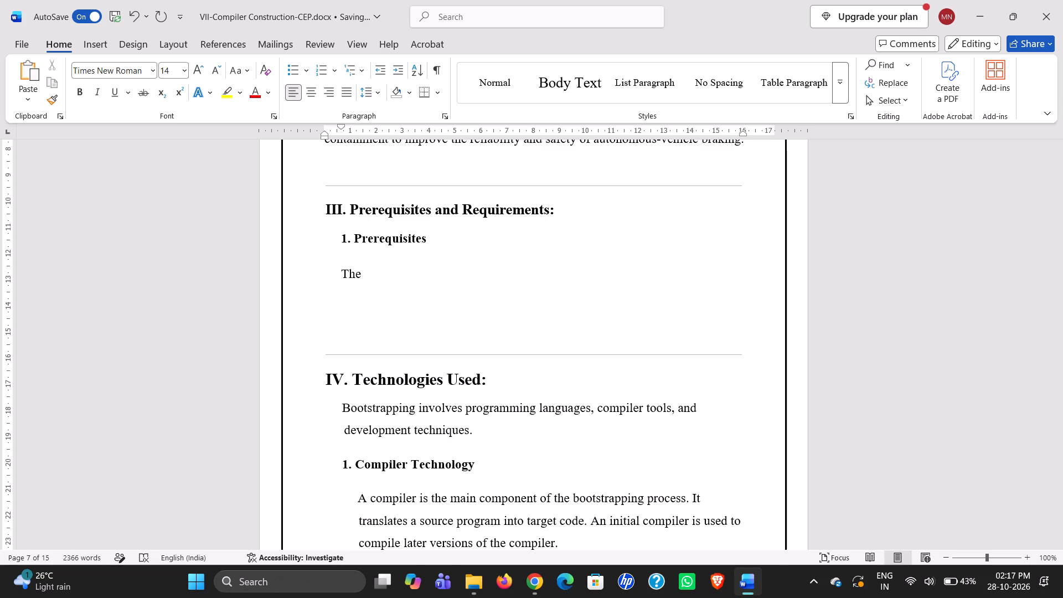
key("ctrl+v")
scroll(458, 351, "up", 1)
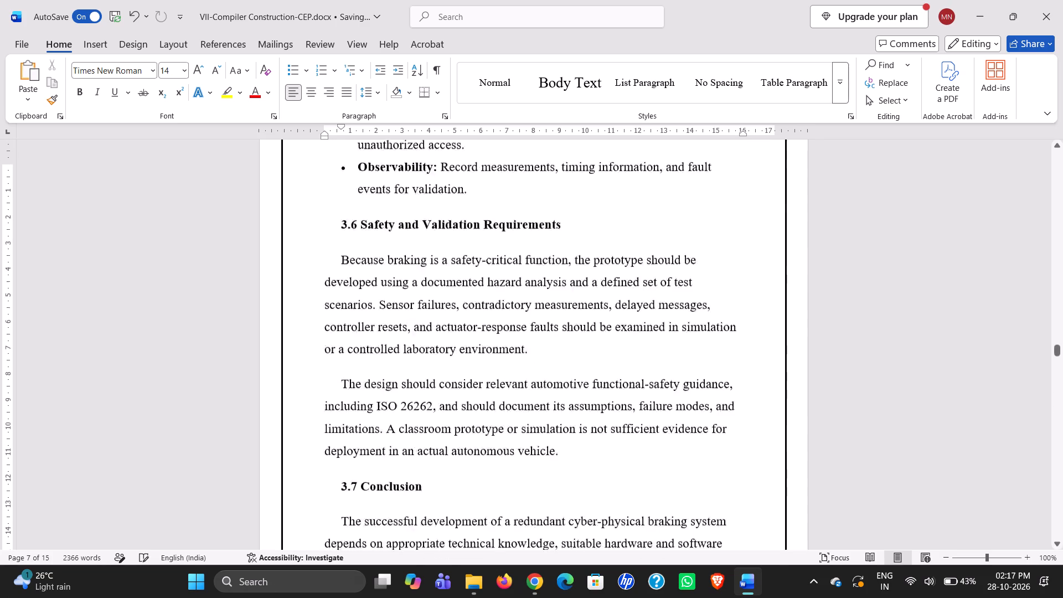
scroll(458, 351, "up", 6)
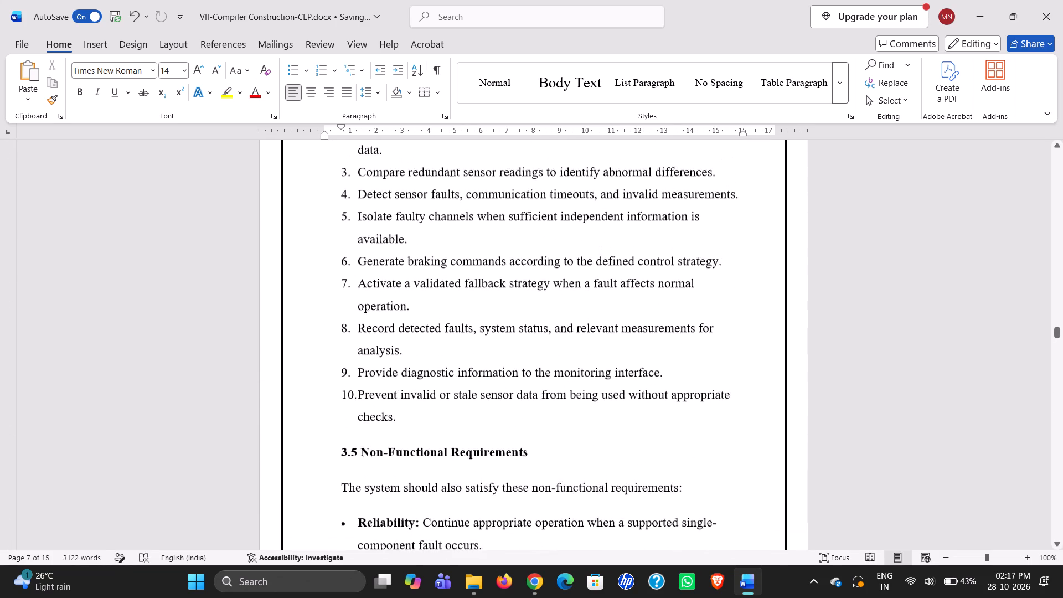
scroll(458, 351, "up", 5)
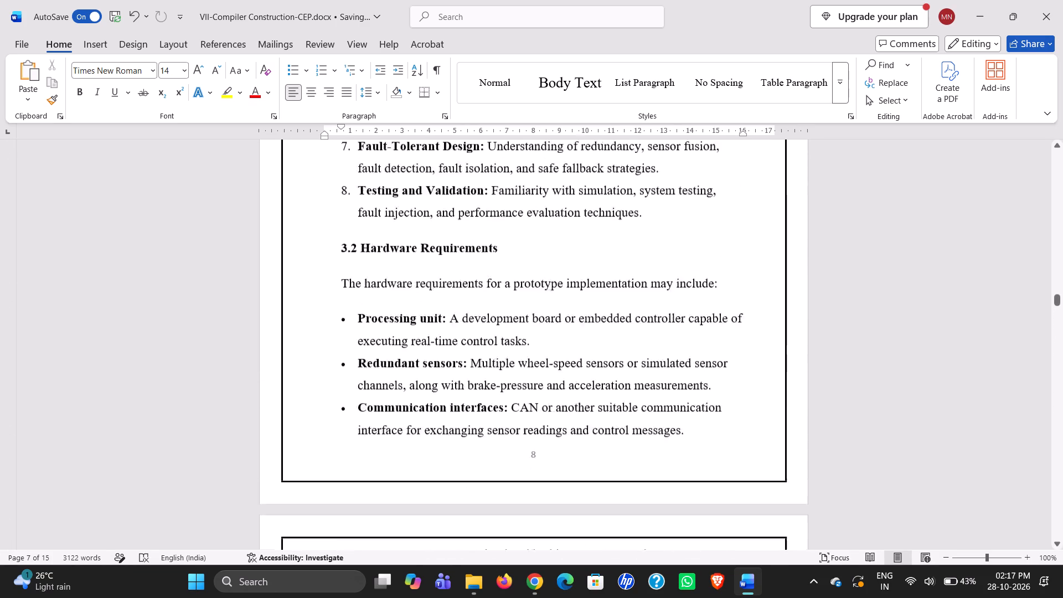
scroll(458, 351, "up", 1)
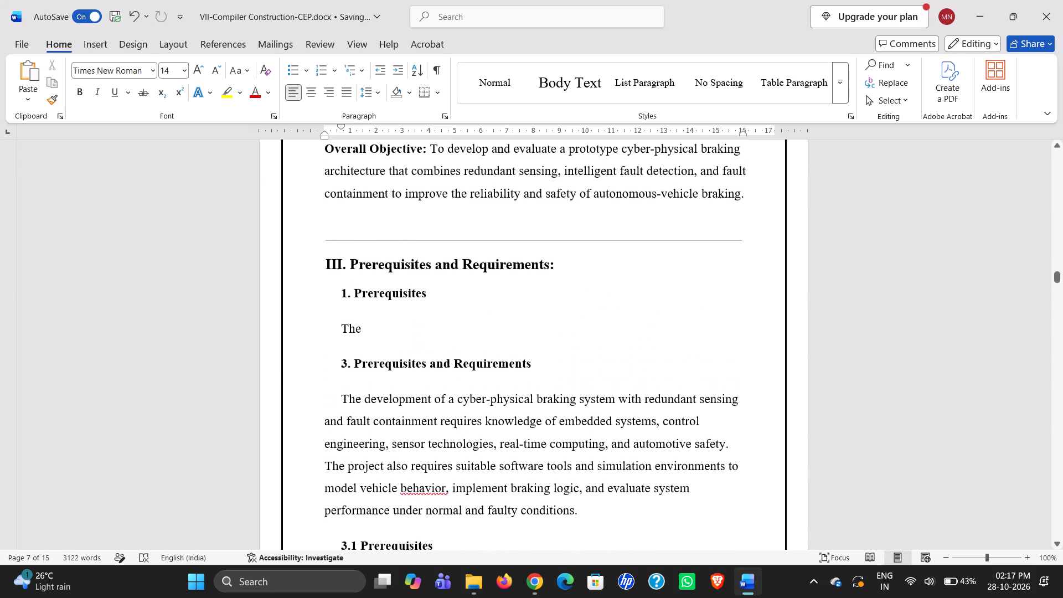
Delete the redundant lines "1. Prerequisites", "The" and "3. Prerequisites and Requirements" beneath the section III heading.
left_click_drag(333, 295, 393, 366)
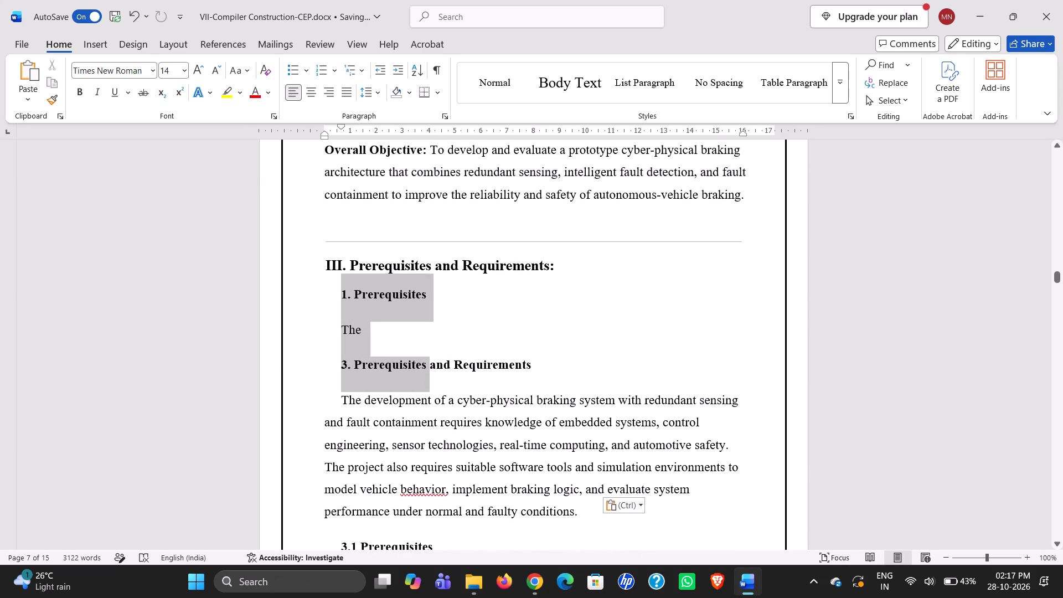
left_click_drag(393, 366, 537, 361)
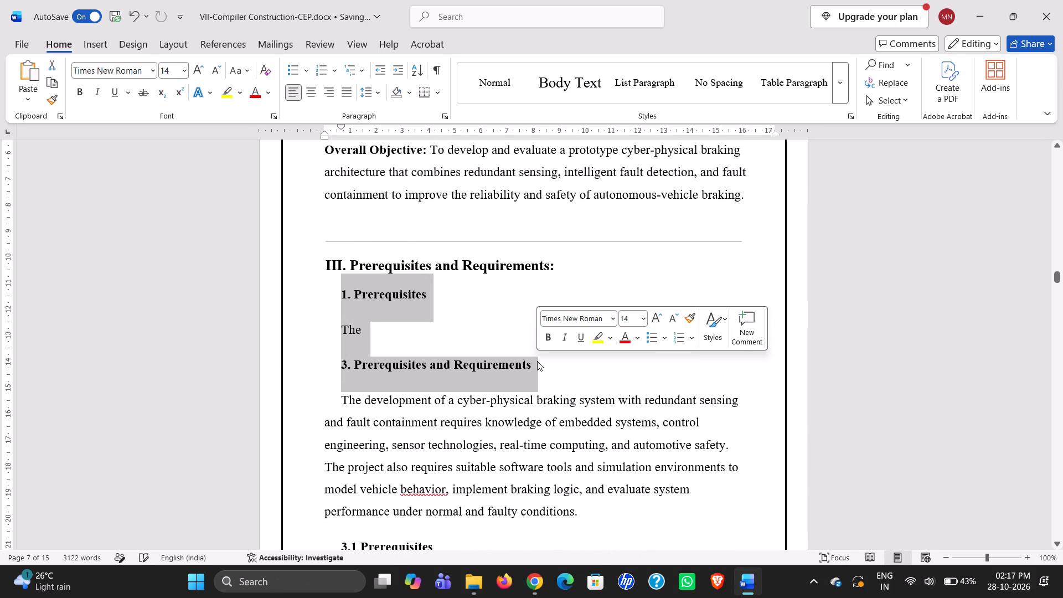
key("BackSpace")
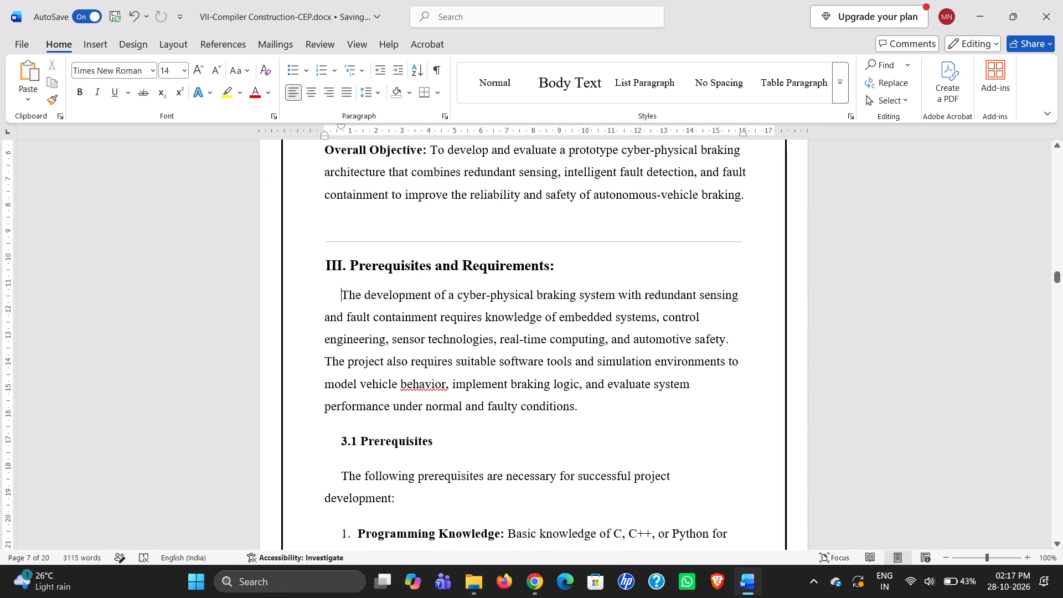
Review the text alignment of the introduction's closing paragraphs and the "II. Objectives" section above section III.
scroll(496, 363, "up", 4)
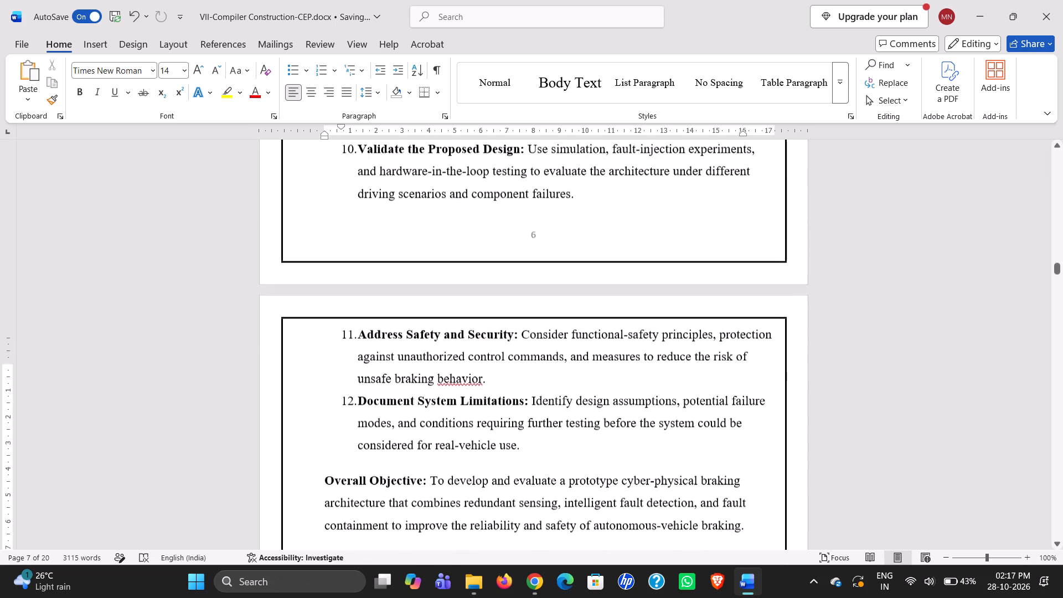
scroll(496, 363, "up", 4)
scroll(496, 363, "down", 1)
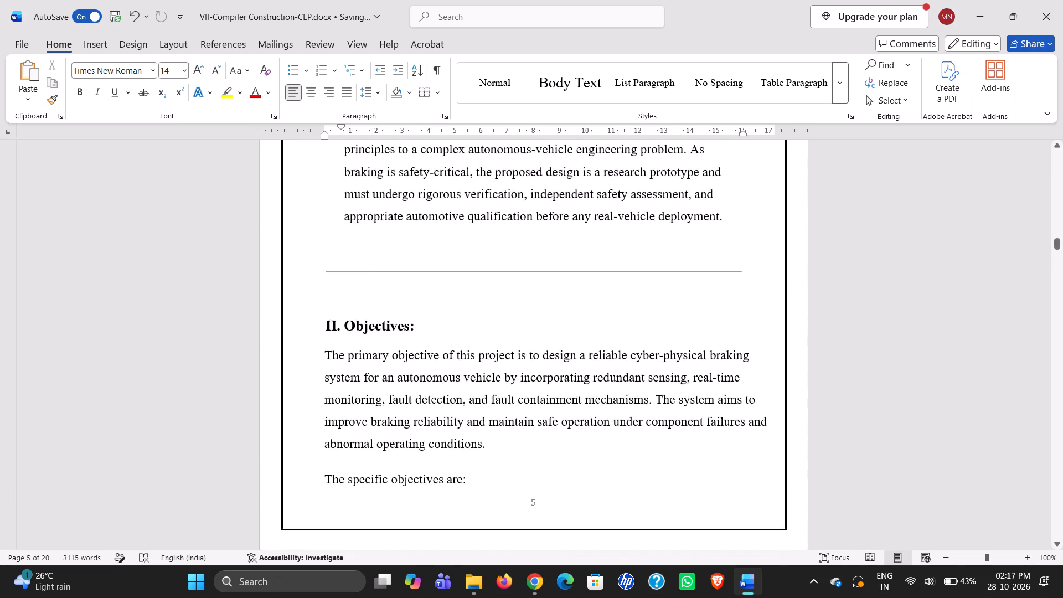
scroll(496, 363, "down", 1)
scroll(496, 363, "up", 5)
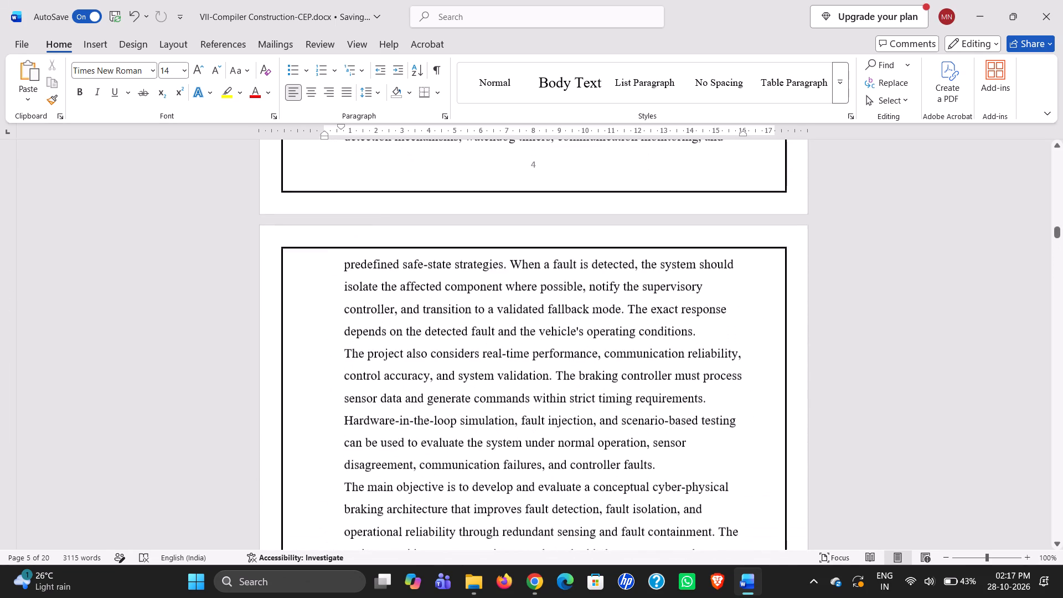
scroll(496, 363, "up", 2)
scroll(496, 363, "down", 6)
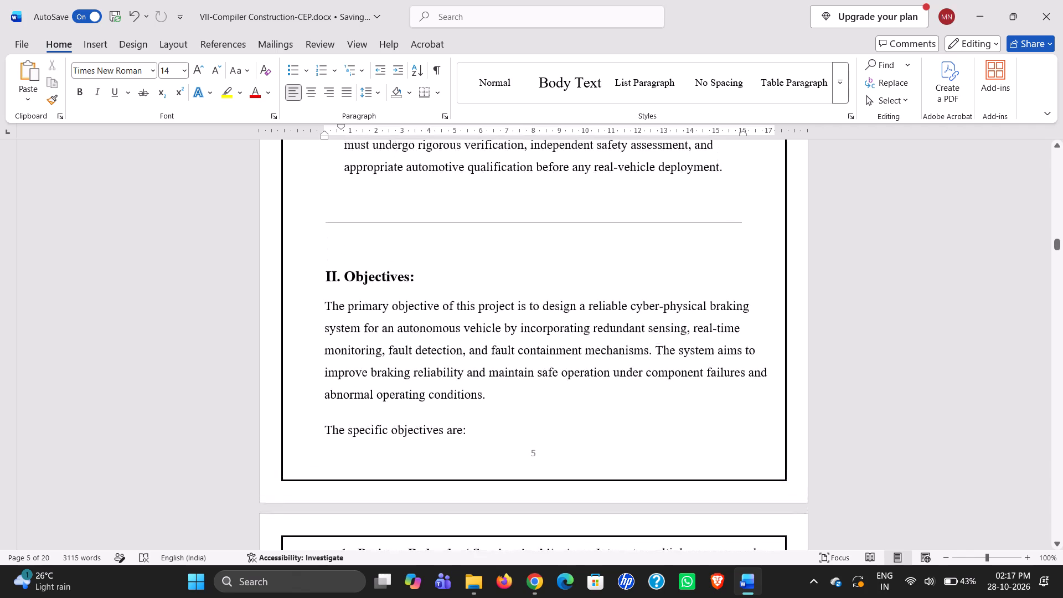
scroll(496, 363, "down", 1)
scroll(388, 302, "up", 1)
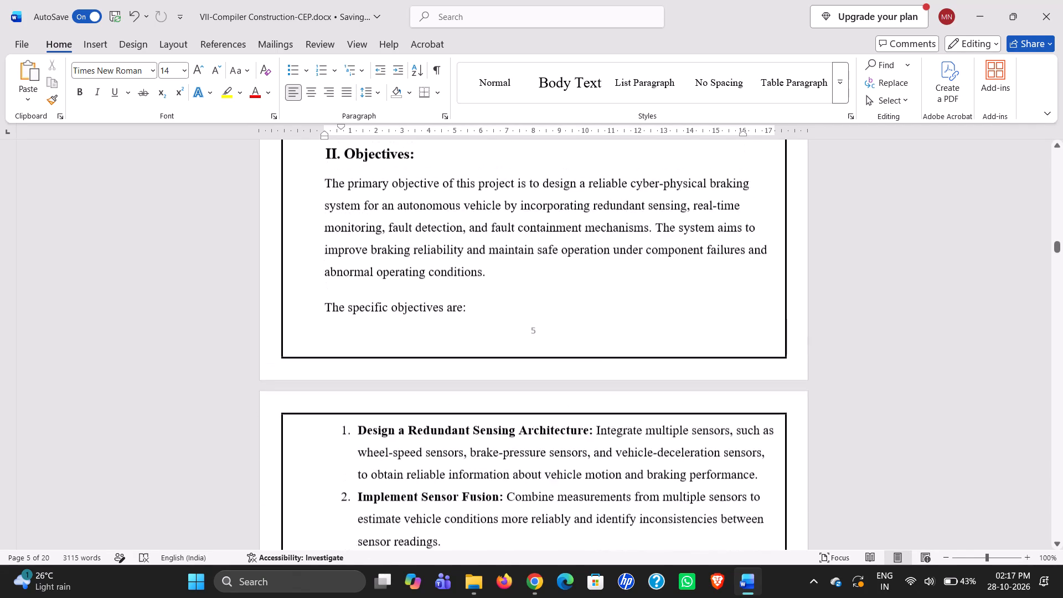
scroll(388, 302, "up", 1)
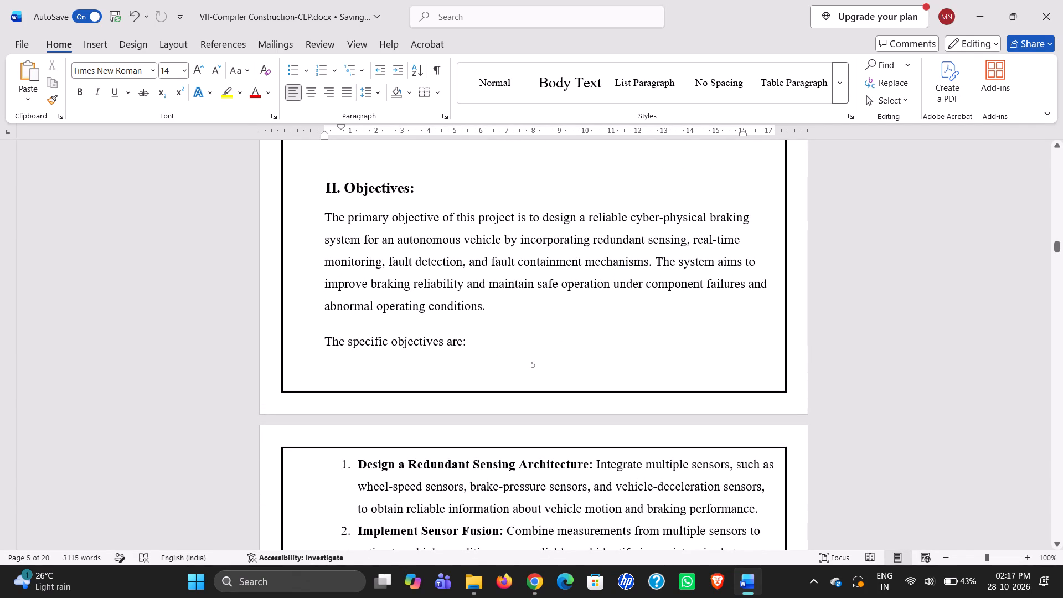
Indent all text under "II. Objectives", from the intro paragraph through "Overall Objective", to about 0.75 cm, matching the introduction's alignment.
left_click_drag(318, 211, 465, 480)
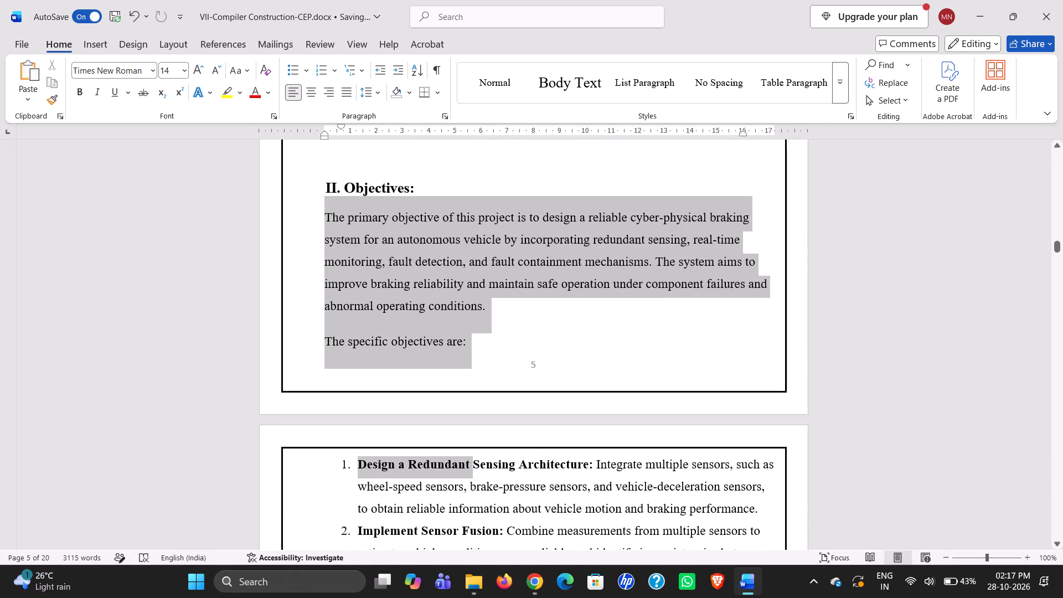
left_click_drag(465, 480, 457, 524)
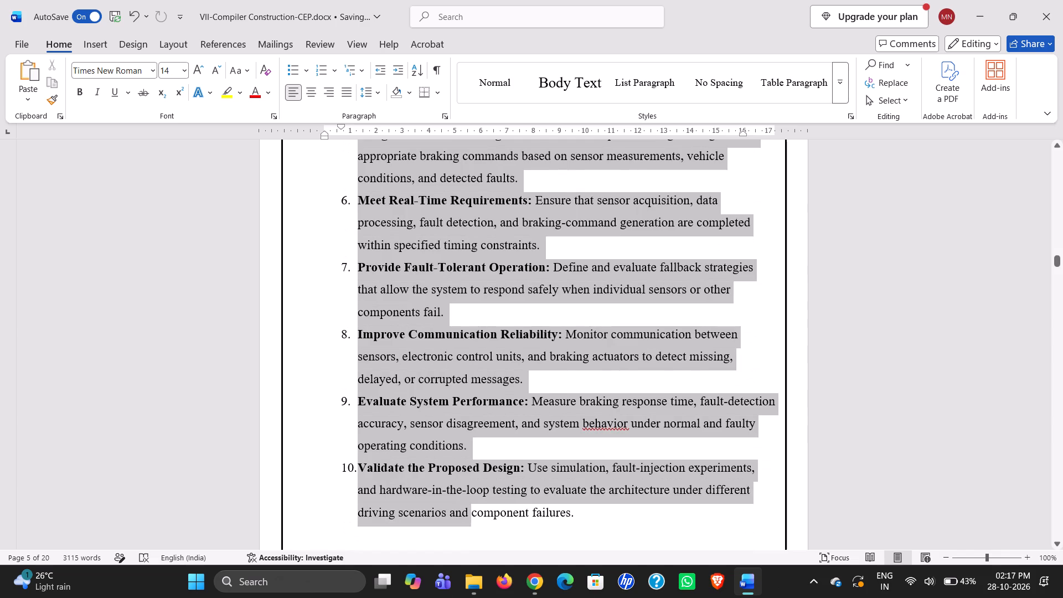
left_click_drag(457, 524, 465, 349)
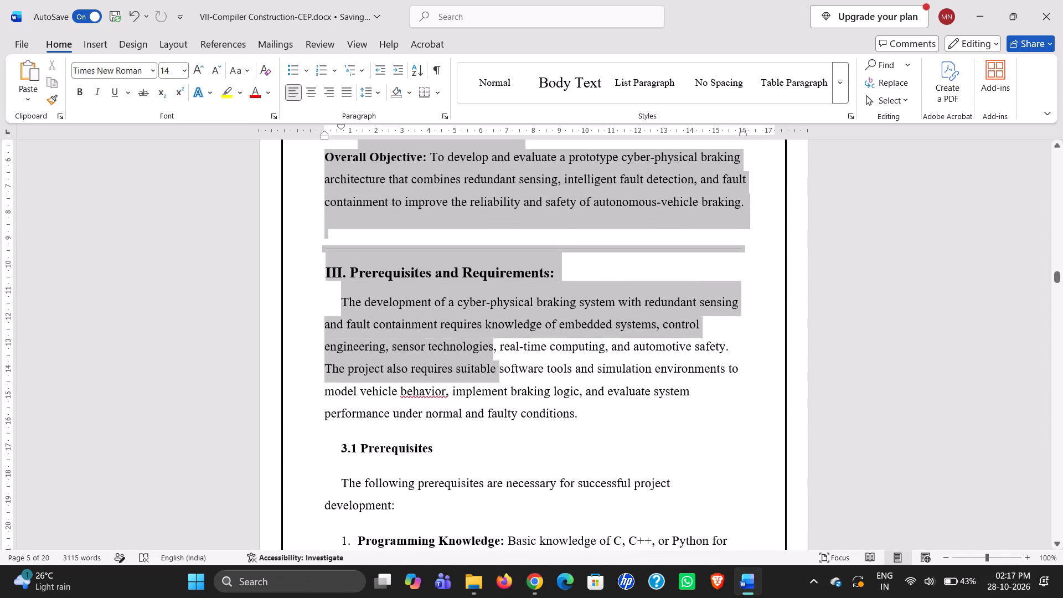
left_click_drag(465, 349, 500, 224)
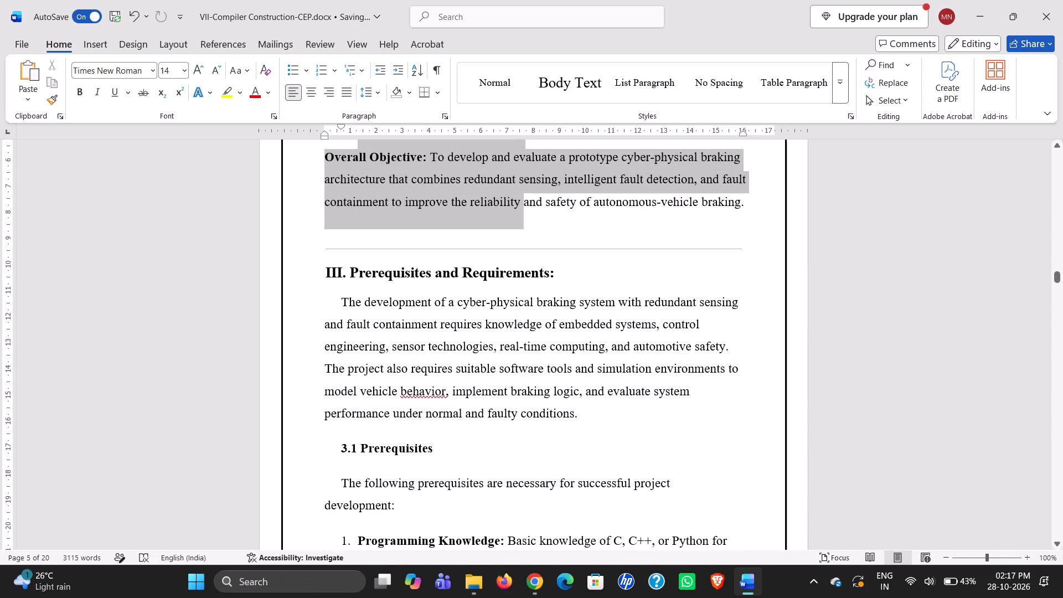
left_click_drag(500, 224, 643, 167)
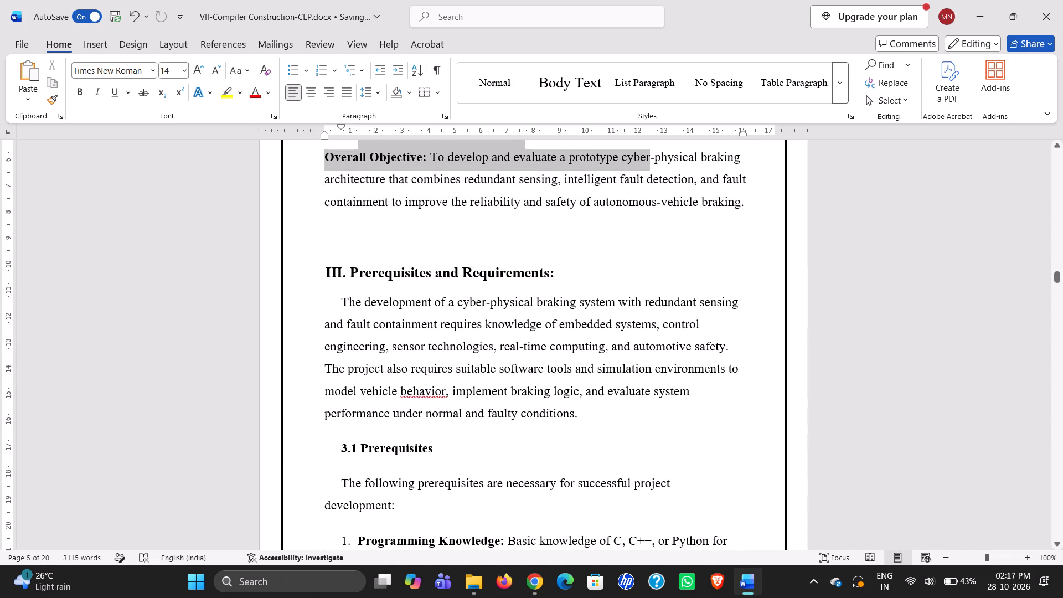
left_click_drag(643, 167, 756, 202)
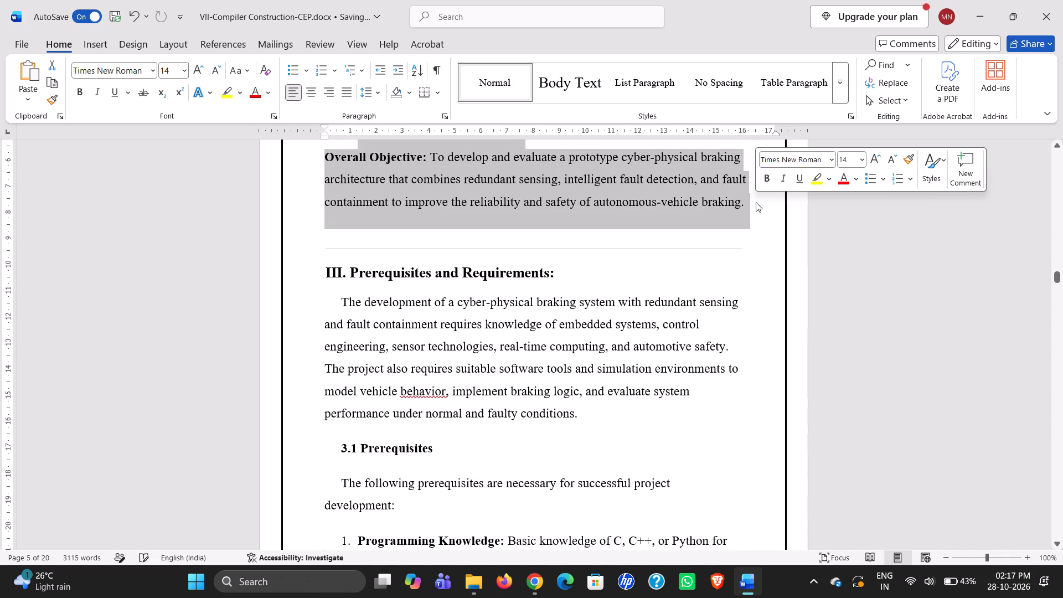
scroll(756, 202, "up", 2)
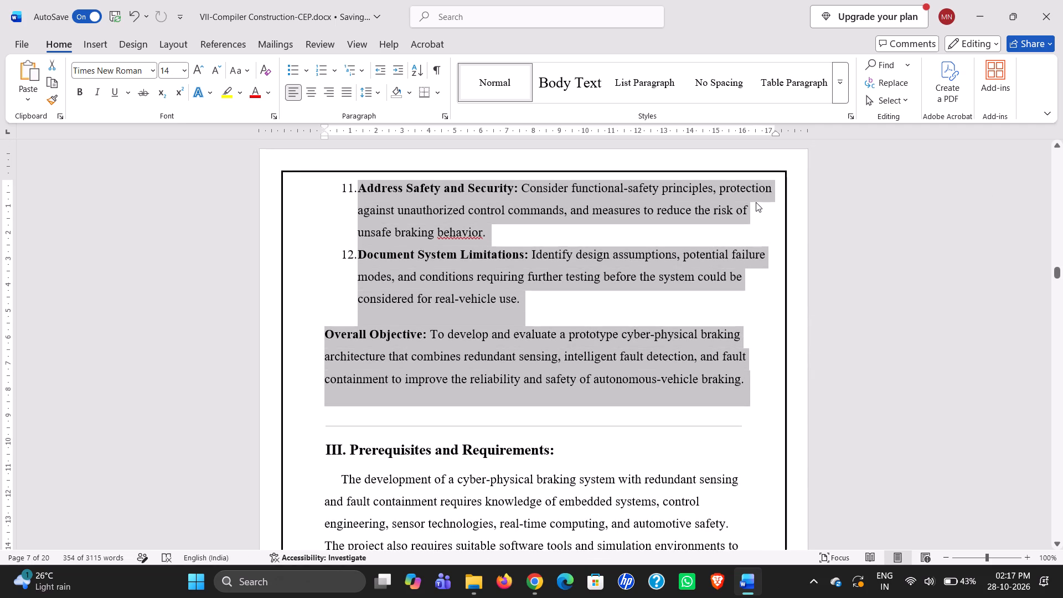
scroll(756, 202, "up", 2)
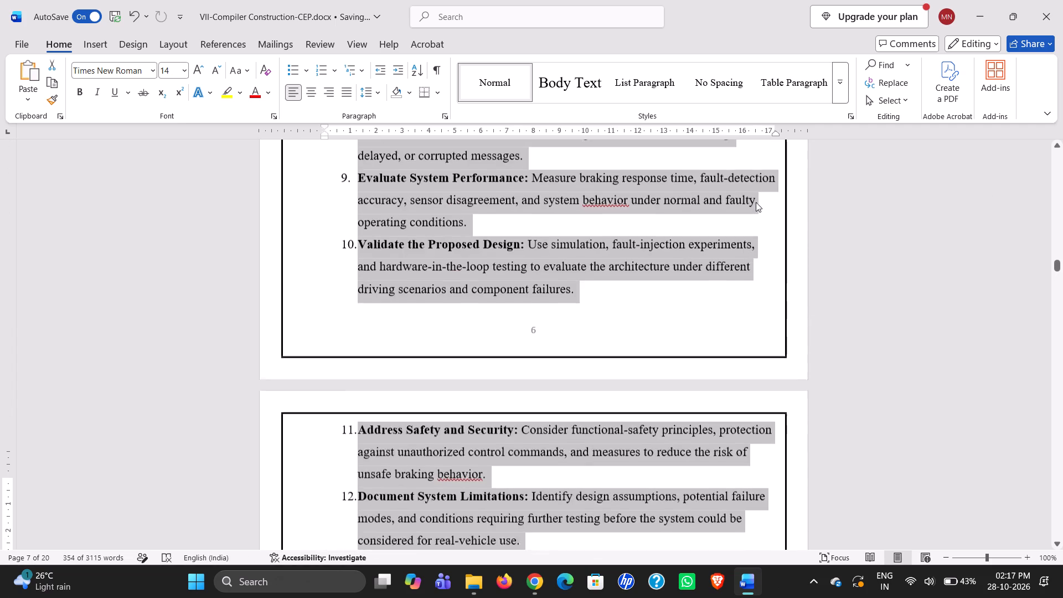
scroll(756, 202, "up", 3)
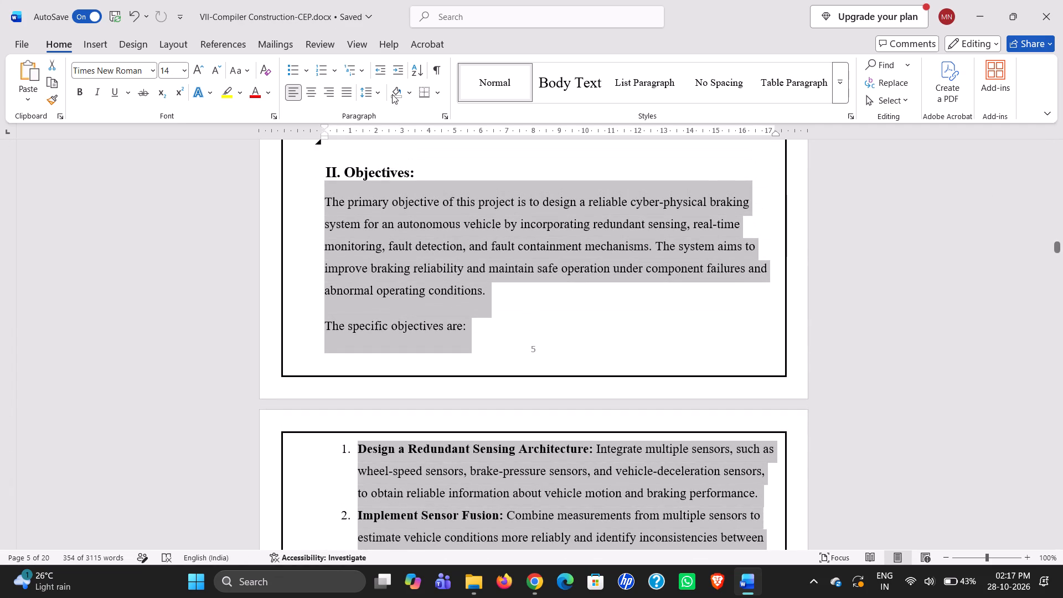
left_click(326, 126)
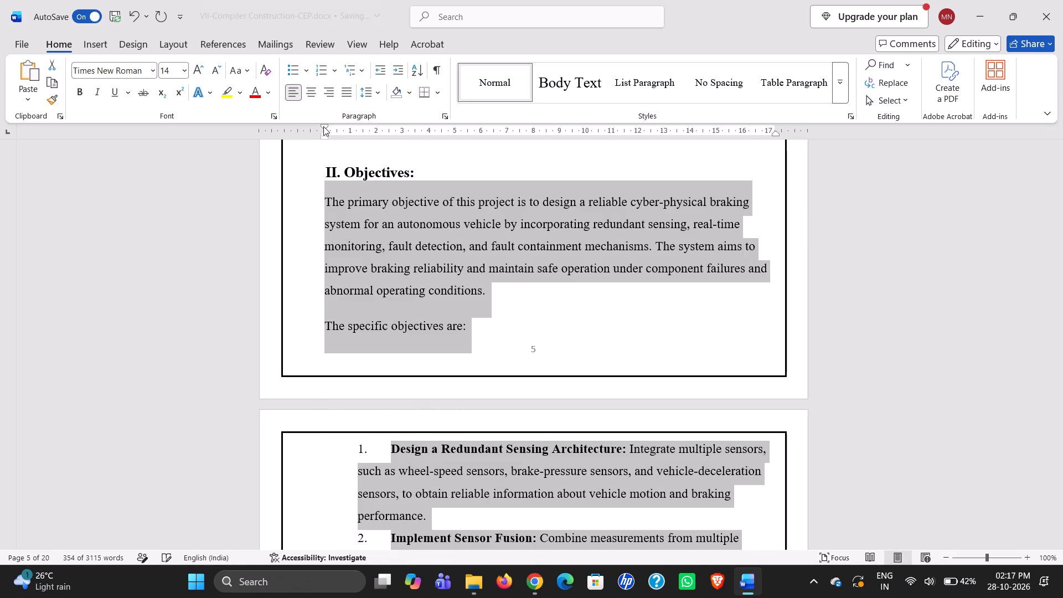
left_click_drag(325, 138, 334, 138)
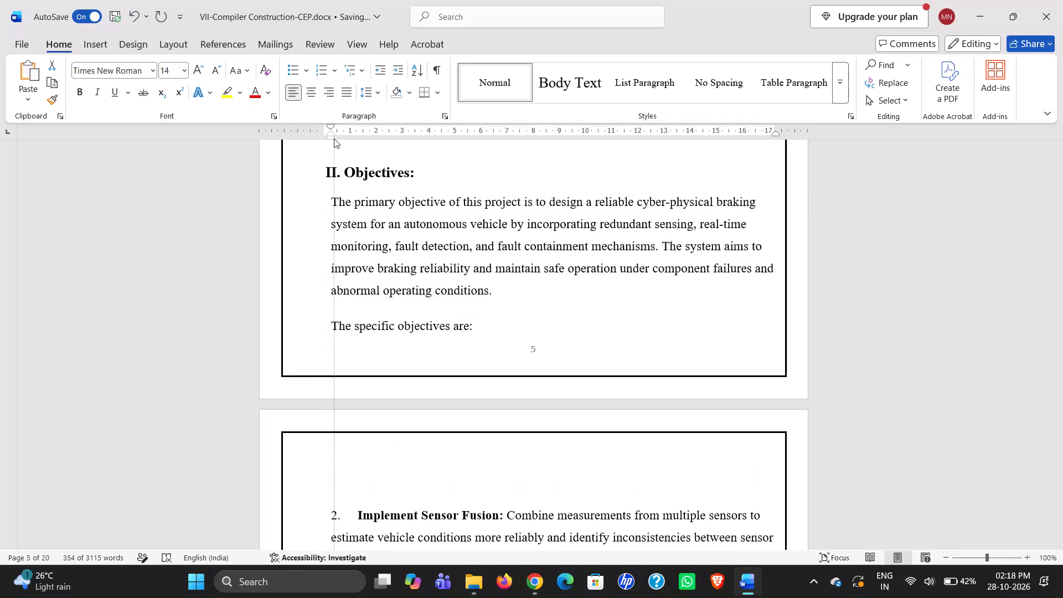
left_click_drag(334, 138, 329, 140)
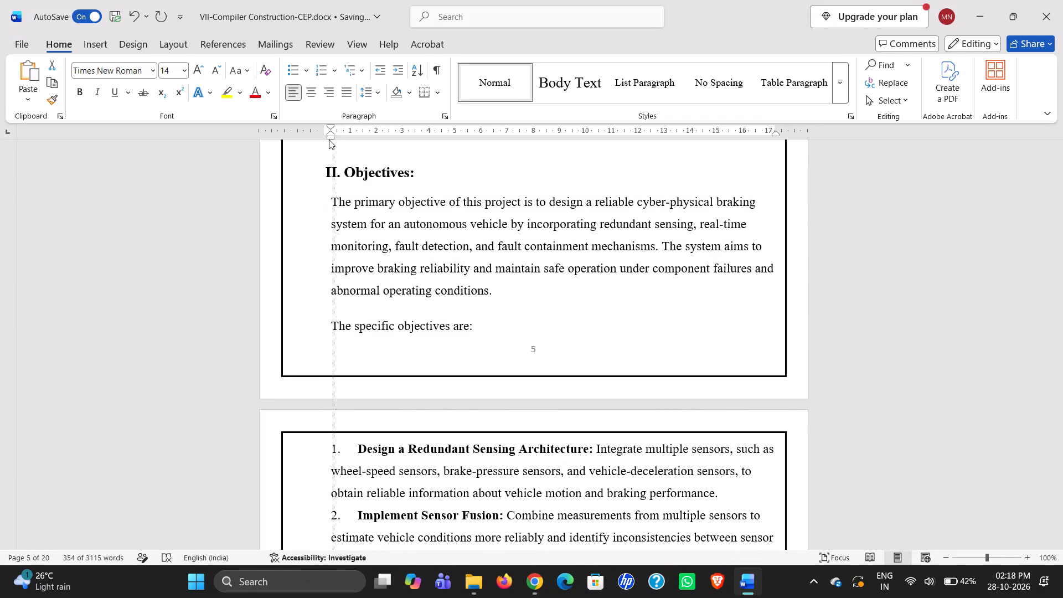
left_click_drag(329, 140, 342, 139)
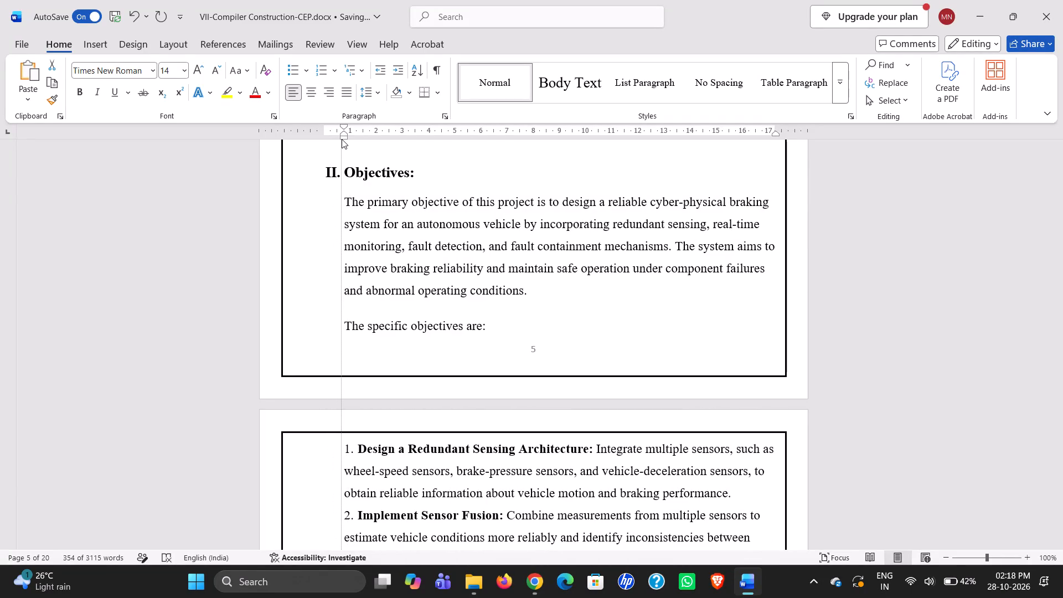
left_click_drag(342, 139, 335, 139)
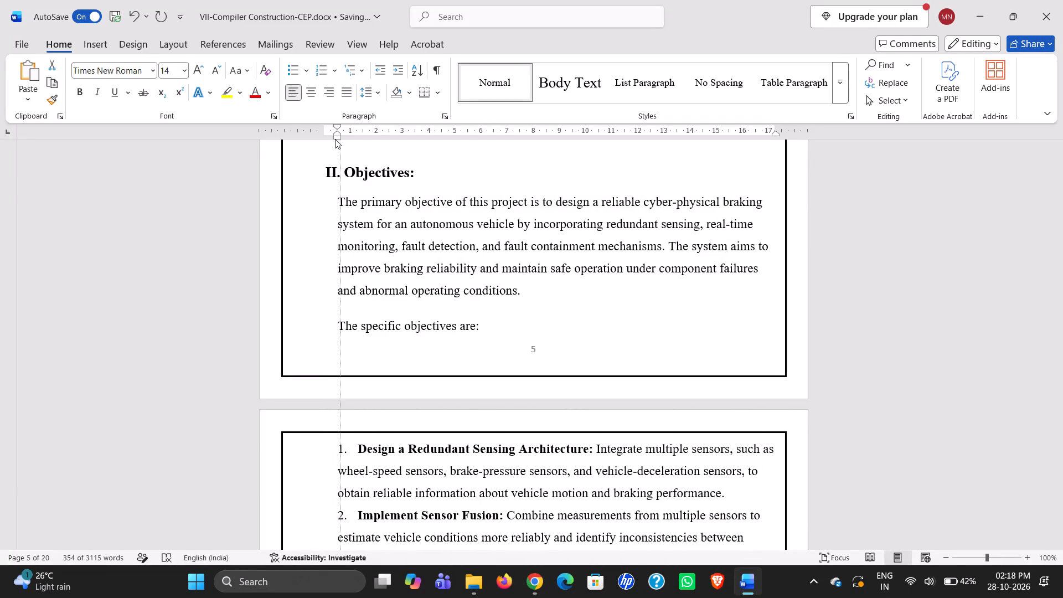
left_click_drag(335, 139, 333, 139)
left_click(331, 133)
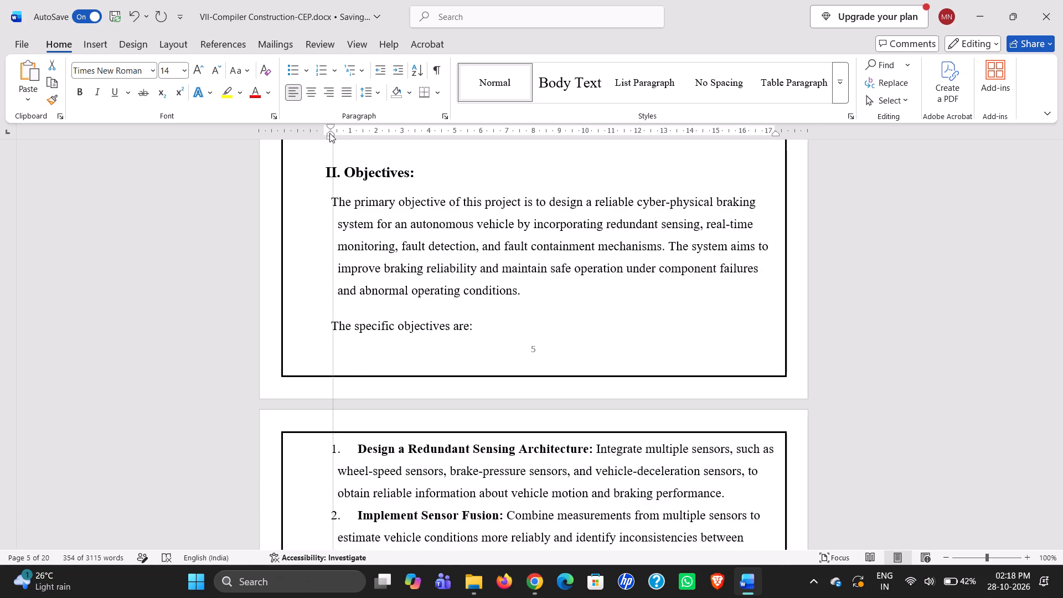
left_click_drag(330, 139, 339, 140)
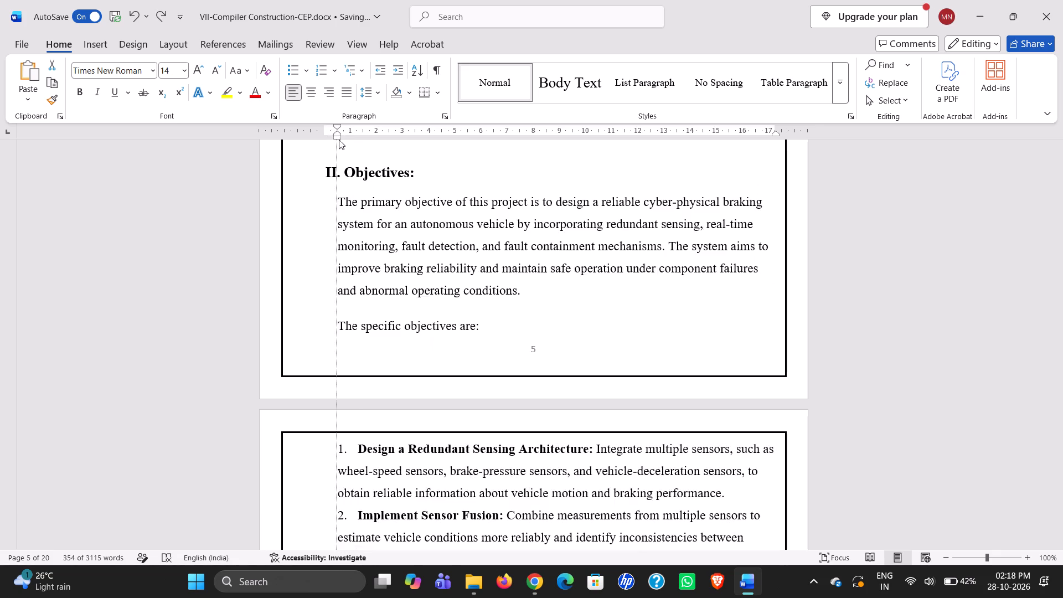
left_click_drag(339, 140, 343, 140)
Compare the alignment of the introduction paragraphs with the indented Objectives text and its numbered list.
scroll(432, 310, "up", 2)
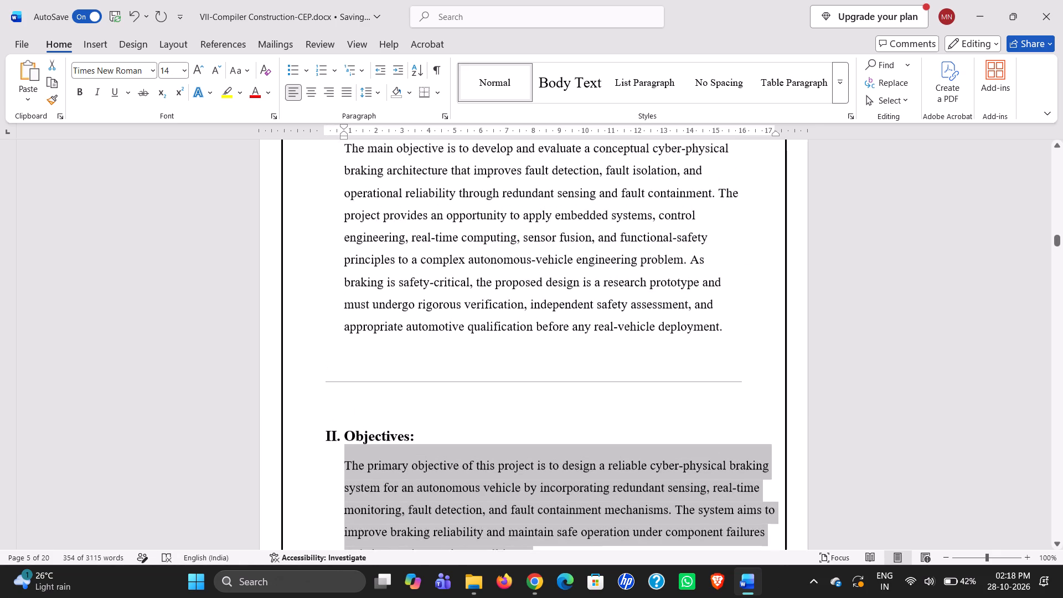
scroll(432, 310, "up", 3)
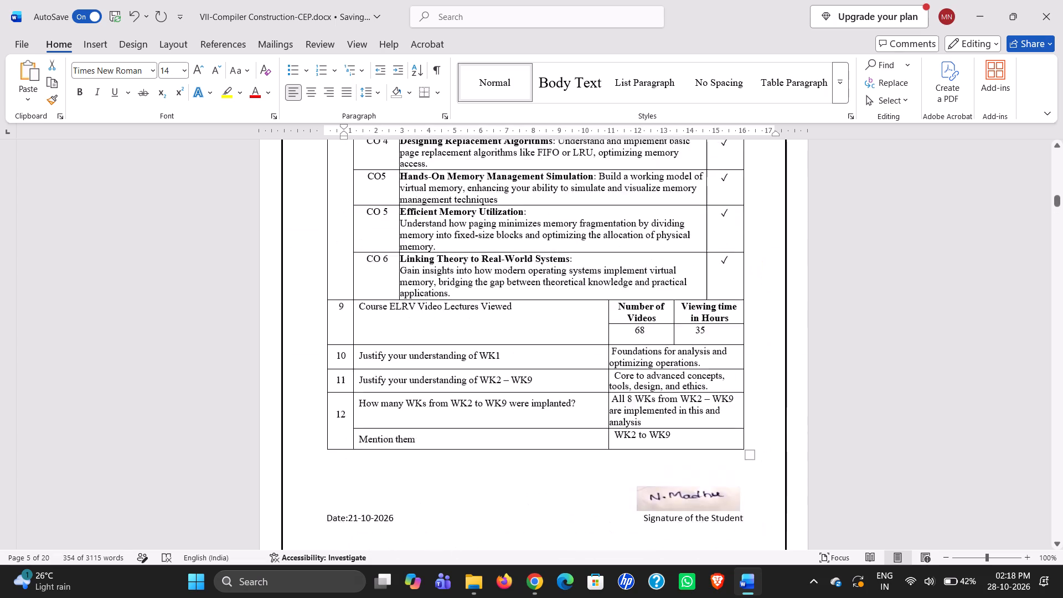
scroll(432, 310, "up", 1)
scroll(432, 310, "down", 3)
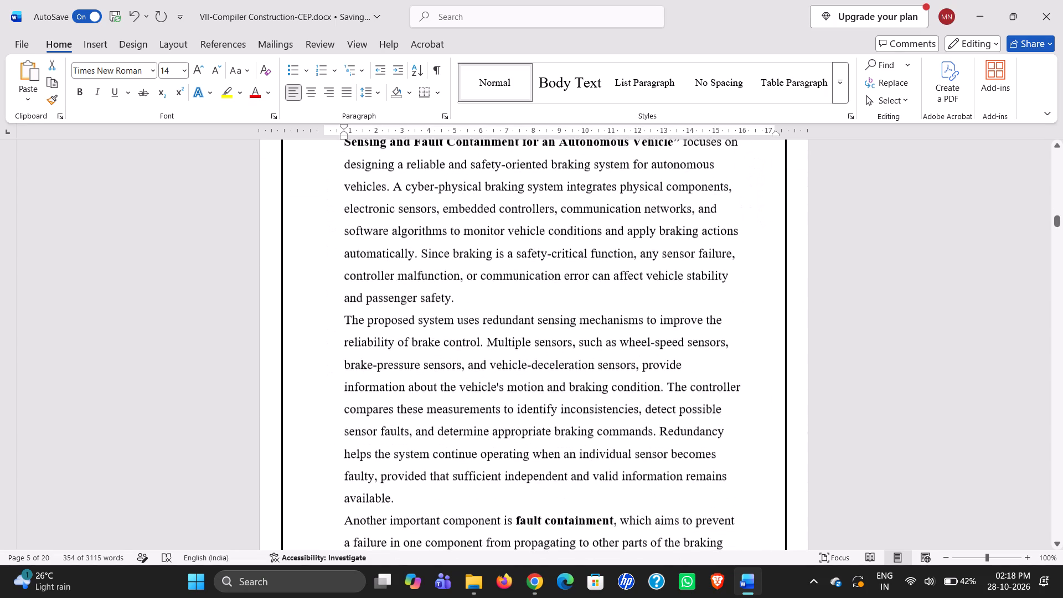
scroll(432, 310, "up", 1)
scroll(432, 310, "down", 6)
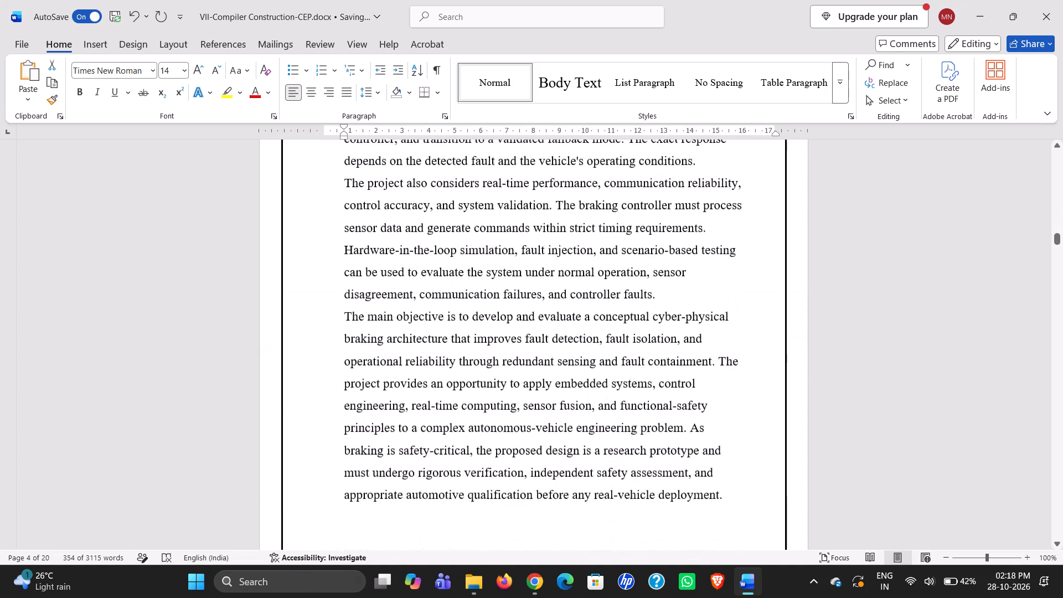
scroll(432, 310, "down", 5)
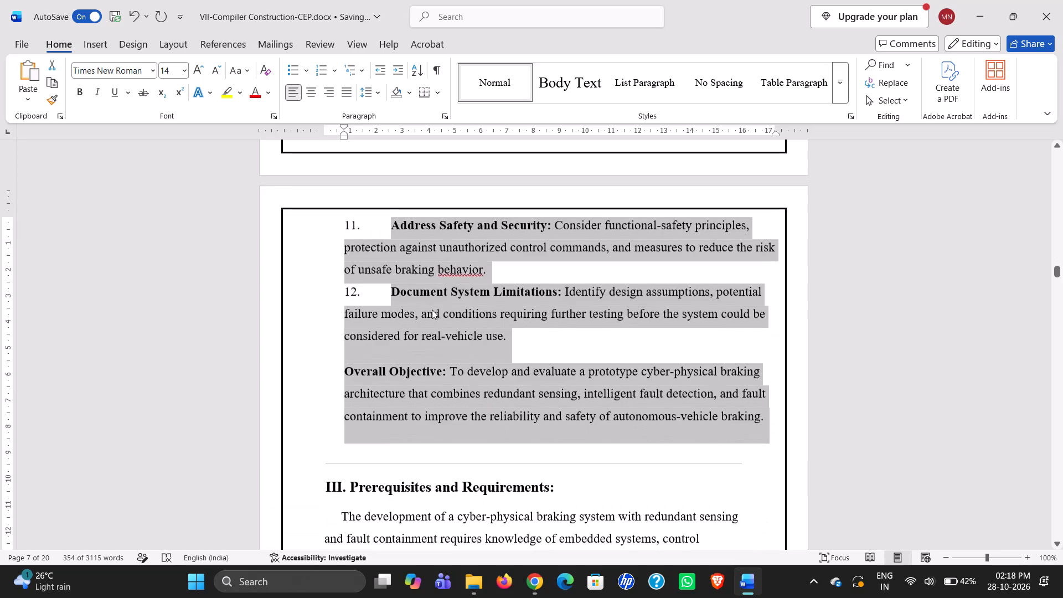
Select all section III body text from its opening paragraph through "3.7 Conclusion" and indent it slightly further, by about 0.25 cm.
scroll(432, 310, "down", 4)
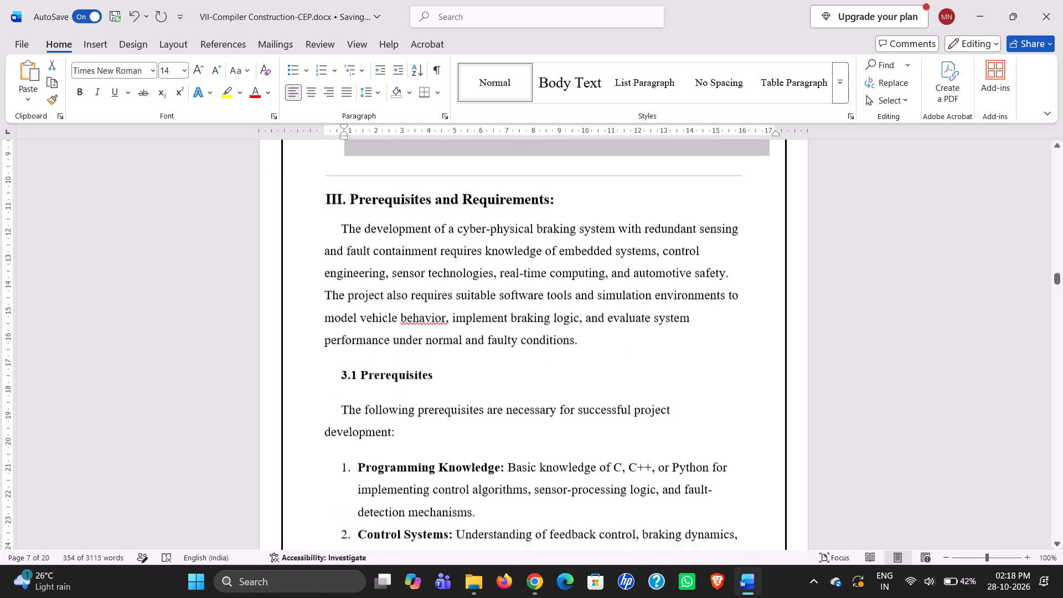
left_click(438, 355)
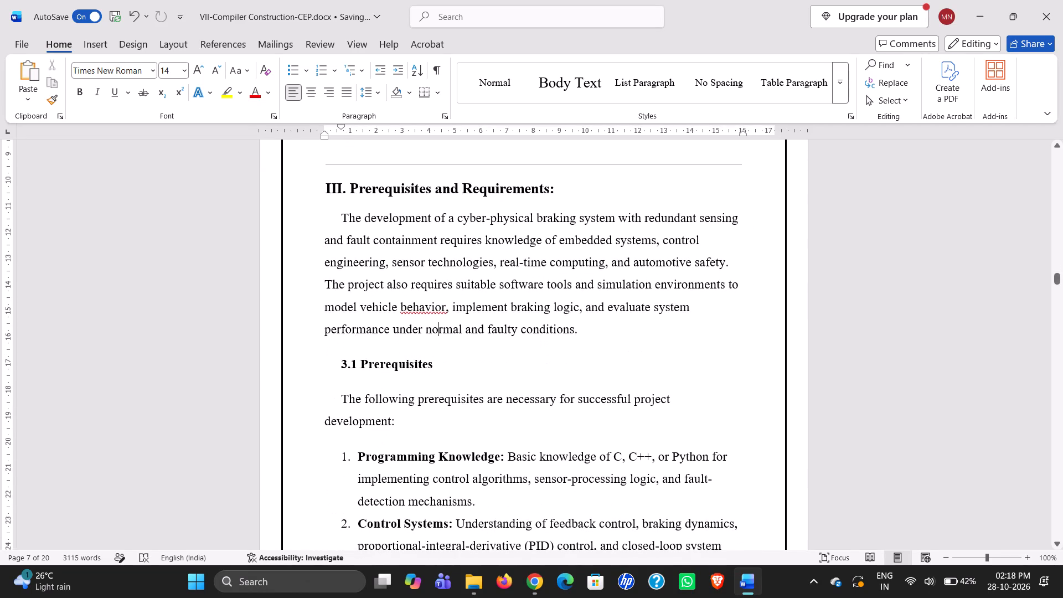
left_click_drag(326, 220, 440, 455)
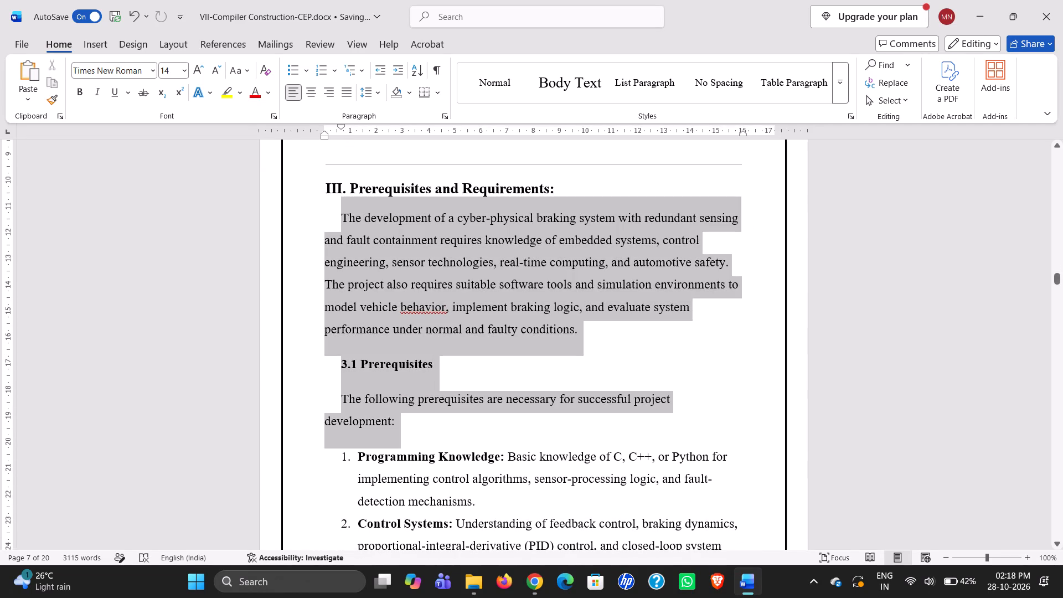
left_click_drag(440, 455, 456, 586)
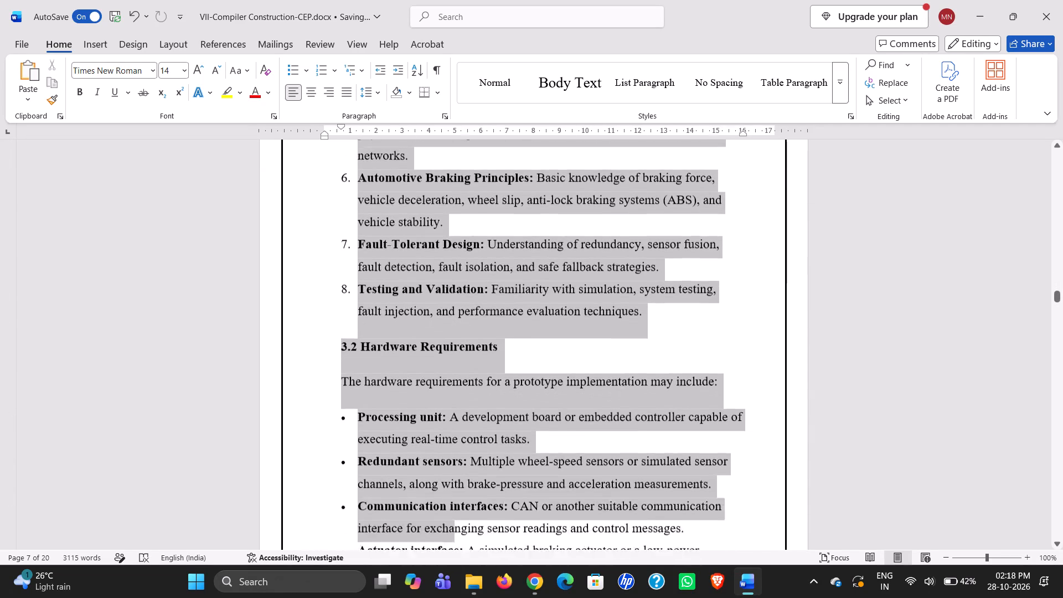
left_click_drag(456, 586, 466, 537)
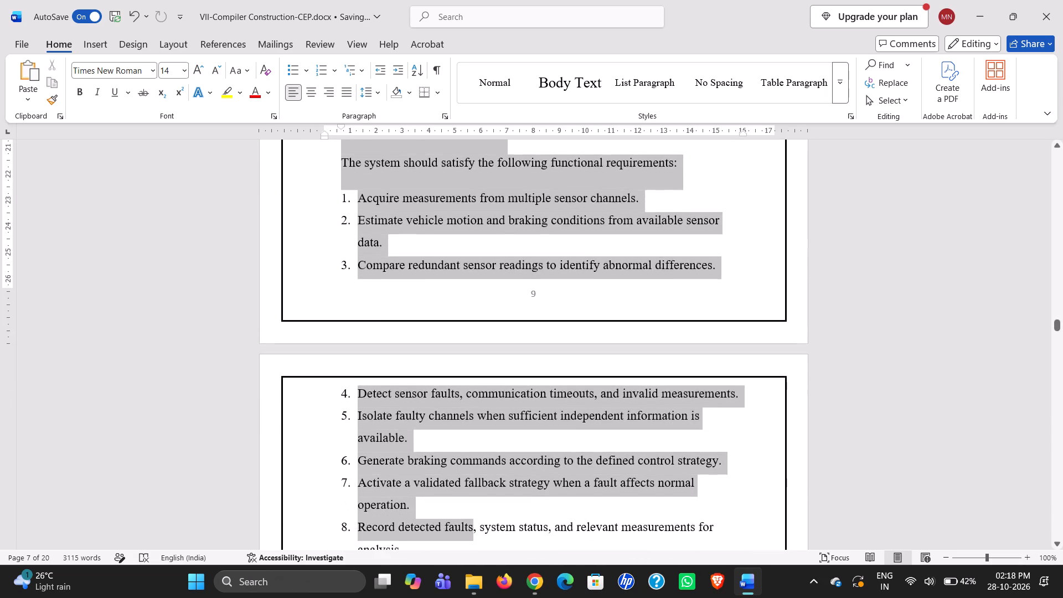
left_click_drag(466, 537, 463, 558)
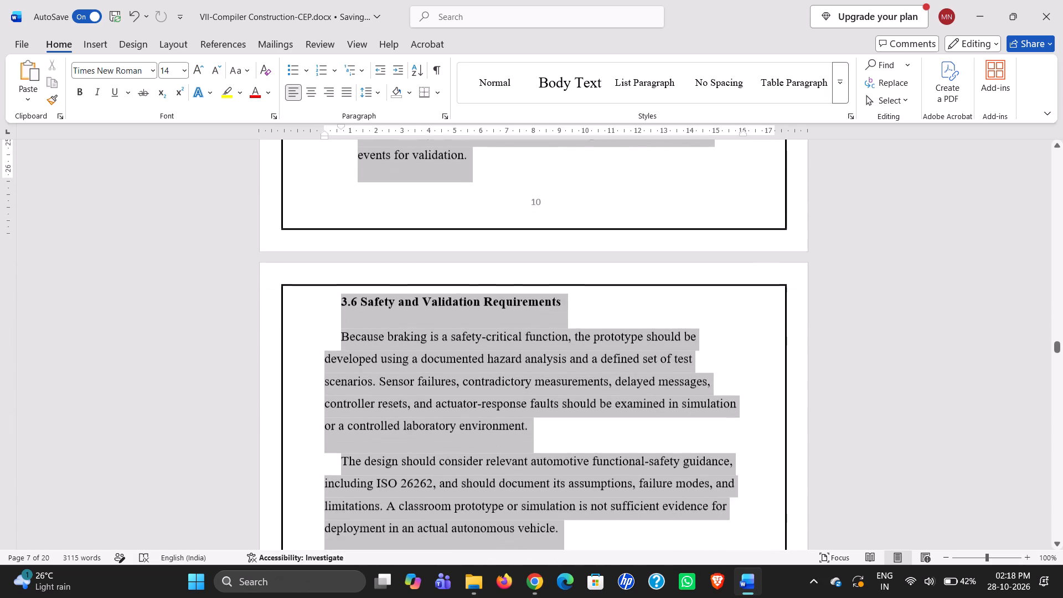
left_click_drag(463, 558, 474, 271)
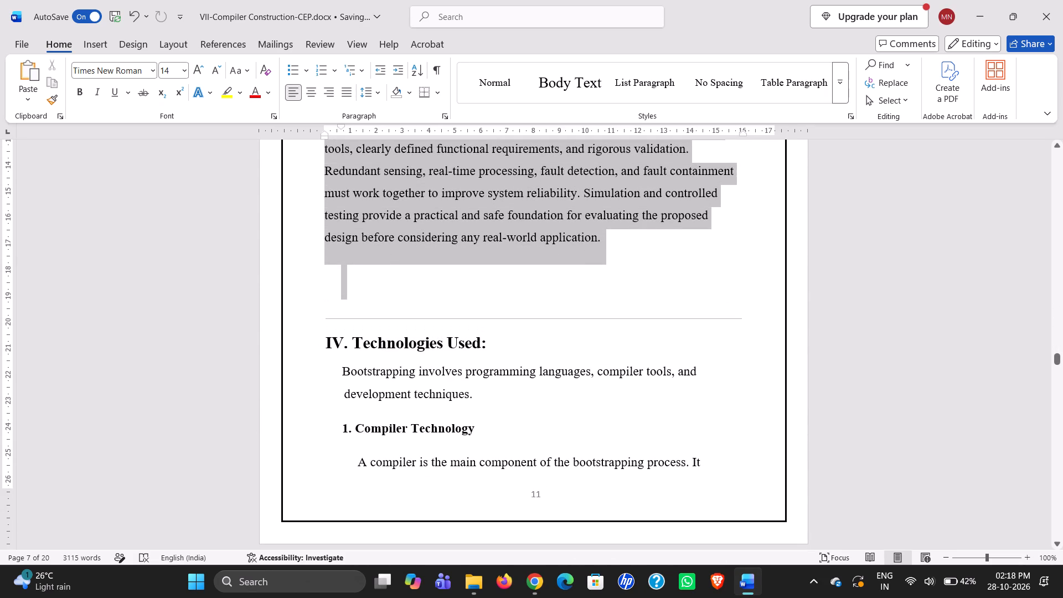
left_click_drag(474, 271, 604, 251)
scroll(604, 251, "up", 4)
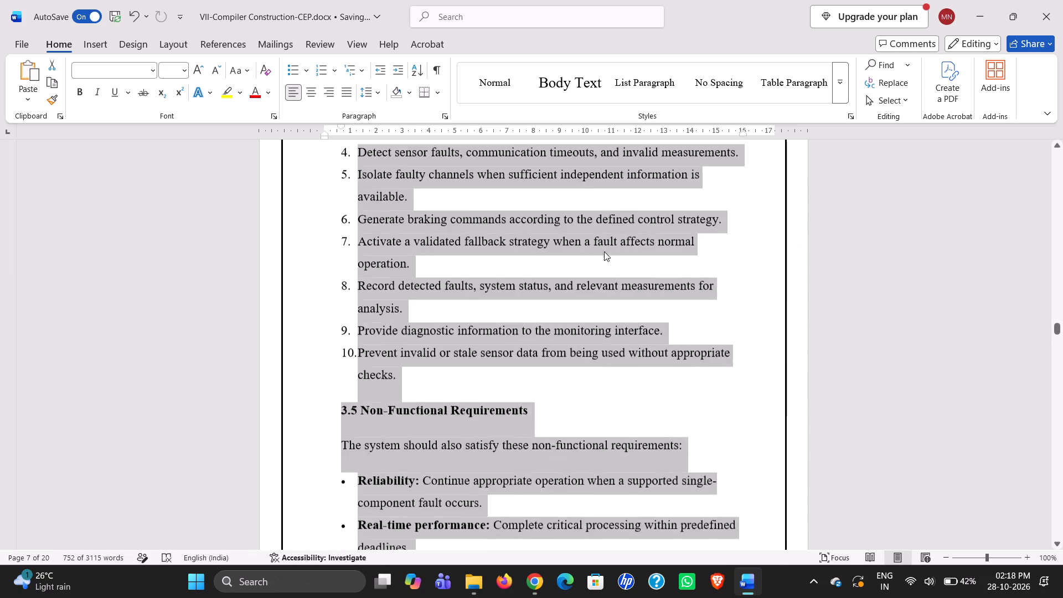
scroll(604, 251, "up", 3)
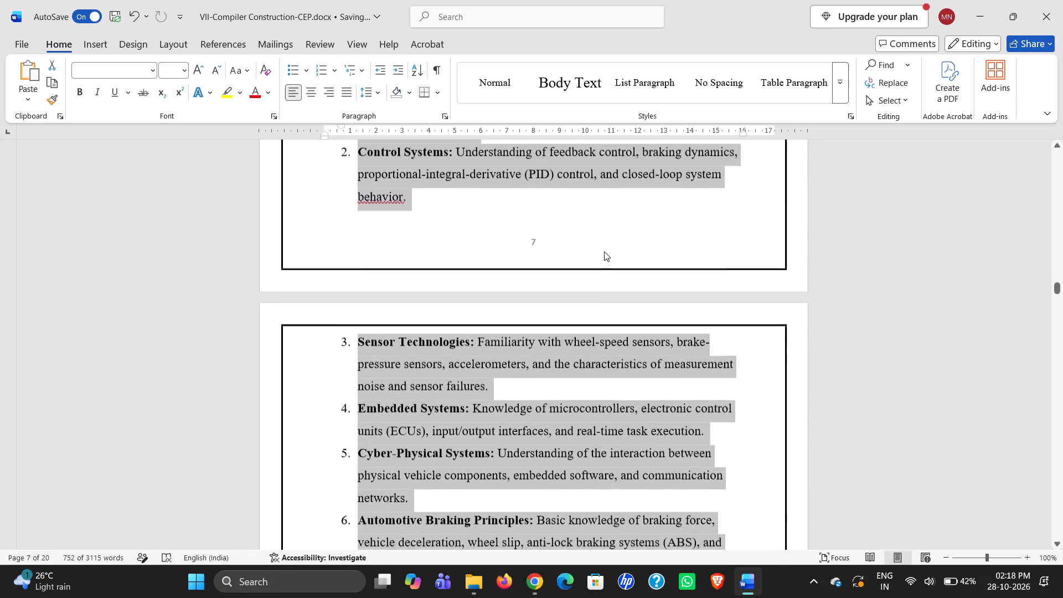
scroll(604, 251, "up", 6)
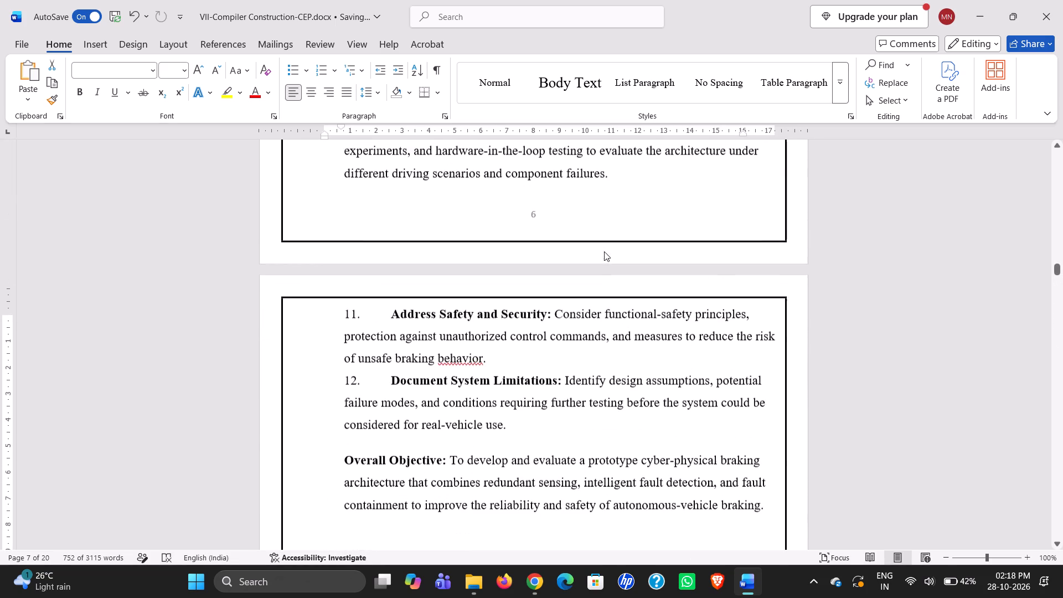
scroll(604, 251, "down", 3)
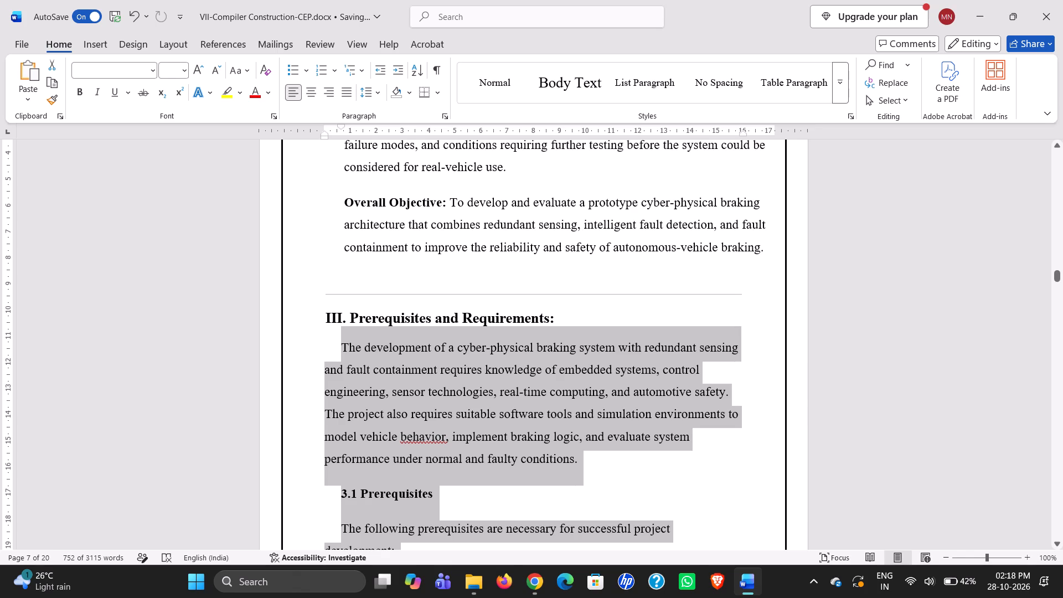
left_click(326, 138)
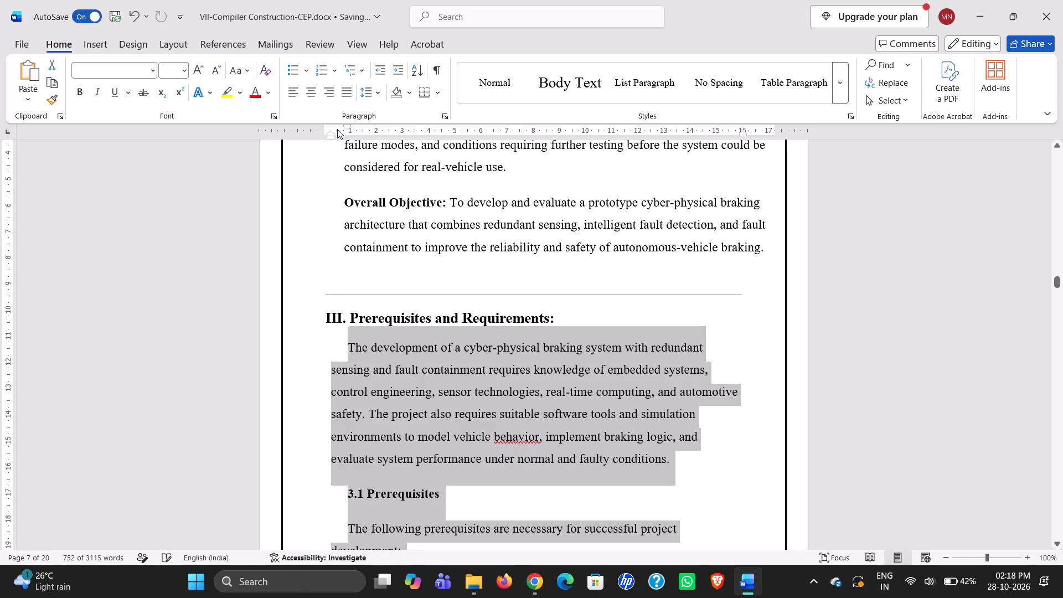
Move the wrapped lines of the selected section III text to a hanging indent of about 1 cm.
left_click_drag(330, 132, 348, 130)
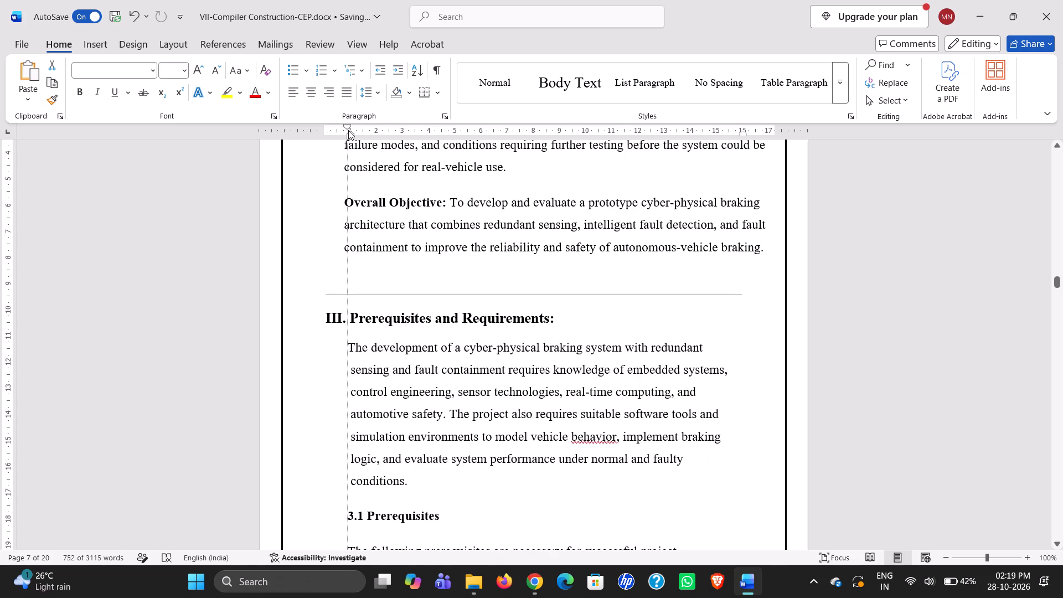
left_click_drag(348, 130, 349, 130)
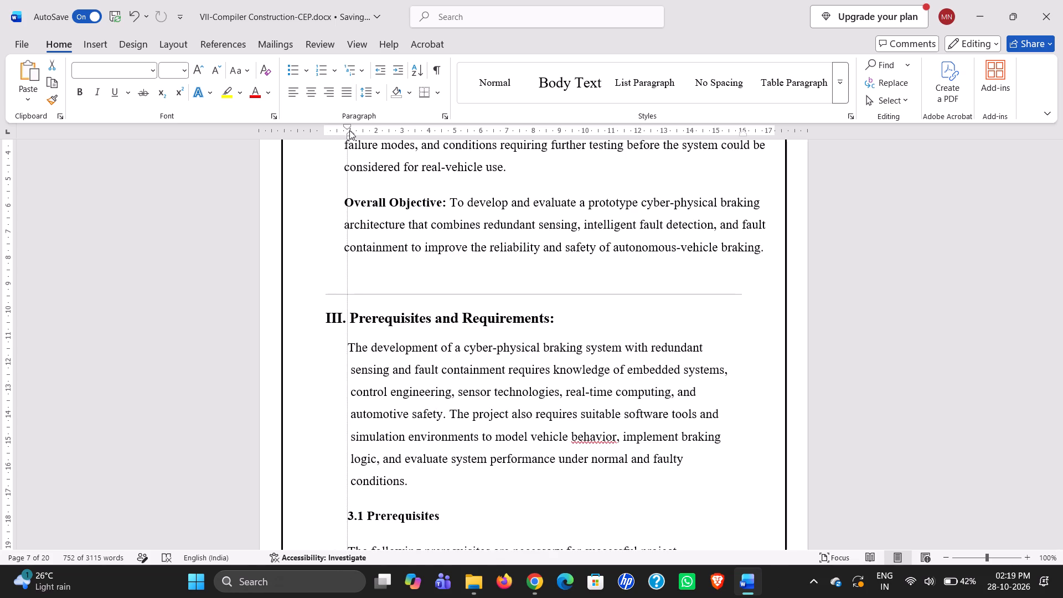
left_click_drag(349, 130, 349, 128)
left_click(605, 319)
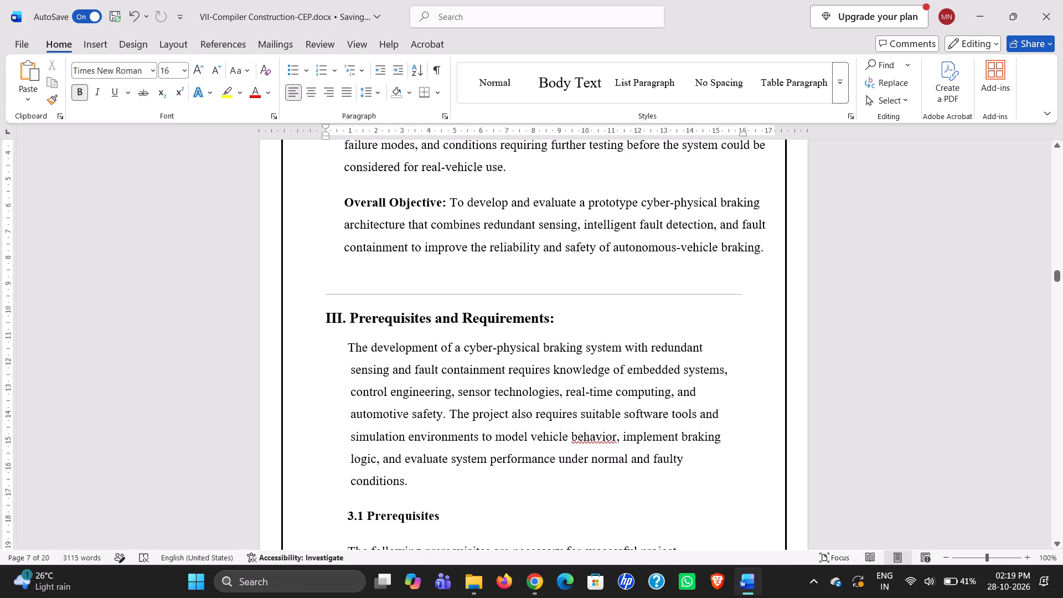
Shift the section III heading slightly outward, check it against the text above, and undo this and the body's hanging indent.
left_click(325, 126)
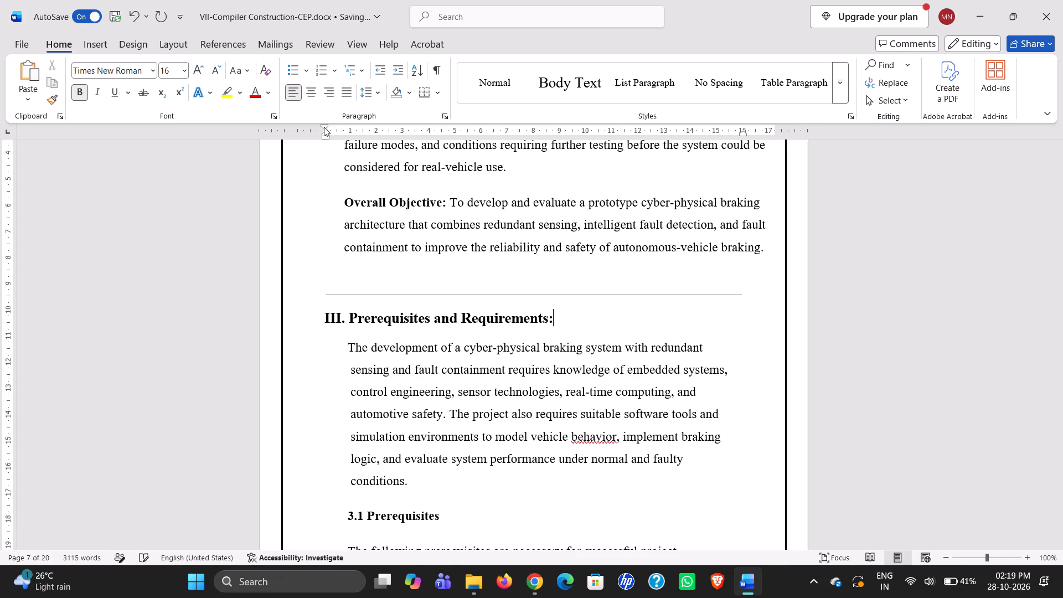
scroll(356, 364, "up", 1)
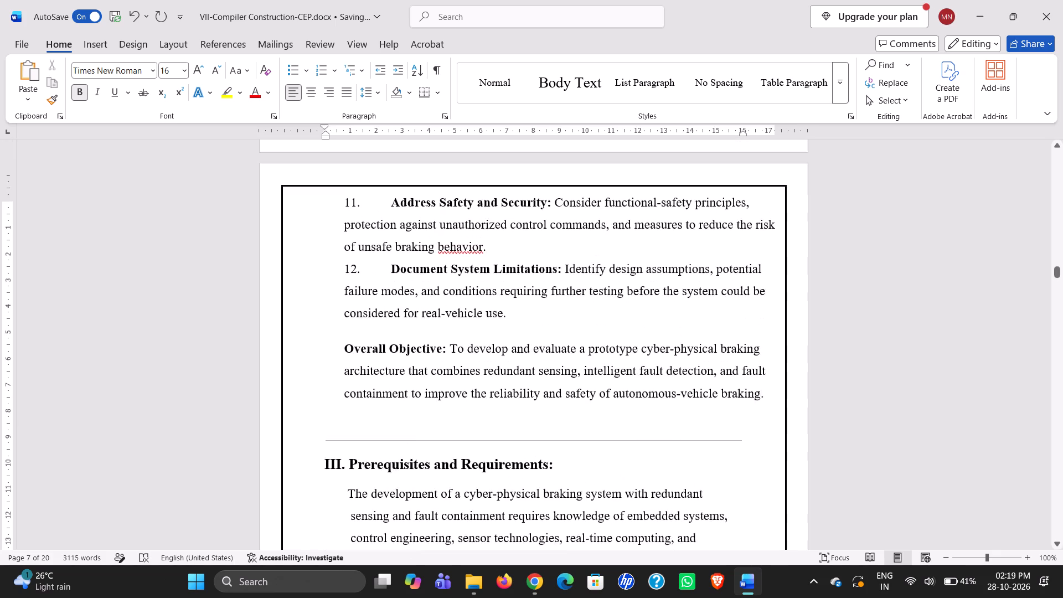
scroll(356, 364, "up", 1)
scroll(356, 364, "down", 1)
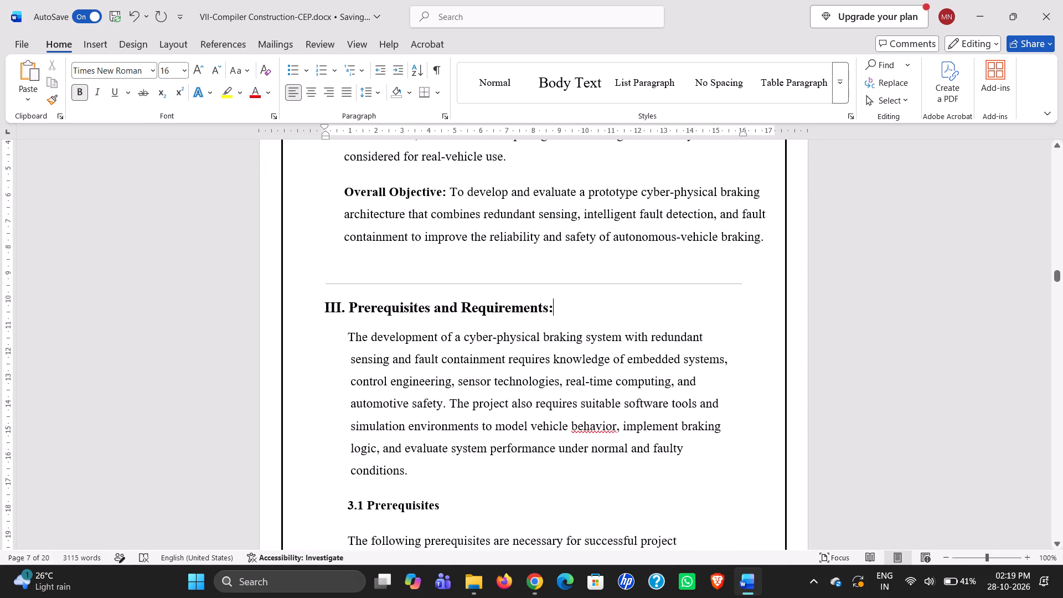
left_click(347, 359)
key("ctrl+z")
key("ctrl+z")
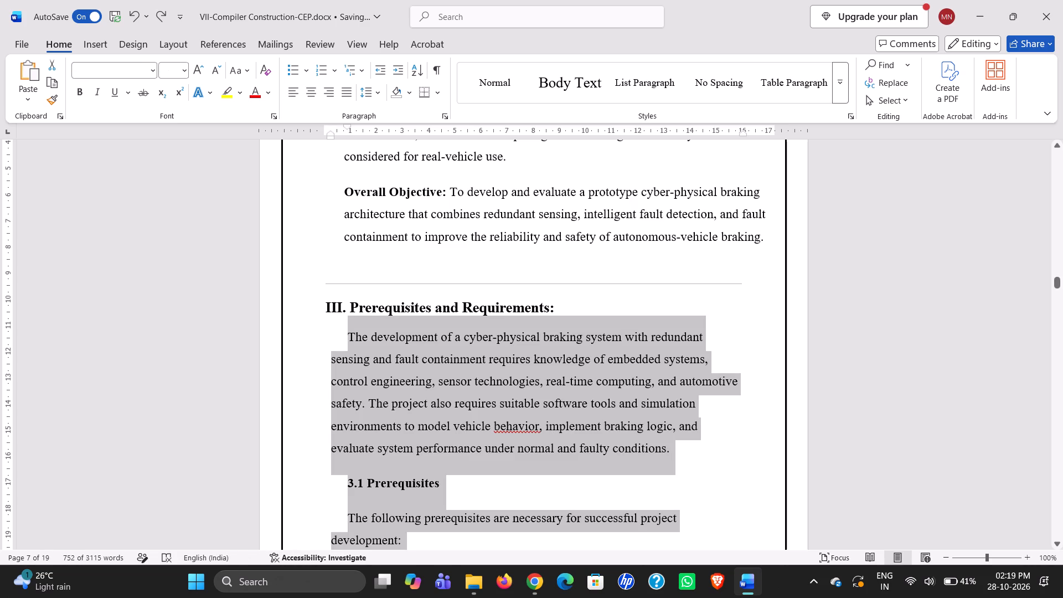
Set the wrapped lines of the selected section III text to a hanging indent of about 1 cm, nearly flush with the first lines.
left_click_drag(332, 131, 333, 131)
left_click_drag(333, 131, 345, 131)
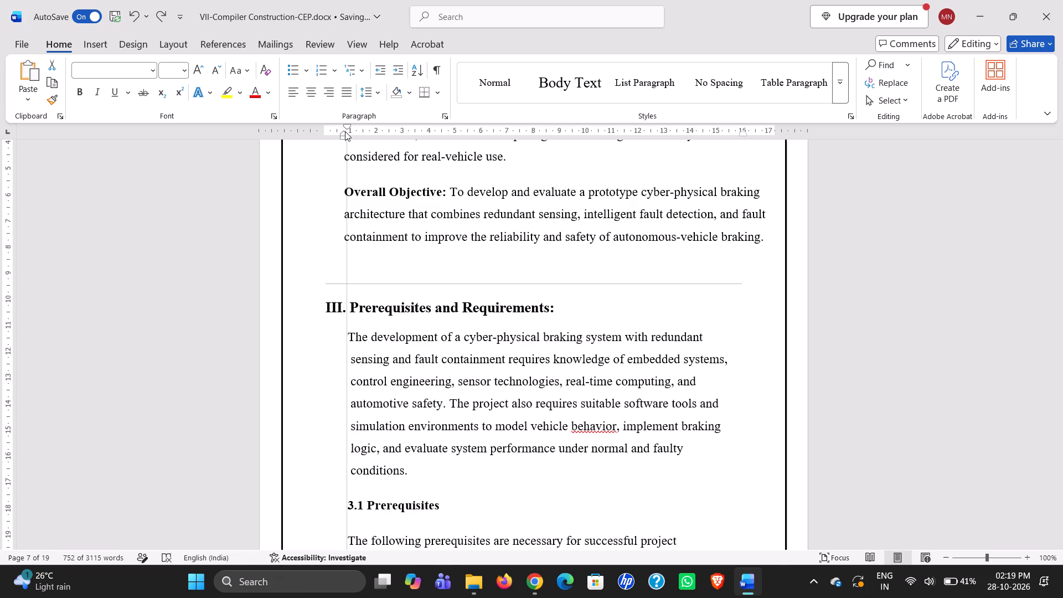
left_click_drag(345, 131, 348, 130)
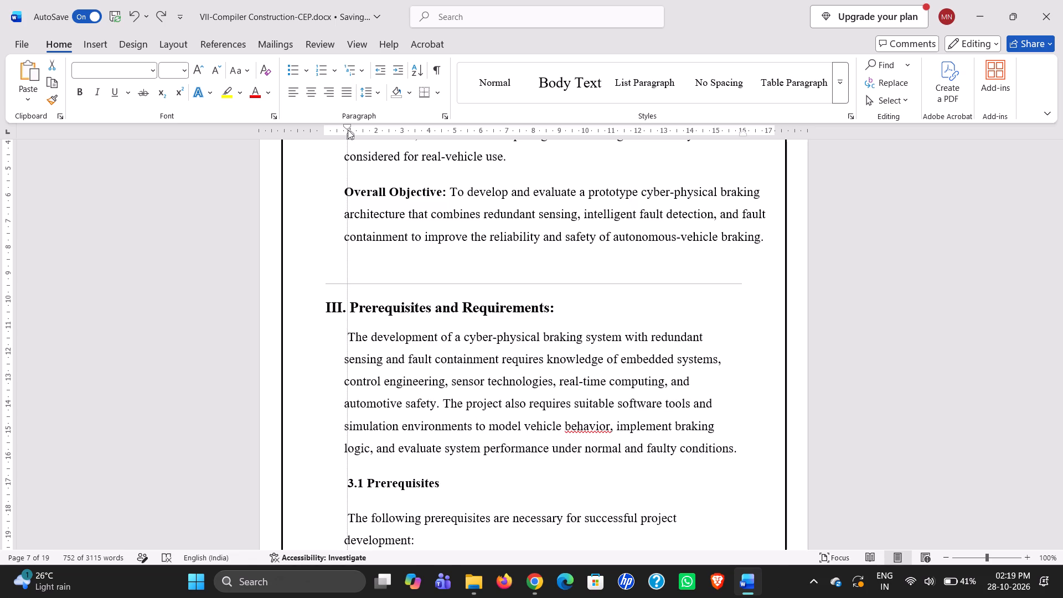
left_click_drag(348, 130, 345, 130)
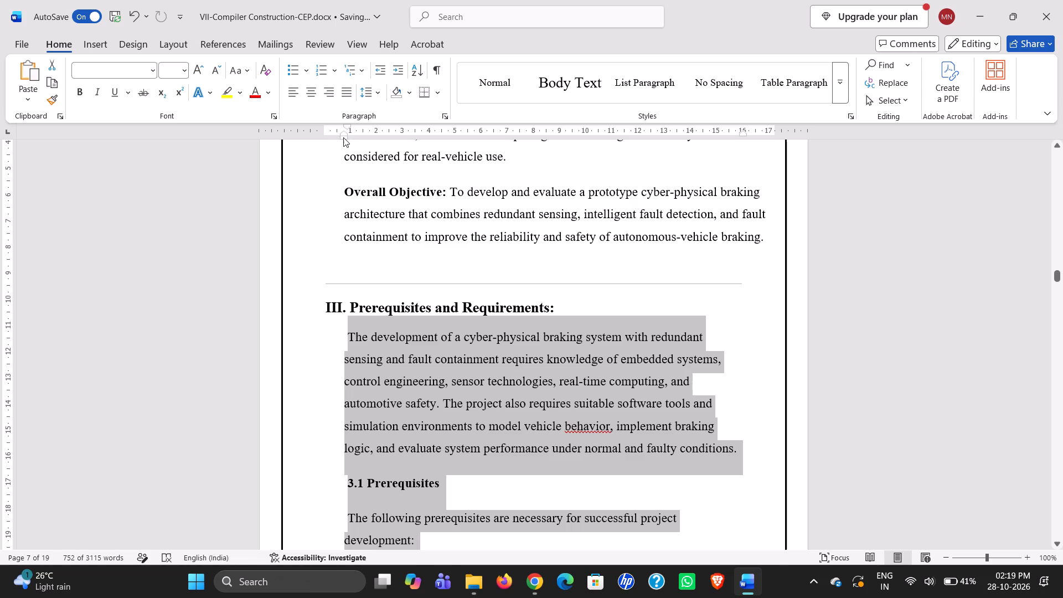
left_click(343, 137)
left_click(343, 137)
left_click(343, 137)
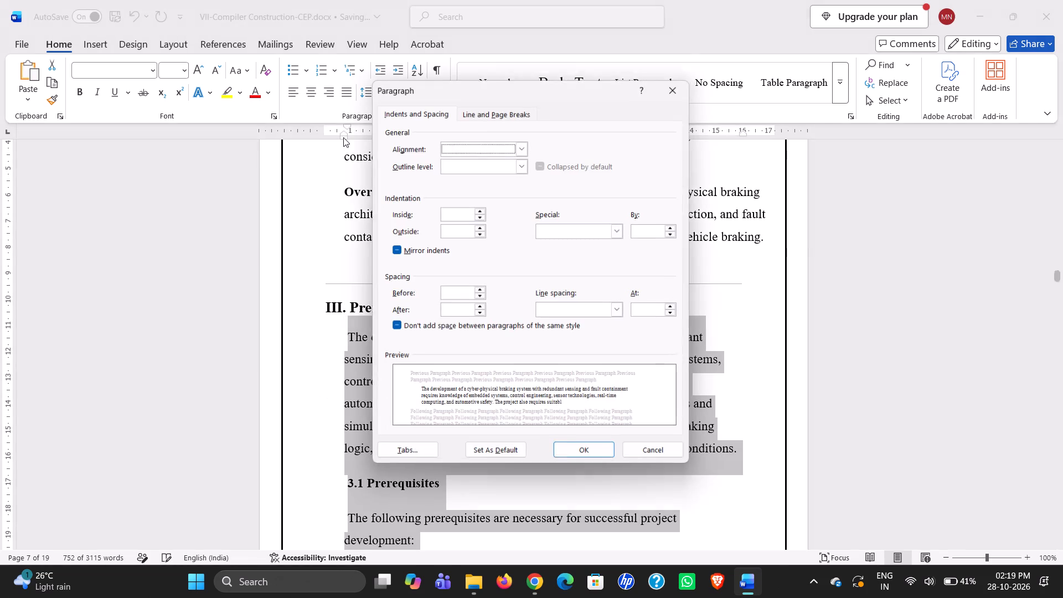
left_click(674, 96)
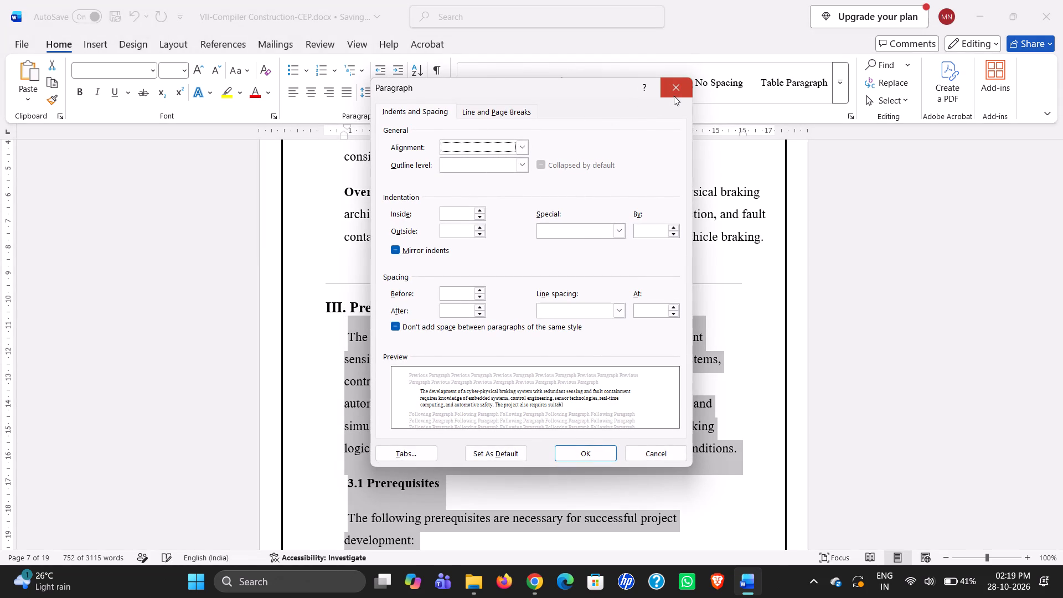
left_click(345, 138)
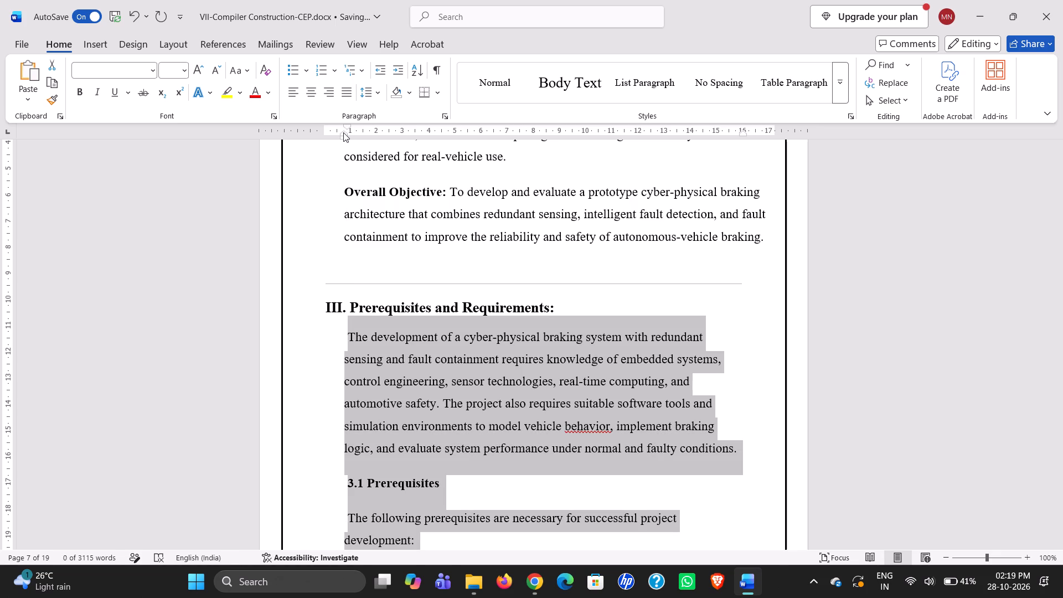
left_click(343, 132)
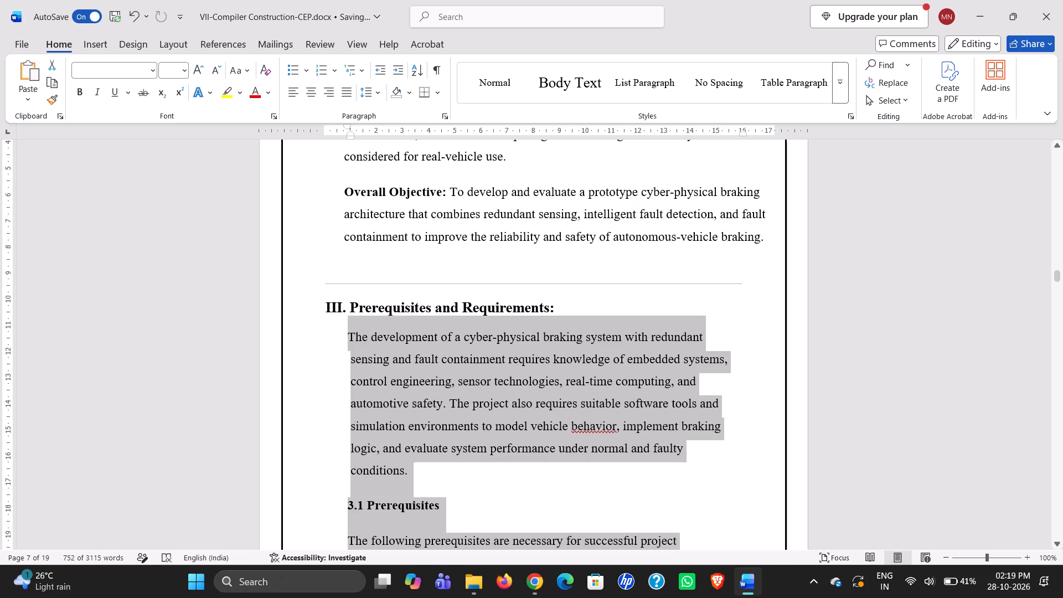
left_click(625, 302)
Review the alignment of section III's lists, software tools table and paragraphs through "3.7 Conclusion".
scroll(625, 302, "down", 4)
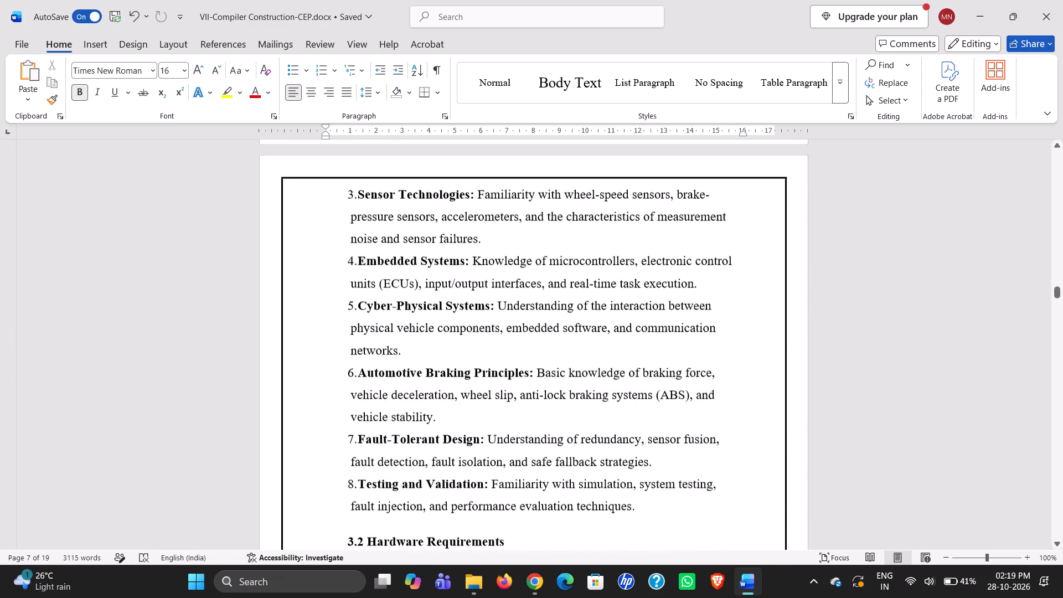
scroll(625, 302, "down", 4)
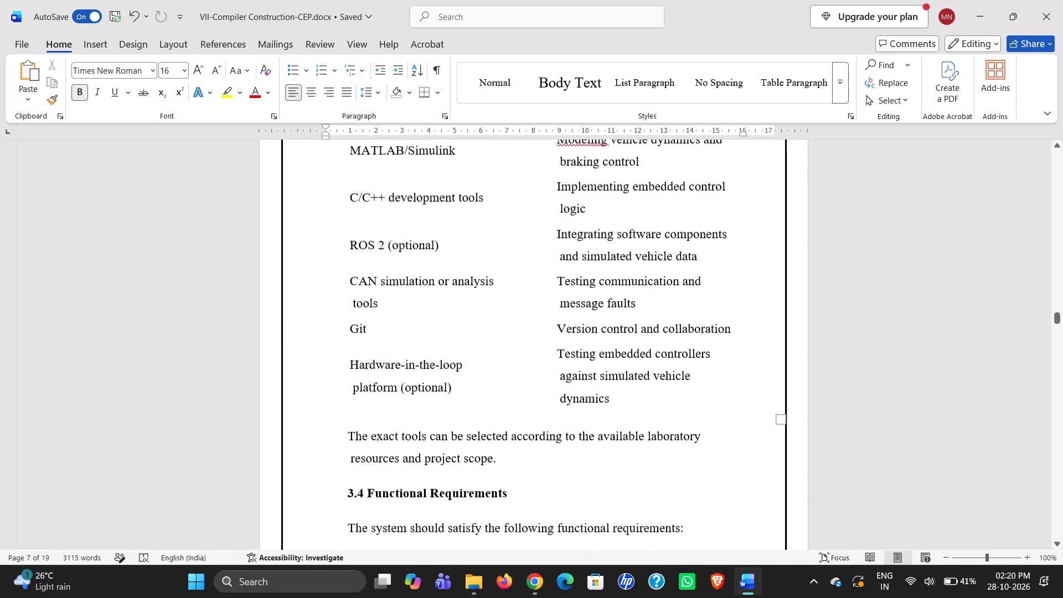
scroll(625, 302, "down", 6)
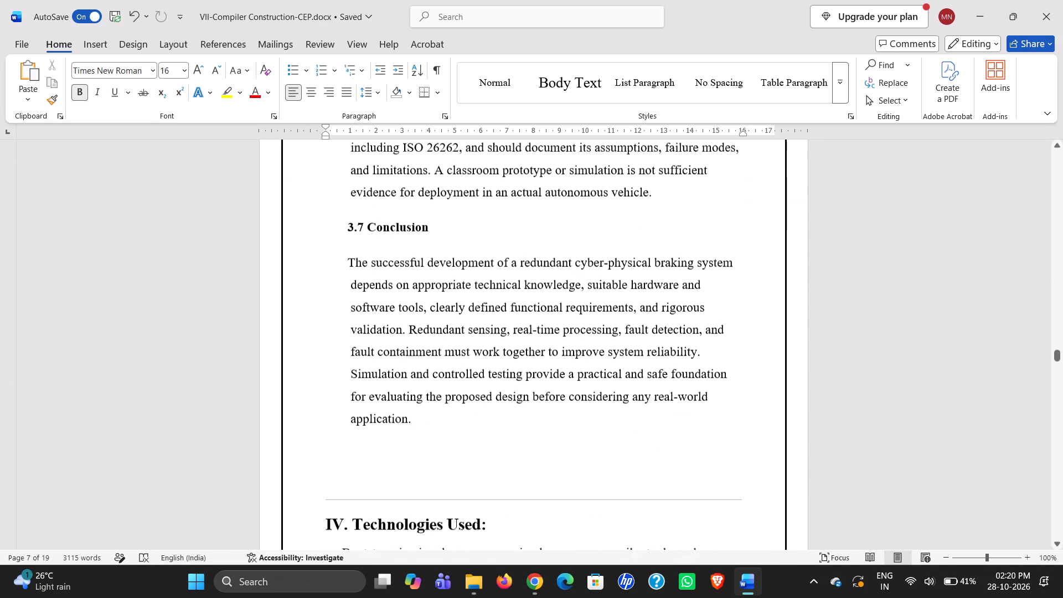
scroll(625, 302, "down", 2)
Delete the empty paragraph after the "3.7 Conclusion" text, above the "IV. Technologies Used" heading.
left_click(457, 359)
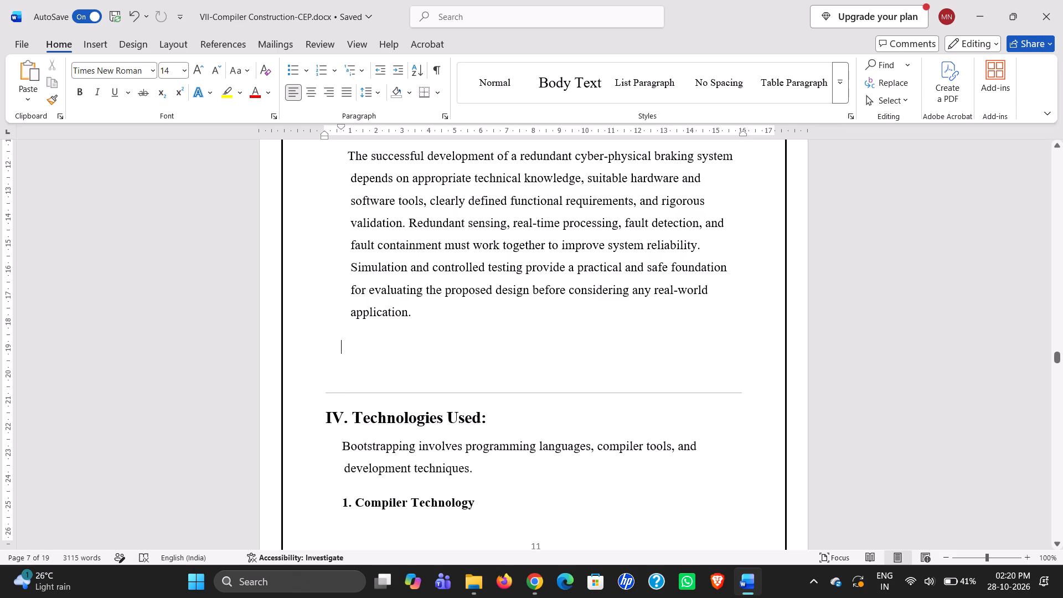
key("BackSpace")
key("BackSpace")
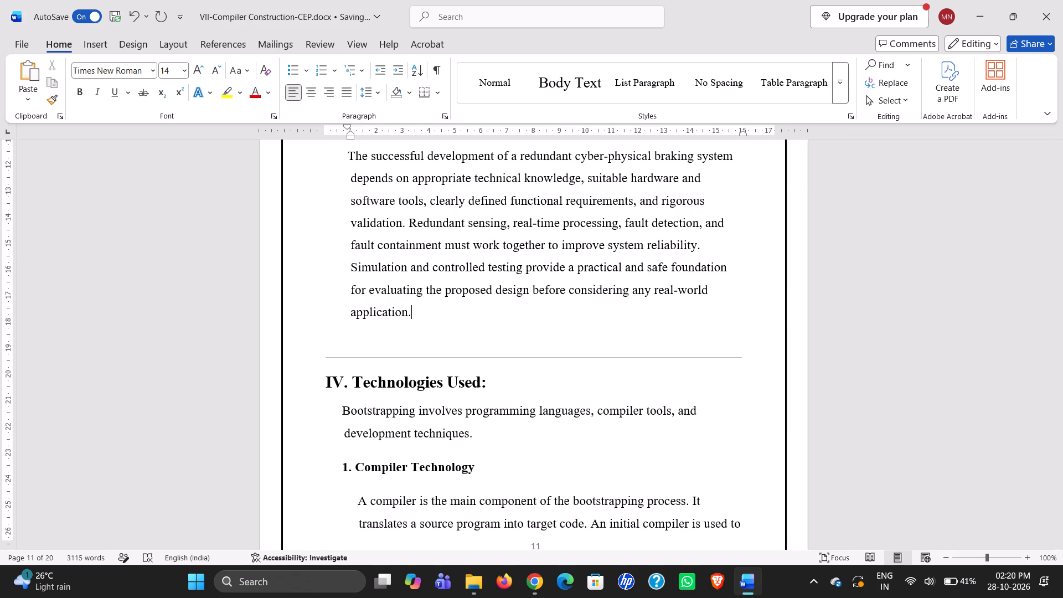
left_click_drag(372, 383, 467, 379)
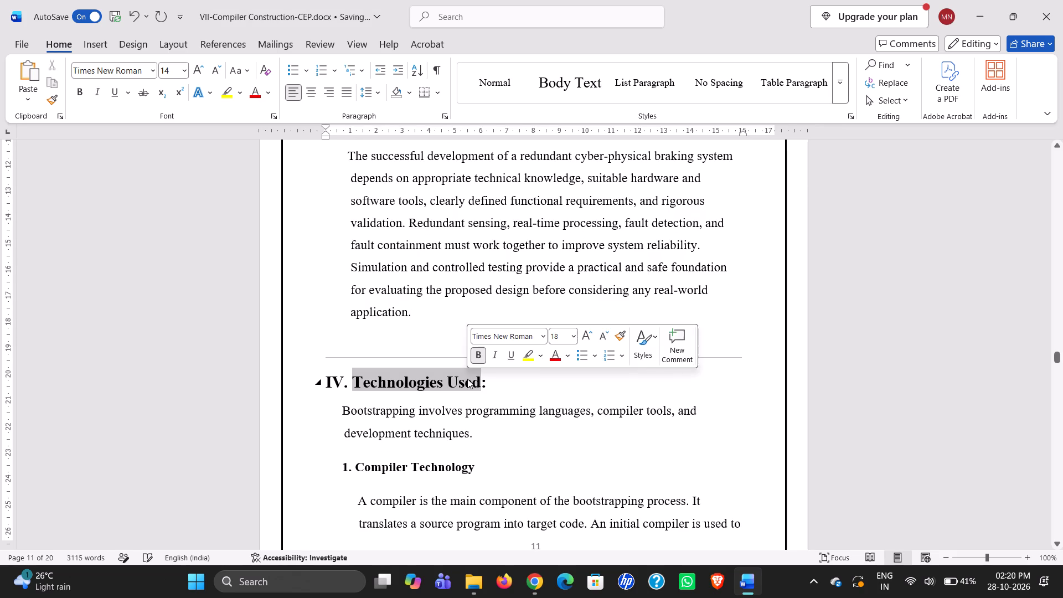
key("ctrl+c")
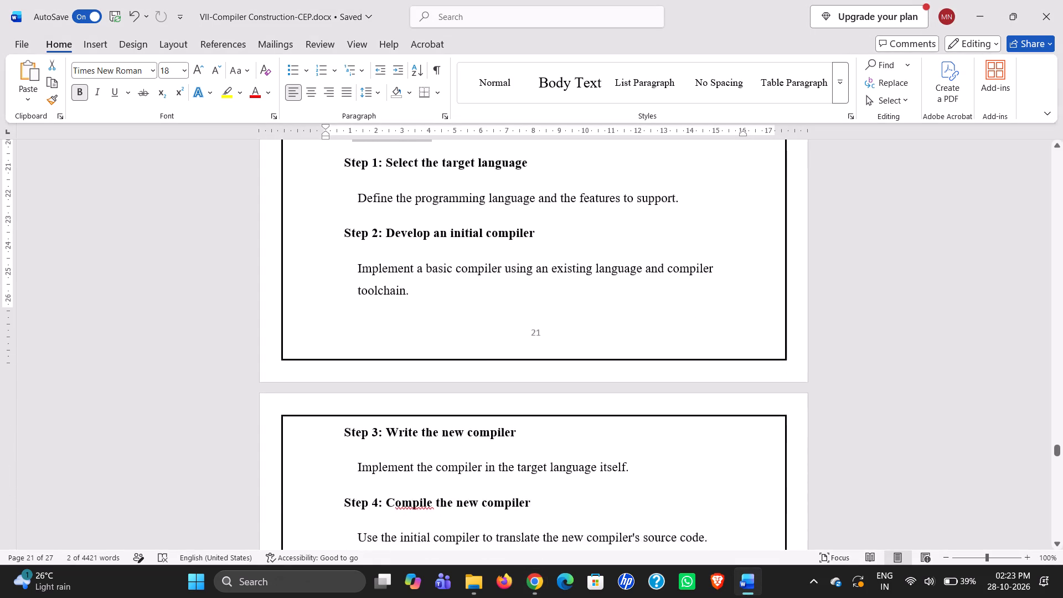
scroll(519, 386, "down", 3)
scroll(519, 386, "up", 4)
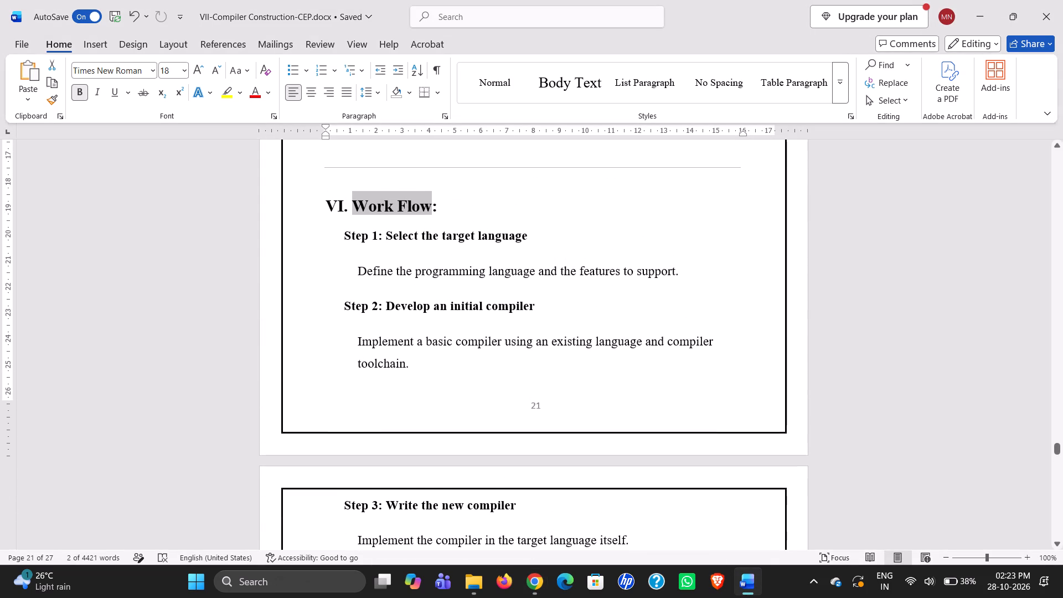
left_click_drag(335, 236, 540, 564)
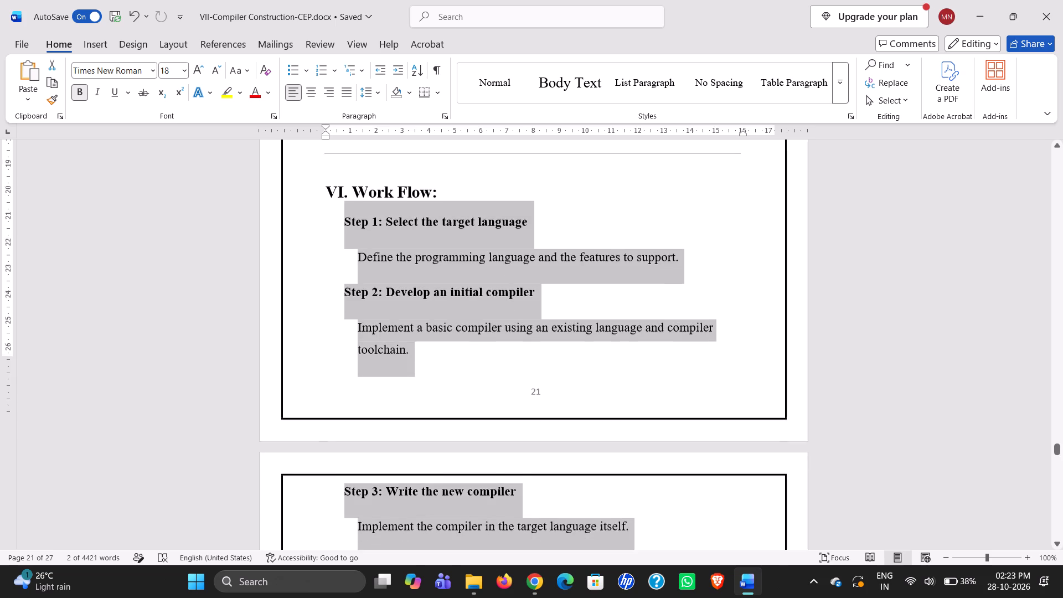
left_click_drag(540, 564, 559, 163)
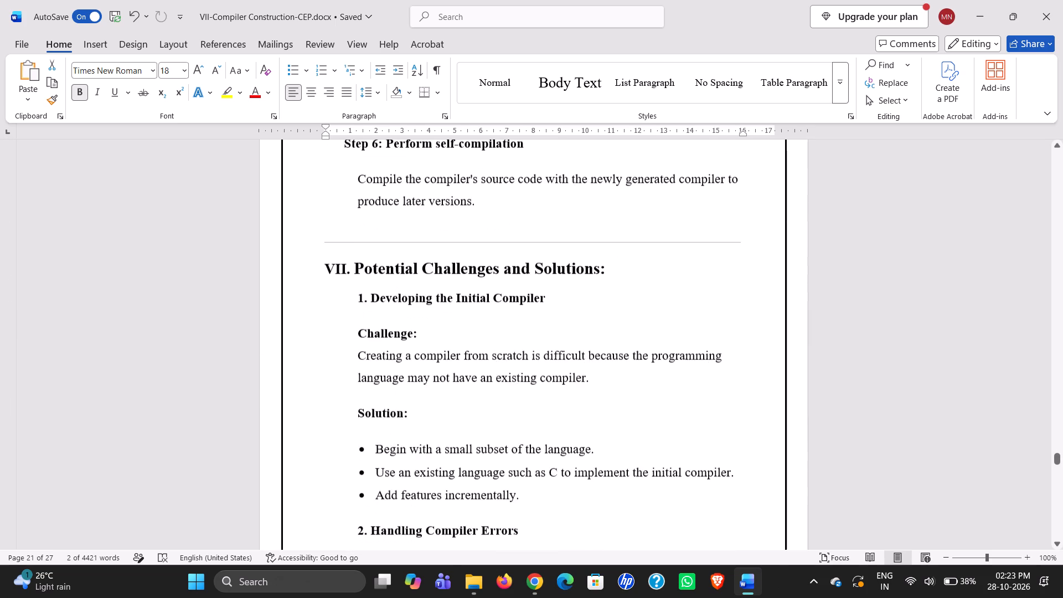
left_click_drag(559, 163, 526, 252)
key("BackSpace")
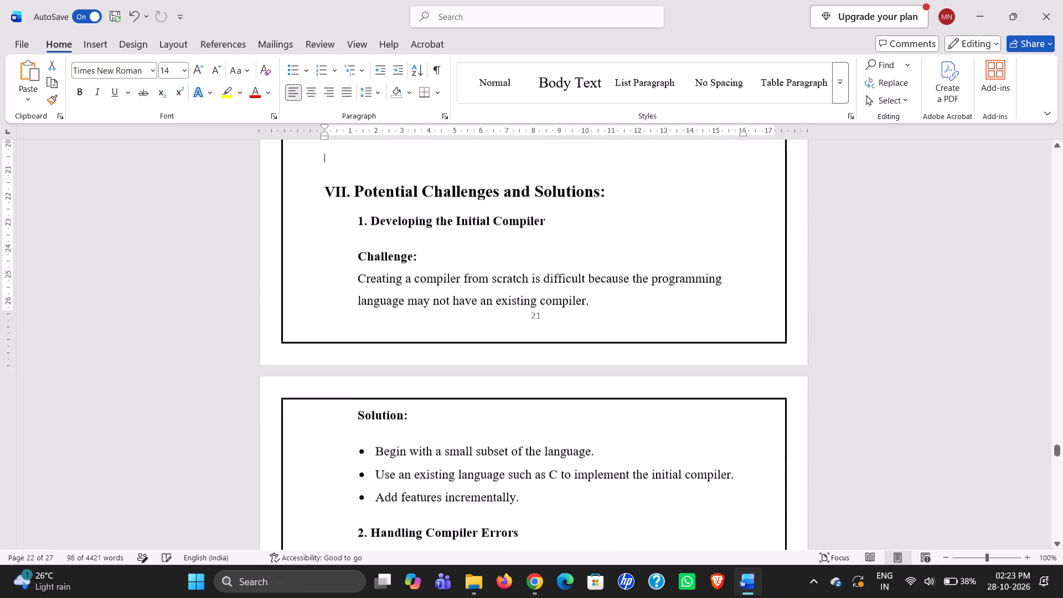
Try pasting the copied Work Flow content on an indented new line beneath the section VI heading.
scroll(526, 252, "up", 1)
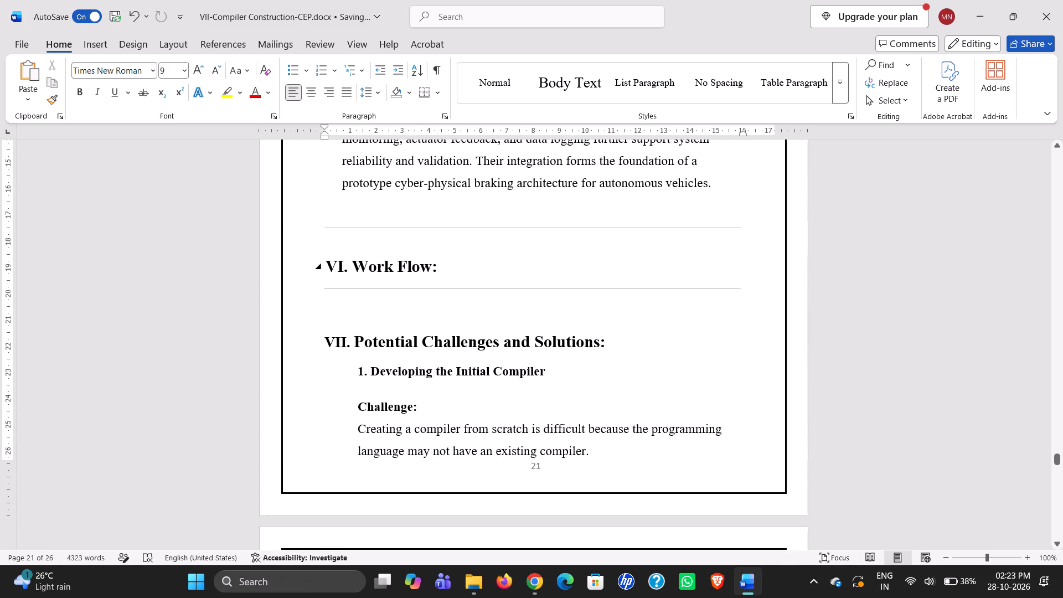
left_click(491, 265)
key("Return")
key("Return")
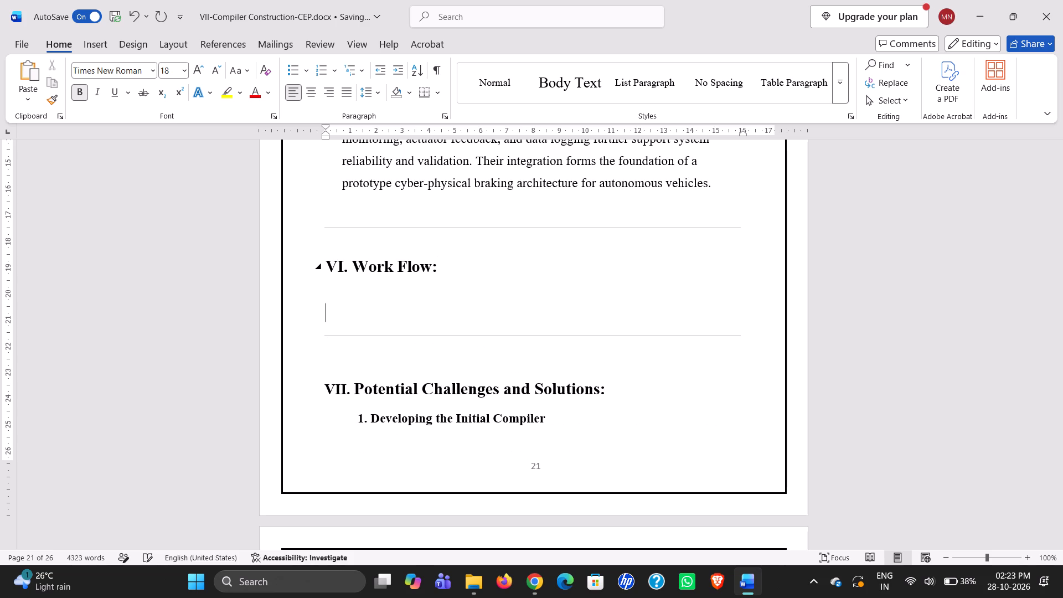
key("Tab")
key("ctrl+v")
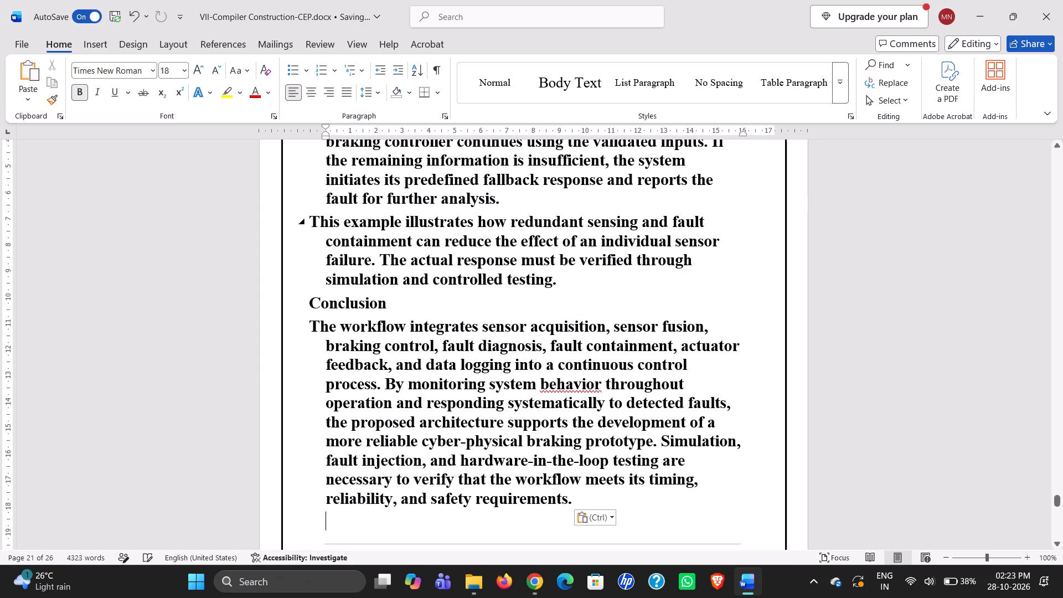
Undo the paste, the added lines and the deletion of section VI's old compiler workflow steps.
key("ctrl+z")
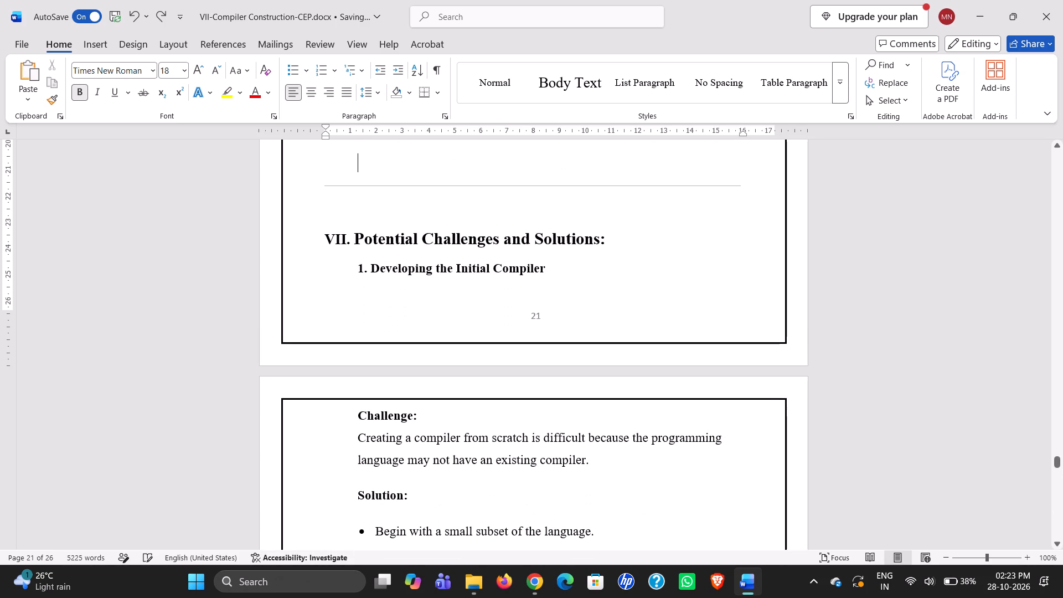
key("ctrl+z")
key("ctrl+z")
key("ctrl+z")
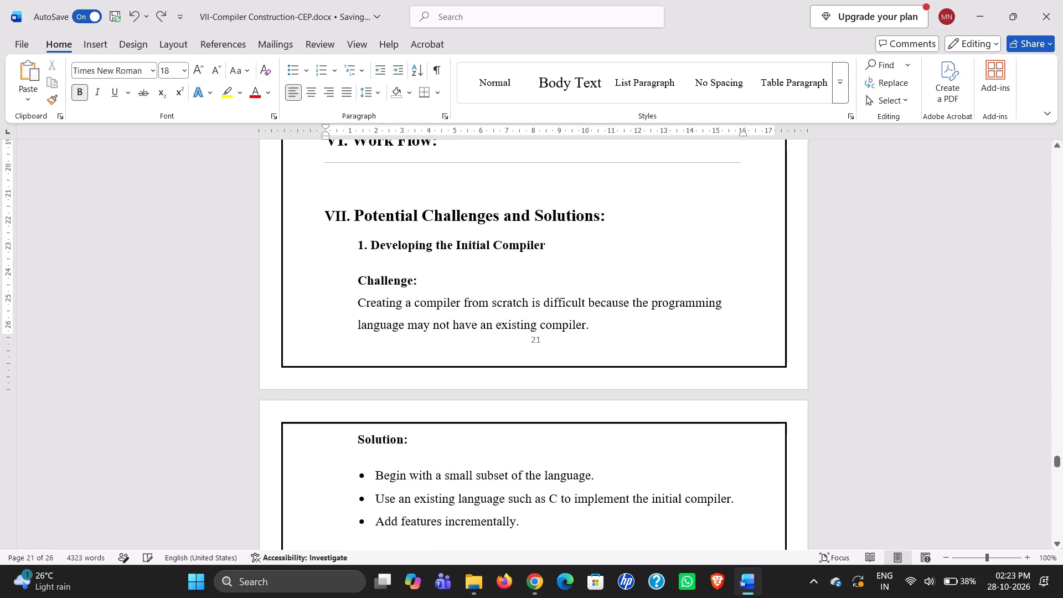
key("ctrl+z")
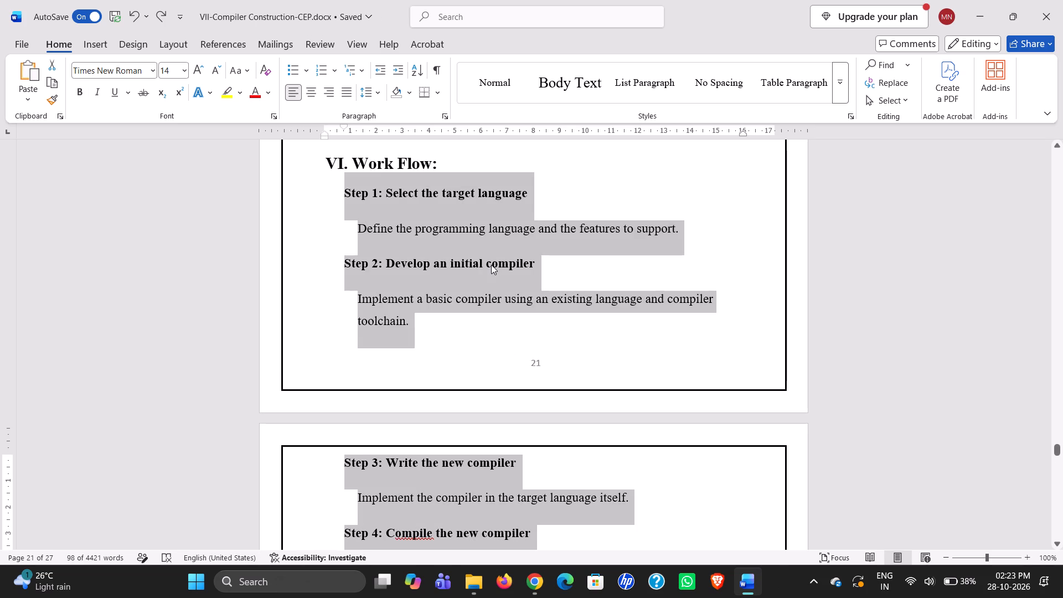
Delete section VI's old compiler steps, keeping only the end of Step 6's sentence from "source code with" onward.
scroll(491, 265, "down", 3)
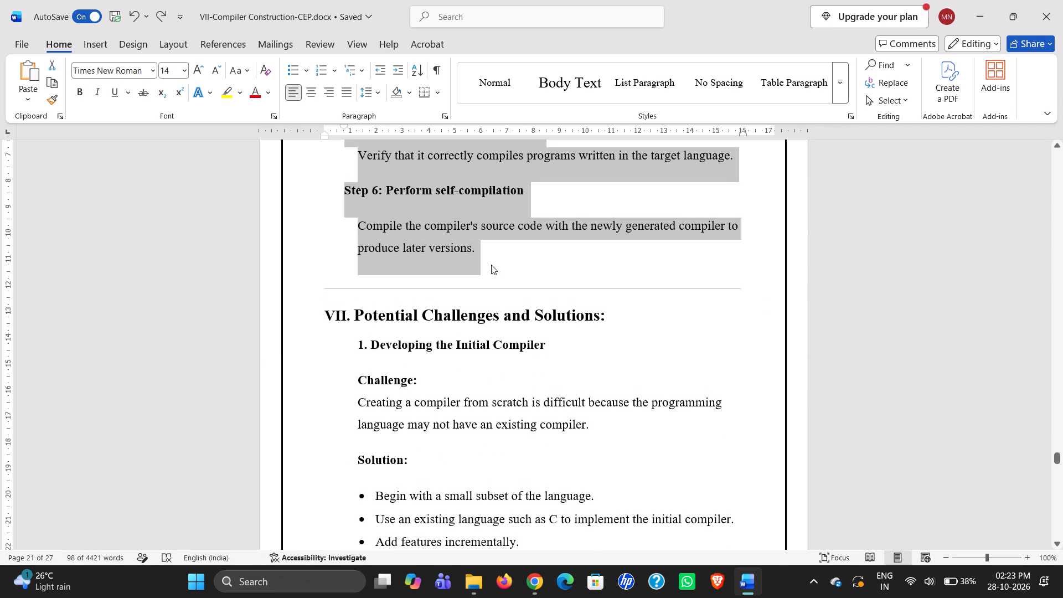
key("shift+Up")
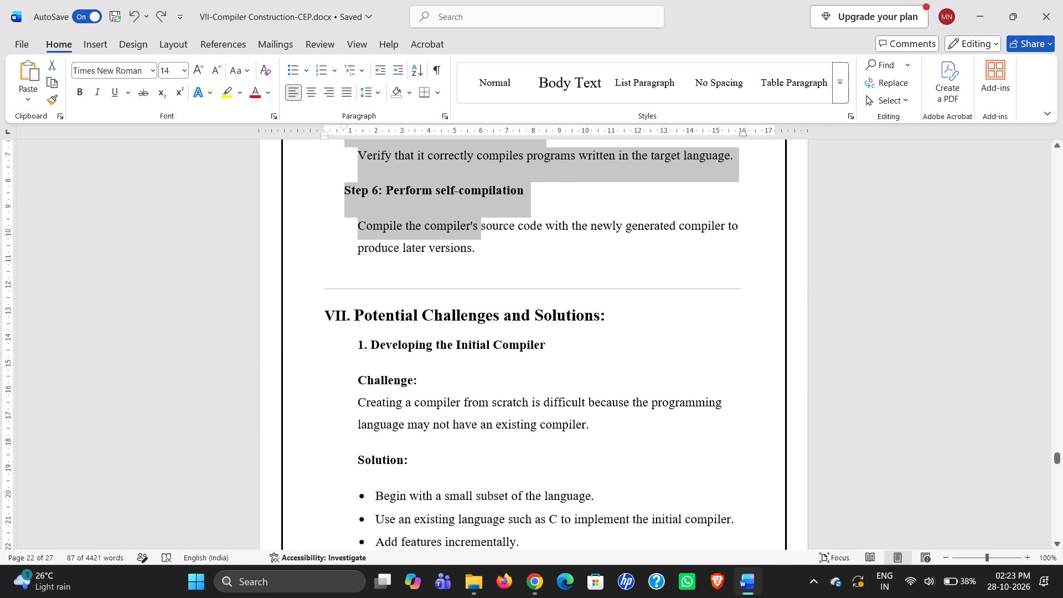
key("BackSpace")
Paste the copied Work Flow content on a new line below the remaining compiler sentence in section VI.
scroll(491, 265, "up", 1)
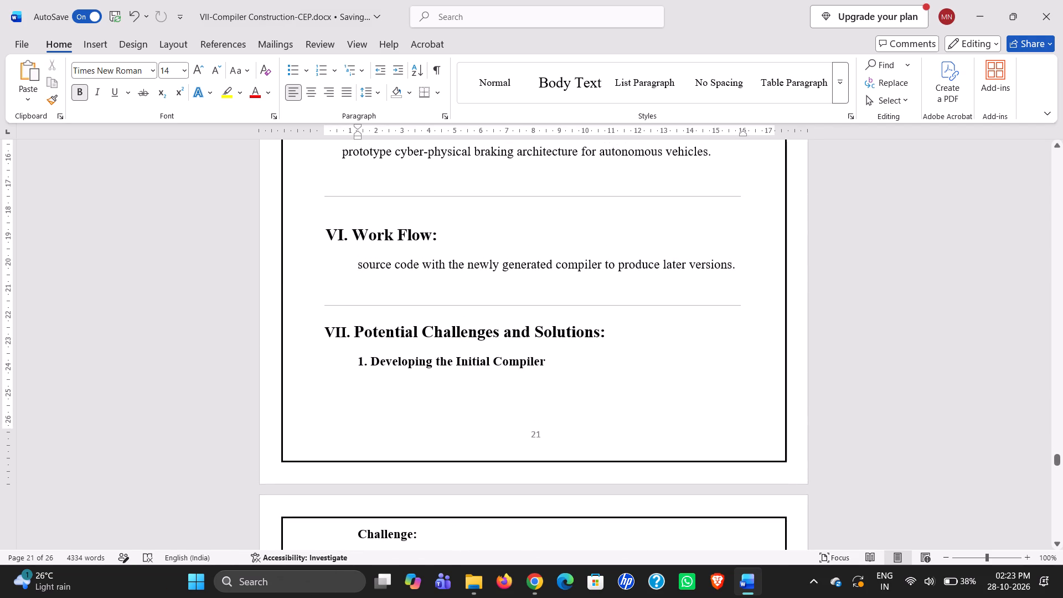
left_click(740, 265)
key("Return")
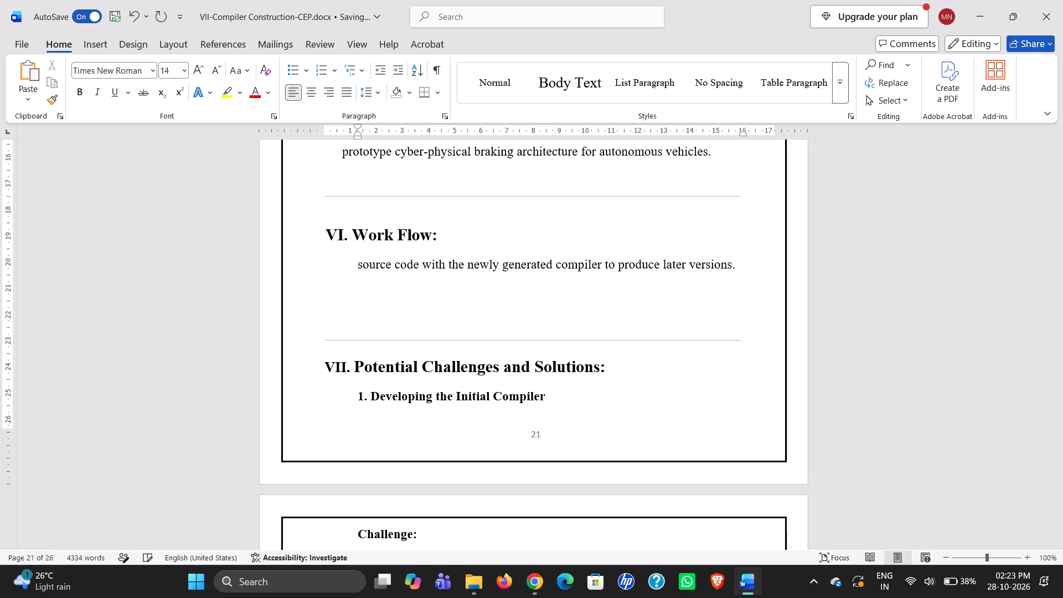
key("ctrl+v")
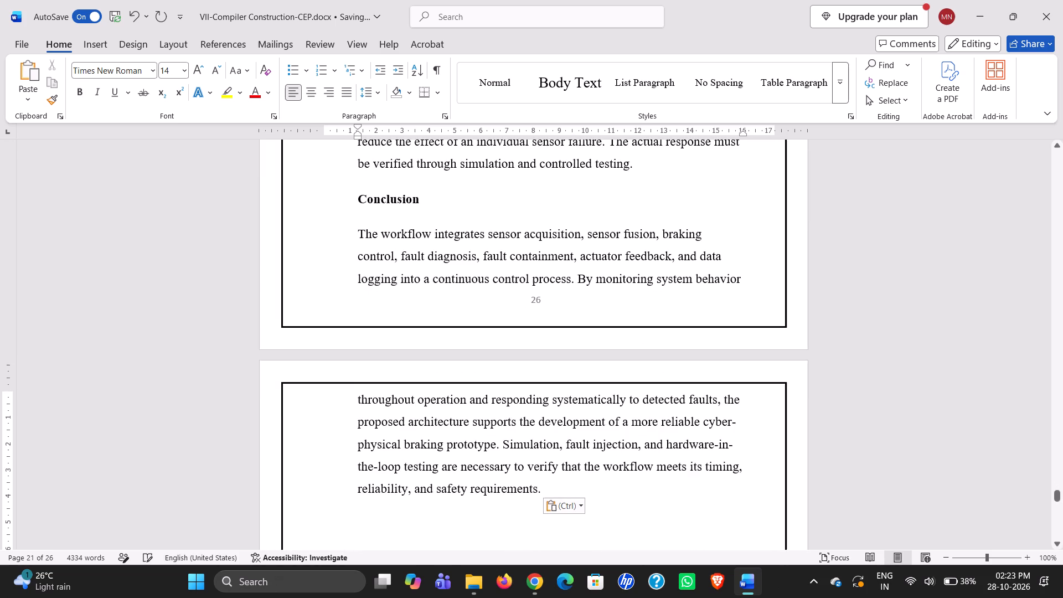
Remove the empty line between section VI's pasted Conclusion paragraph and the divider above section VII.
scroll(567, 193, "up", 1)
scroll(567, 193, "down", 2)
key("BackSpace")
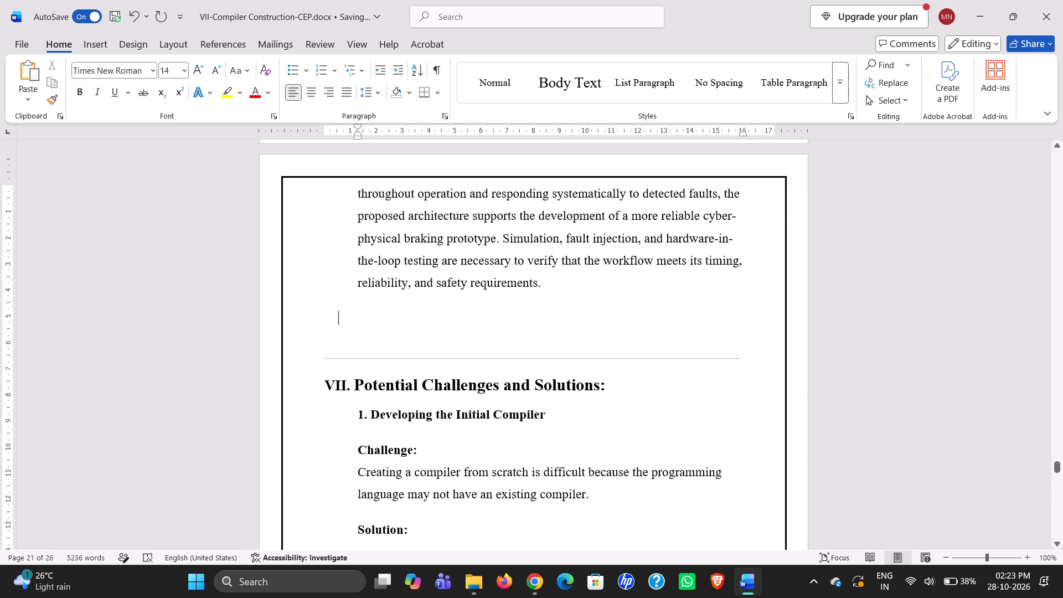
key("BackSpace")
Delete the leftover compiler sentence and the duplicate "6. Work Flow" line beneath the section VI heading.
scroll(567, 193, "up", 2)
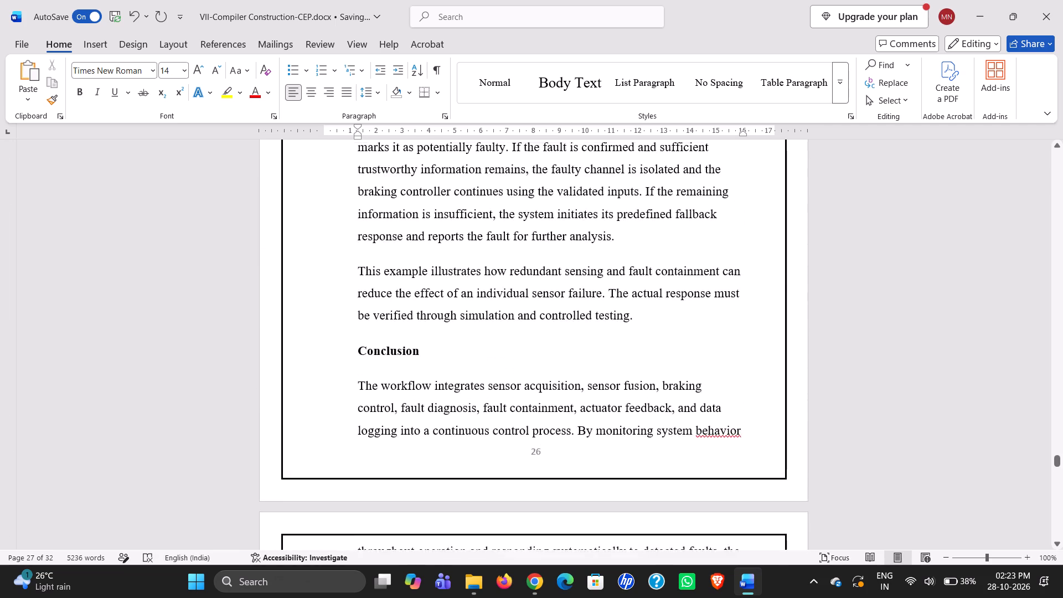
scroll(567, 193, "up", 3)
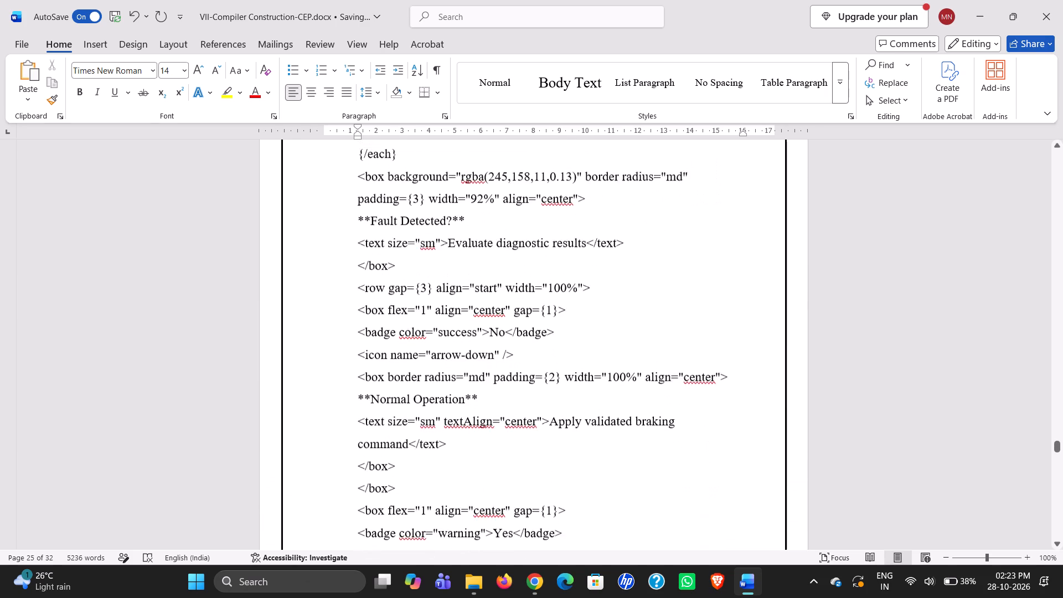
scroll(567, 193, "up", 4)
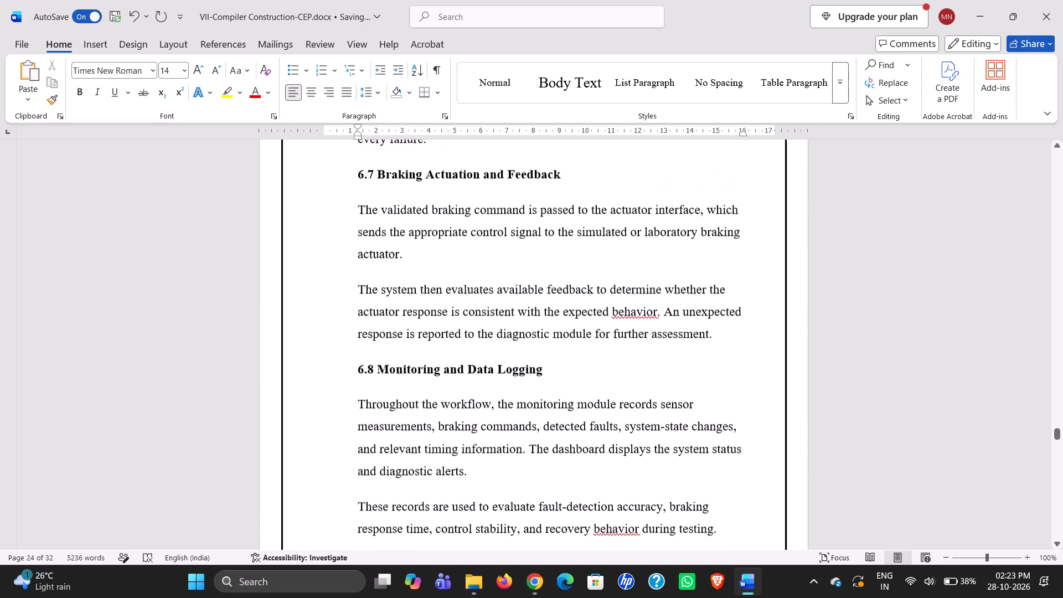
scroll(567, 193, "up", 2)
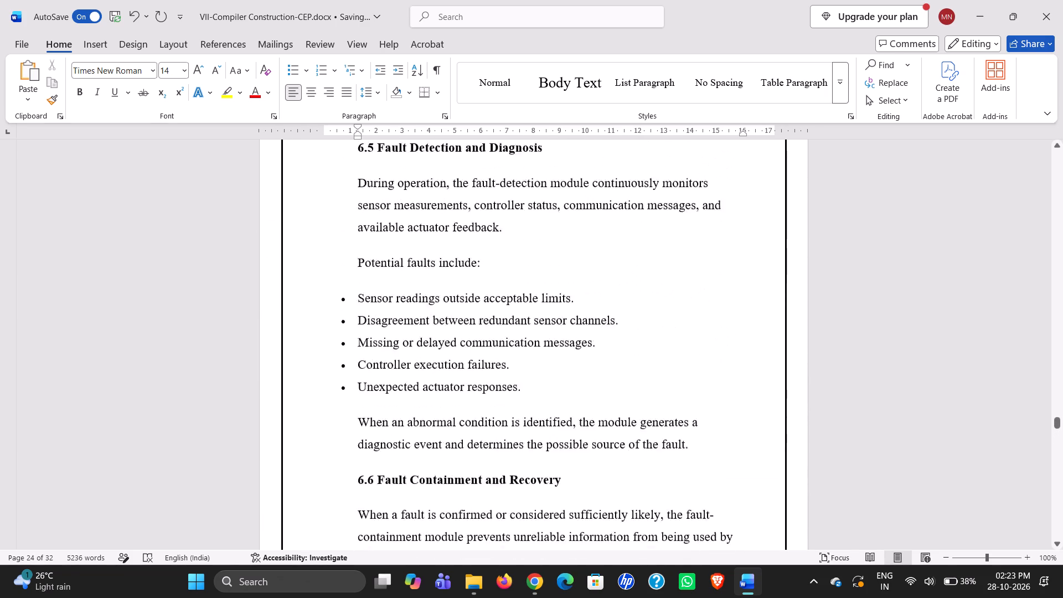
scroll(567, 193, "up", 4)
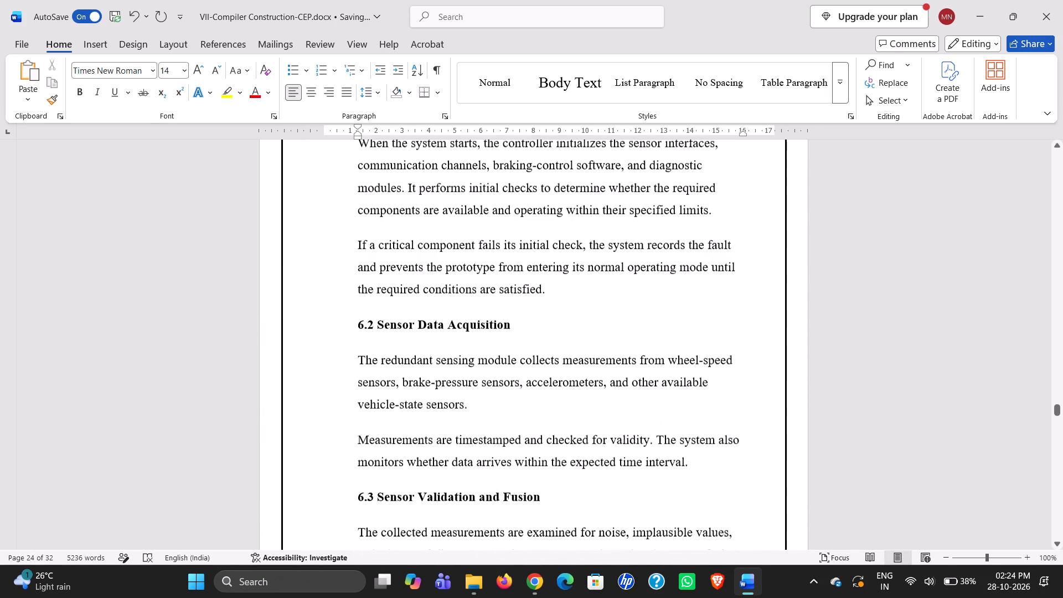
scroll(567, 193, "up", 1)
scroll(567, 193, "down", 1)
scroll(567, 193, "up", 1)
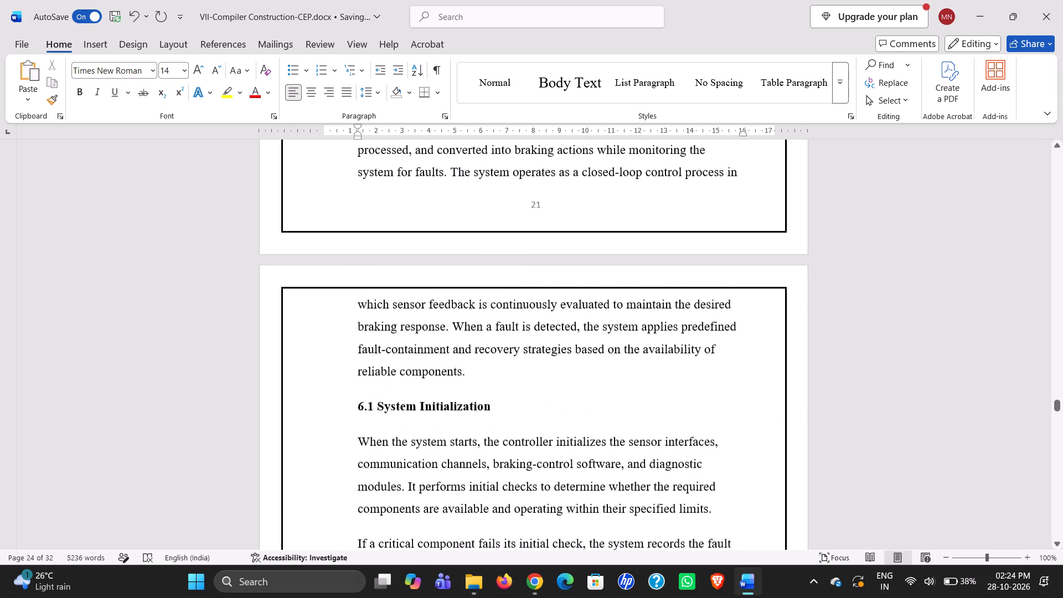
scroll(567, 193, "up", 1)
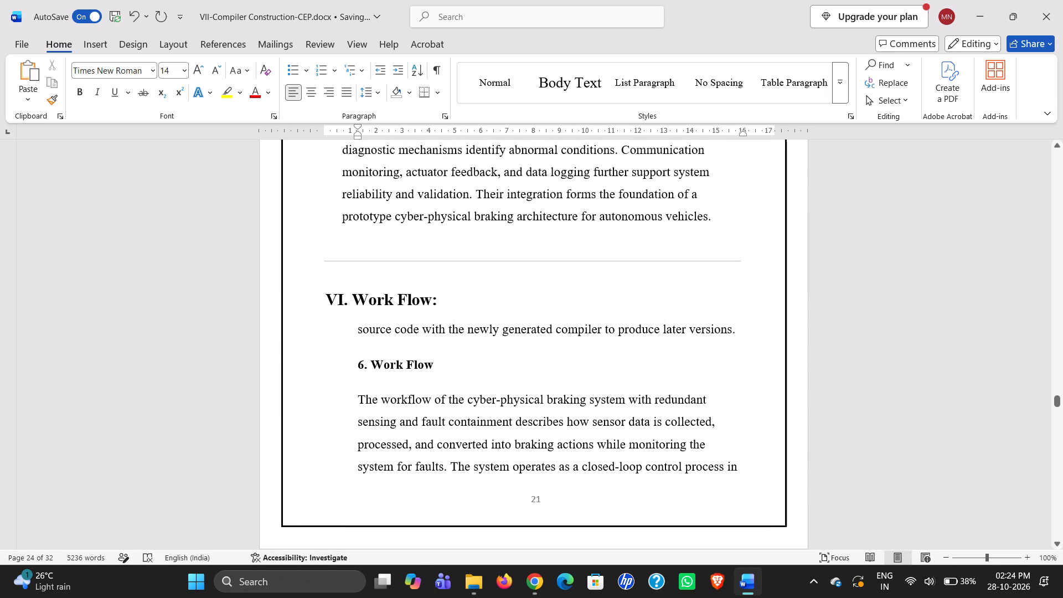
left_click(349, 332)
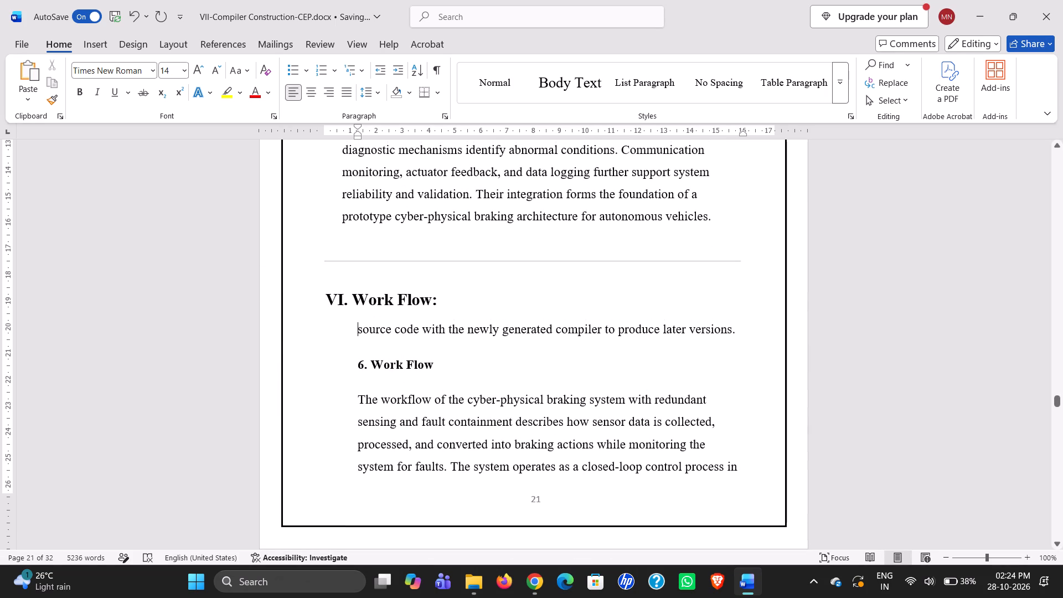
left_click_drag(344, 330, 451, 371)
key("BackSpace")
scroll(517, 391, "down", 2)
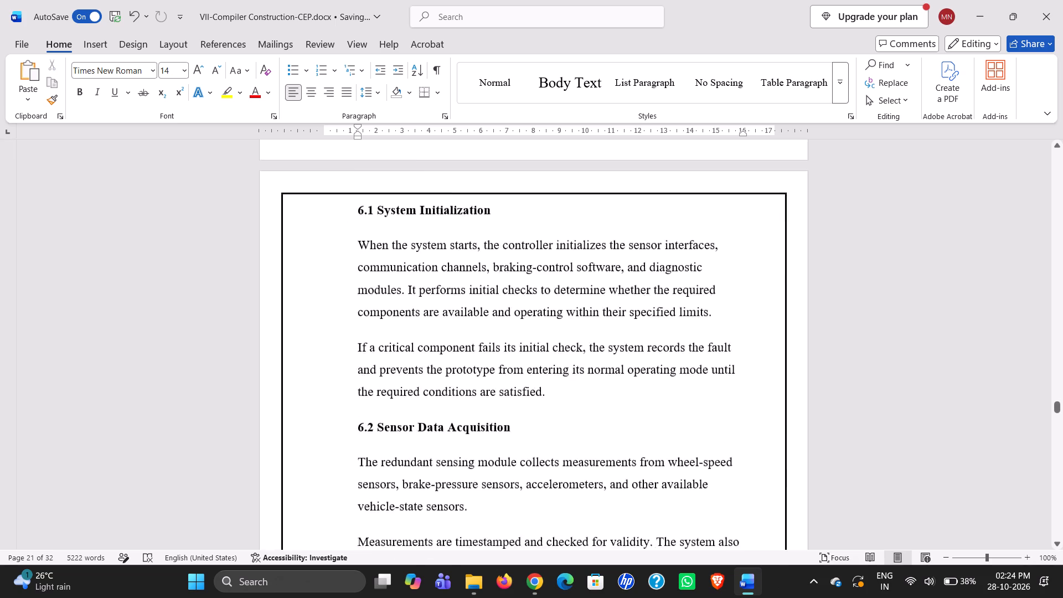
scroll(517, 391, "down", 16)
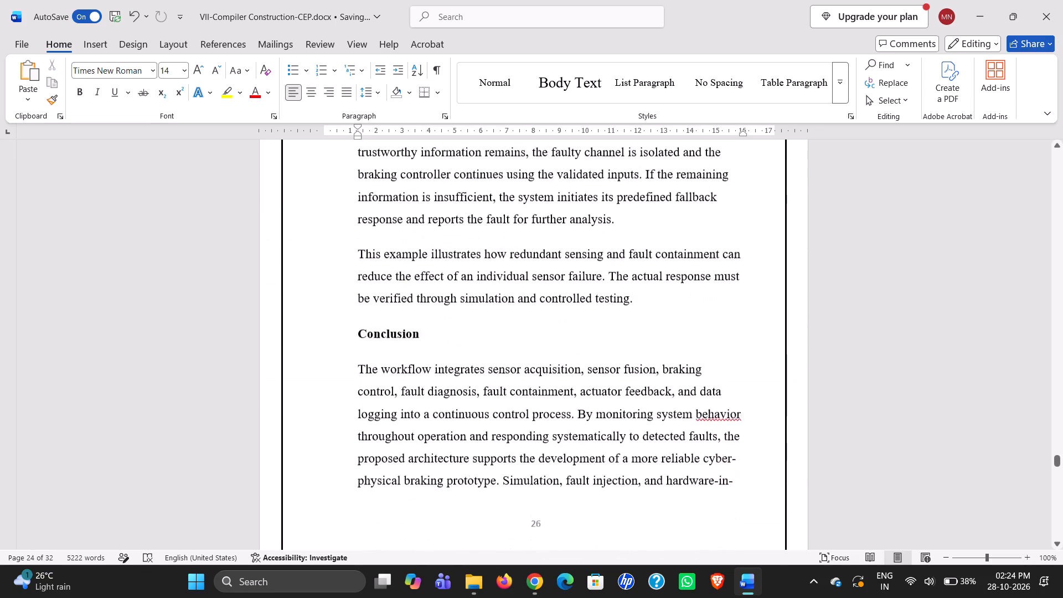
scroll(517, 391, "down", 3)
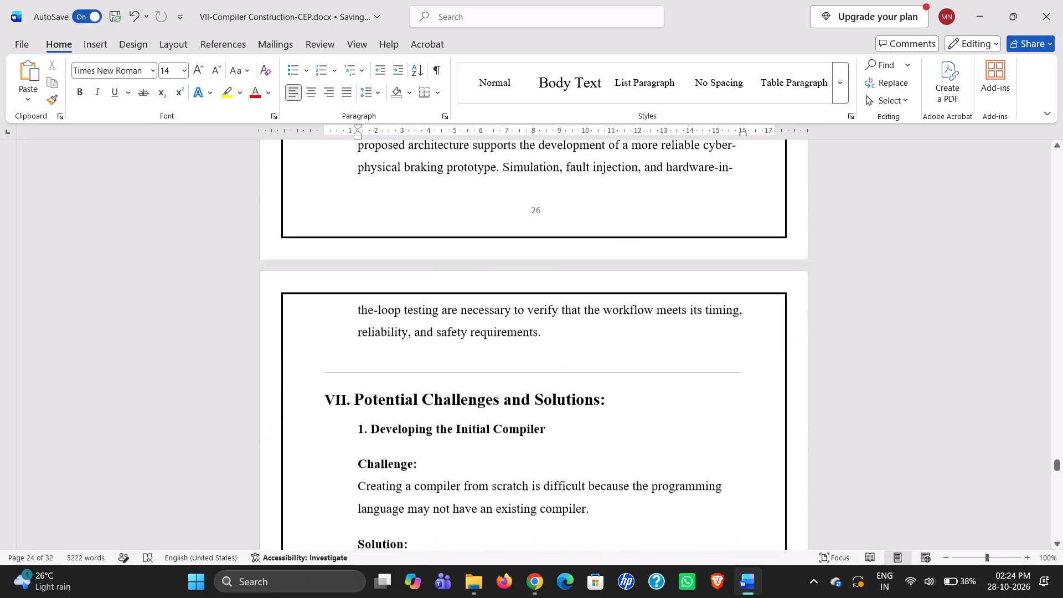
scroll(517, 391, "down", 1)
left_click_drag(386, 307, 554, 320)
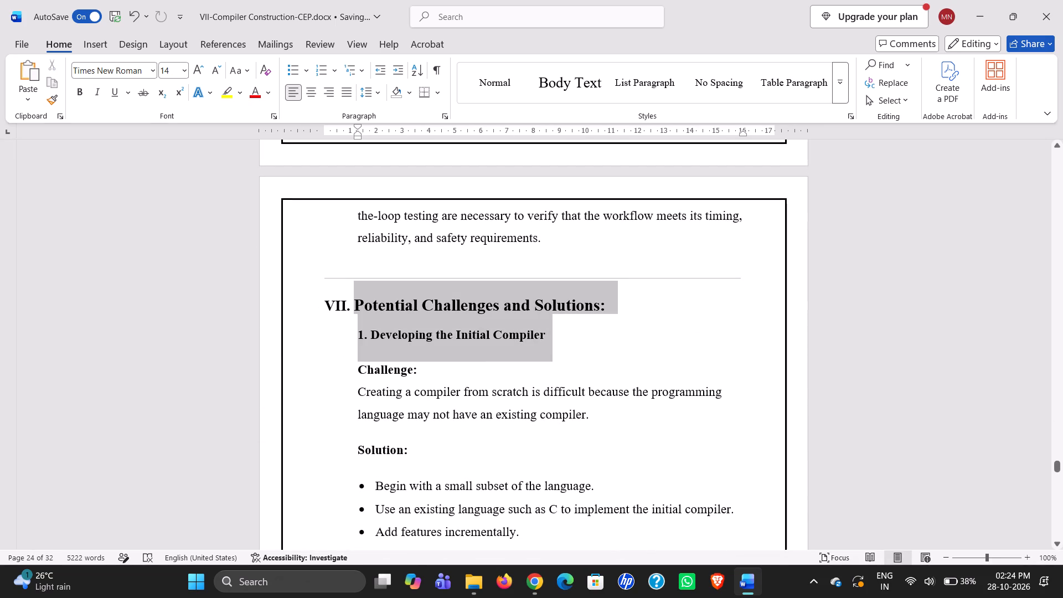
left_click_drag(554, 320, 577, 309)
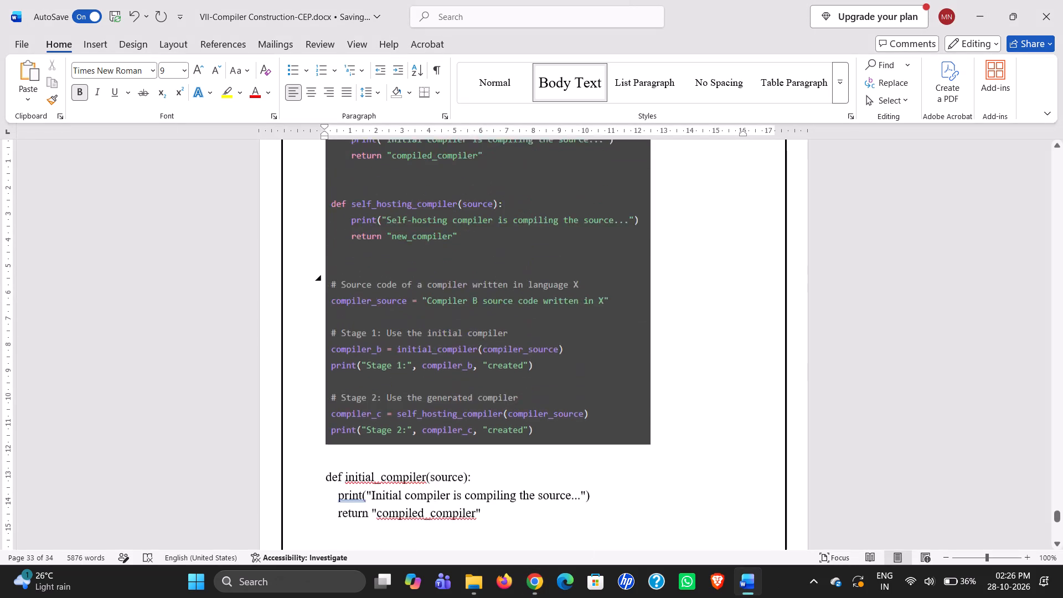
scroll(753, 330, "up", 6)
scroll(753, 330, "down", 1)
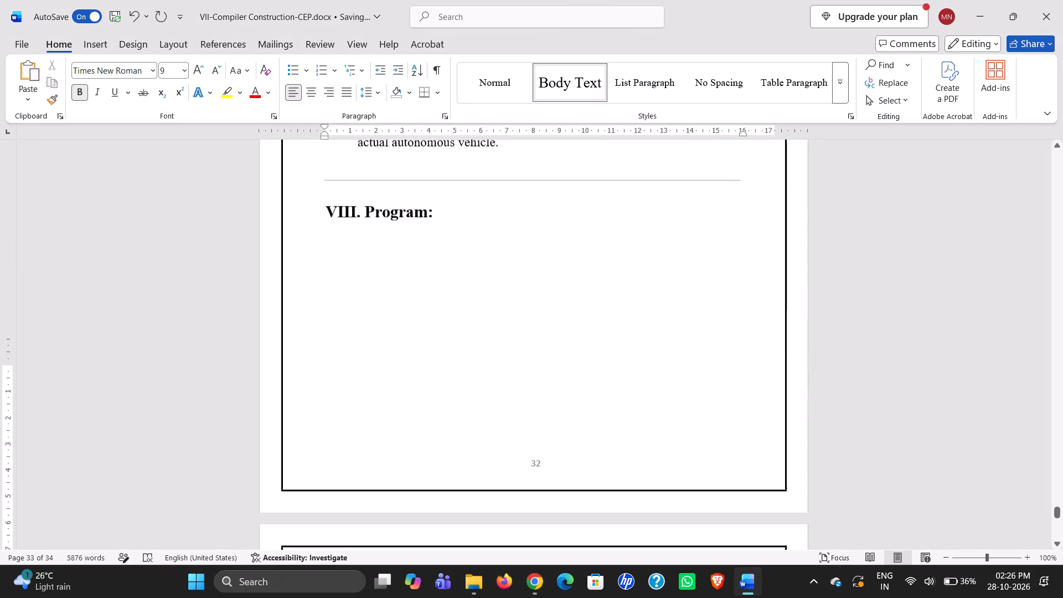
scroll(753, 330, "down", 3)
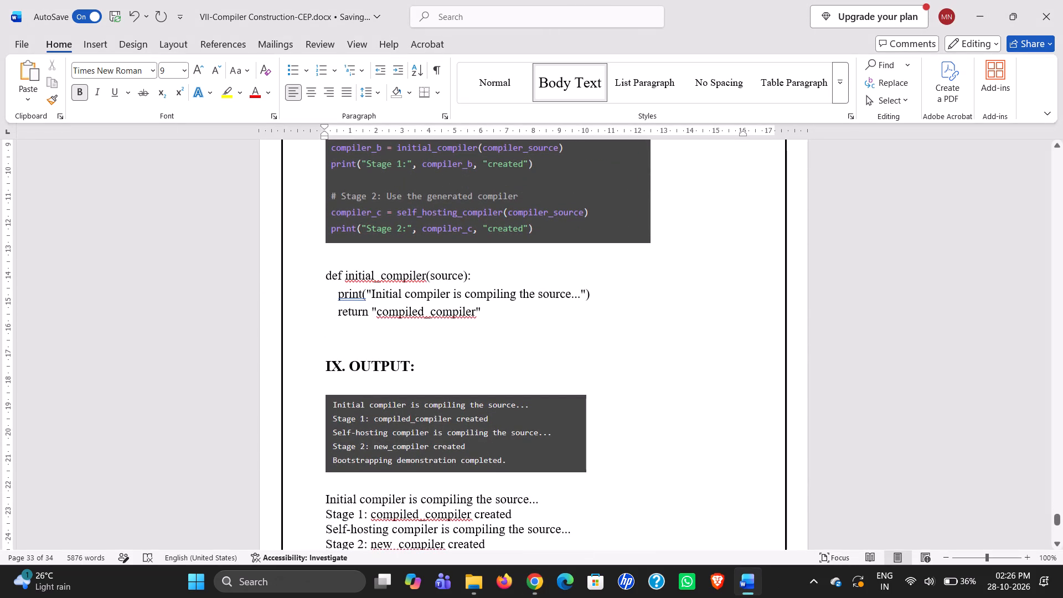
key("Return")
key("ctrl+v")
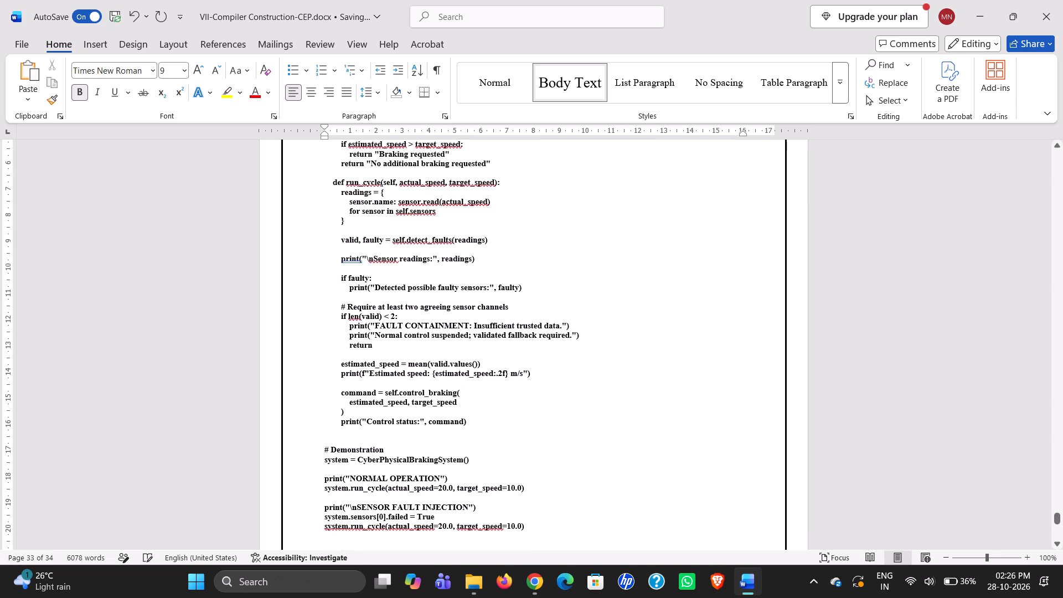
Delete the leftover initial_compiler code lines and the empty line between the code picture and the pasted program.
scroll(577, 262, "up", 4)
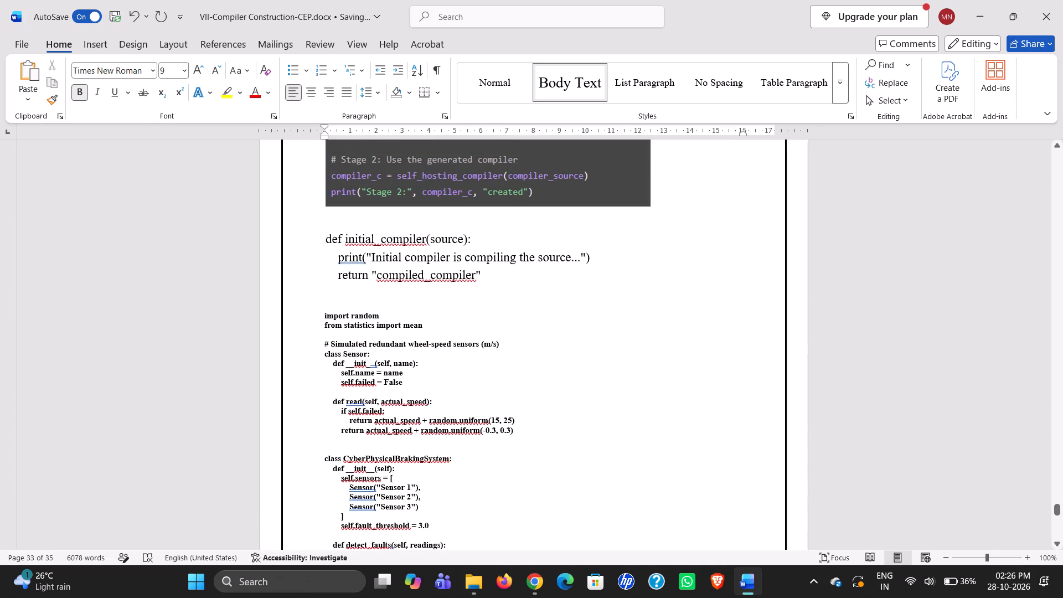
left_click_drag(305, 239, 500, 273)
key("BackSpace")
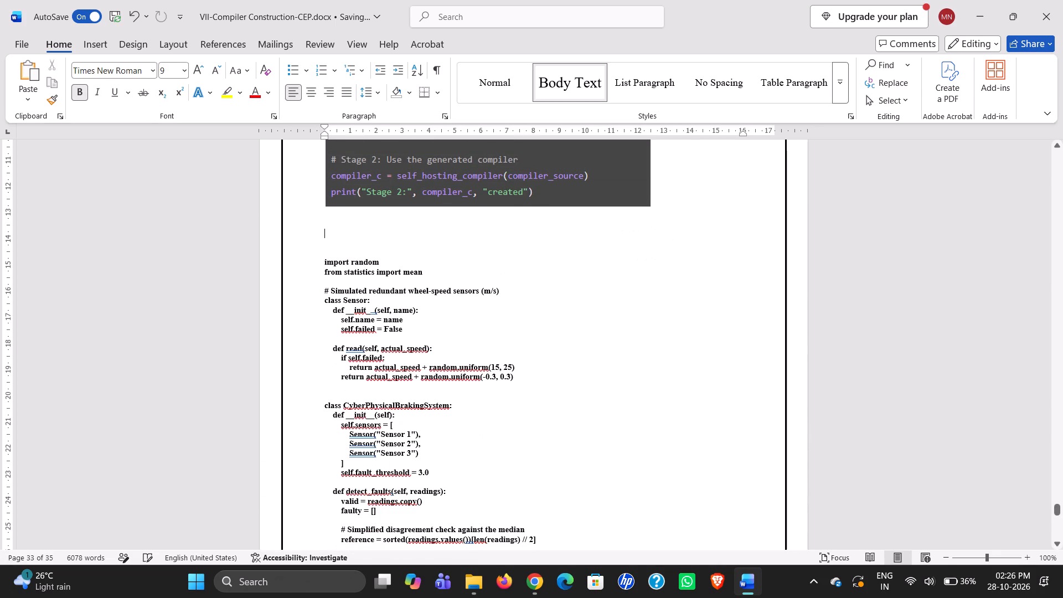
key("BackSpace")
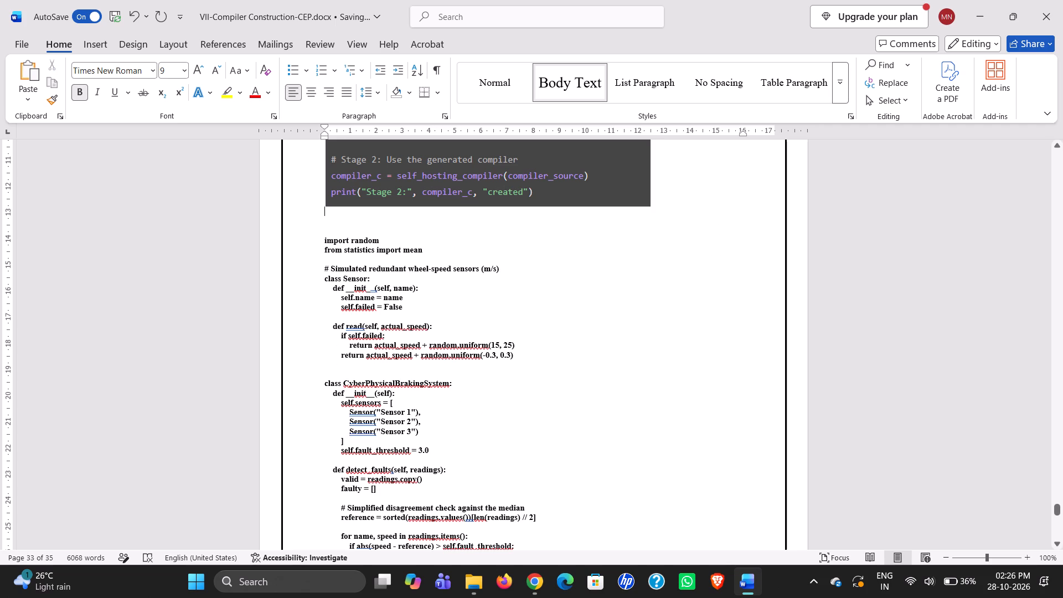
Cut the old compiler code picture out of section VIII.
right_click(590, 203)
left_click(623, 203)
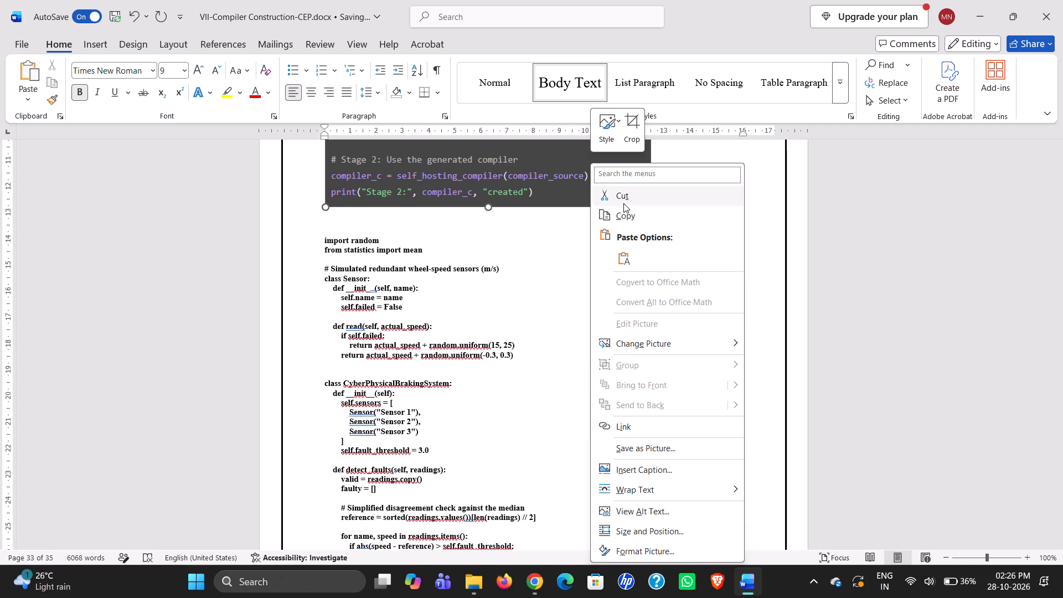
Remove the surplus empty lines between the "VIII. Program:" heading and the pasted Python program.
scroll(623, 203, "up", 2)
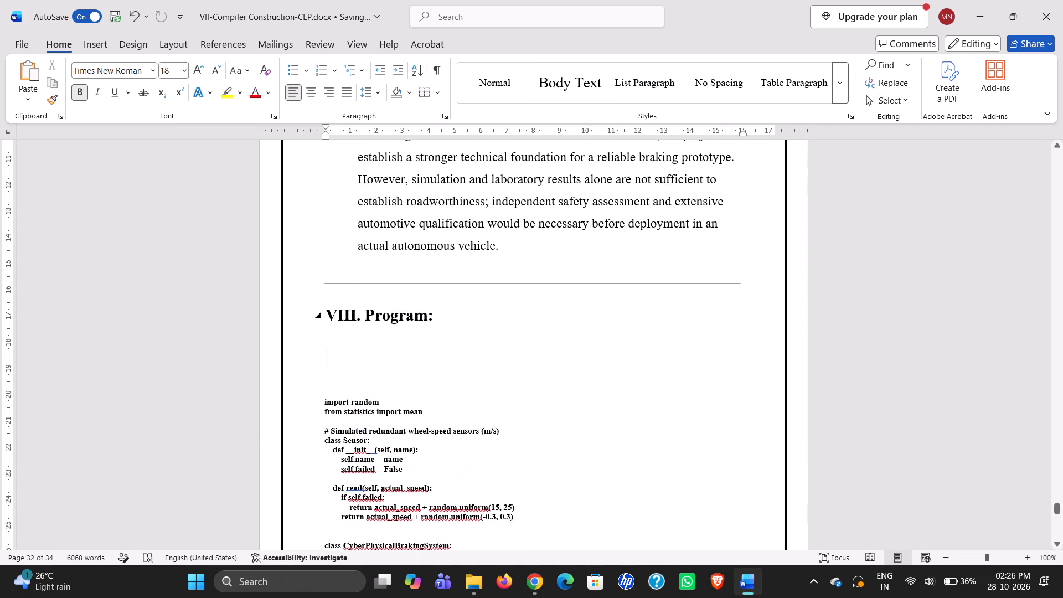
scroll(358, 366, "down", 3)
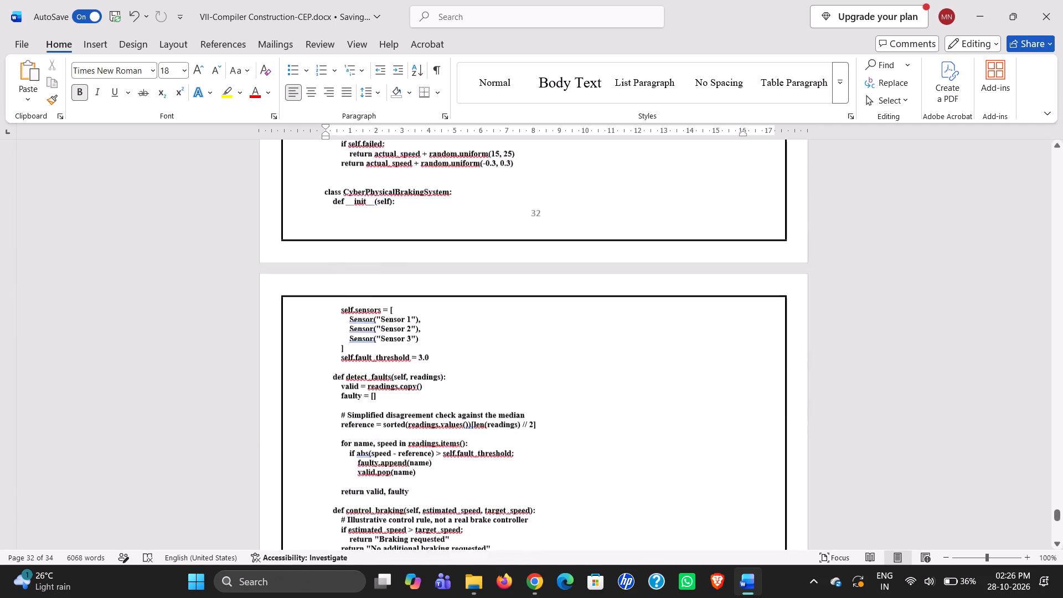
scroll(358, 366, "down", 3)
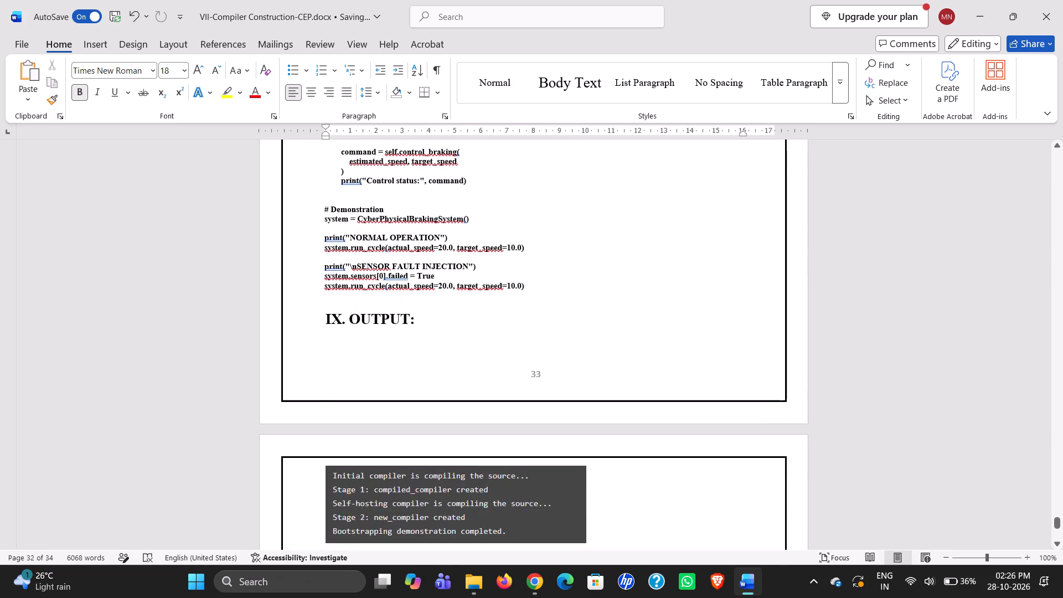
scroll(358, 366, "up", 4)
scroll(358, 366, "down", 1)
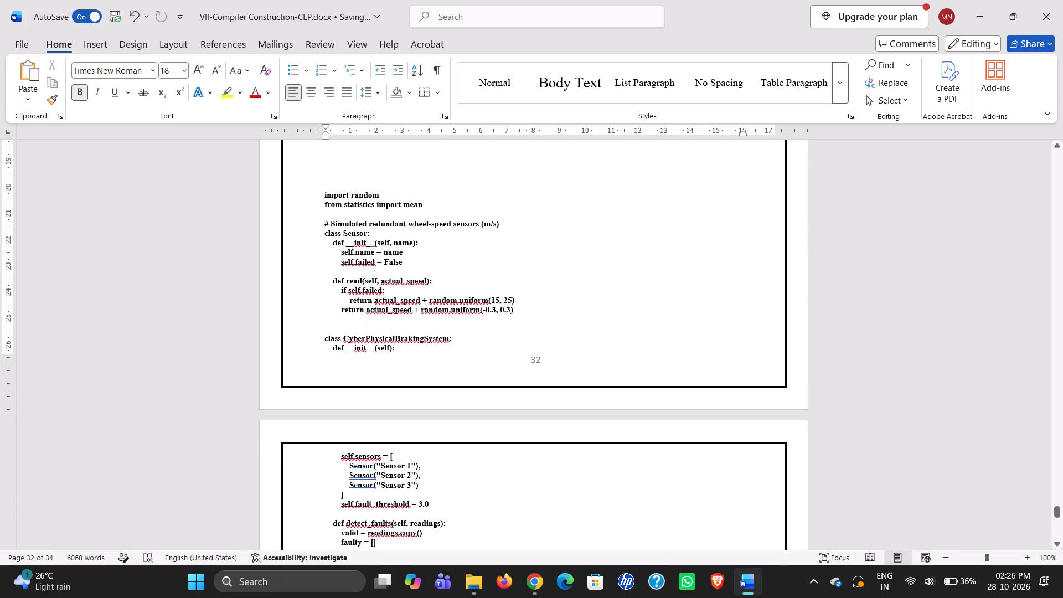
scroll(334, 183, "up", 1)
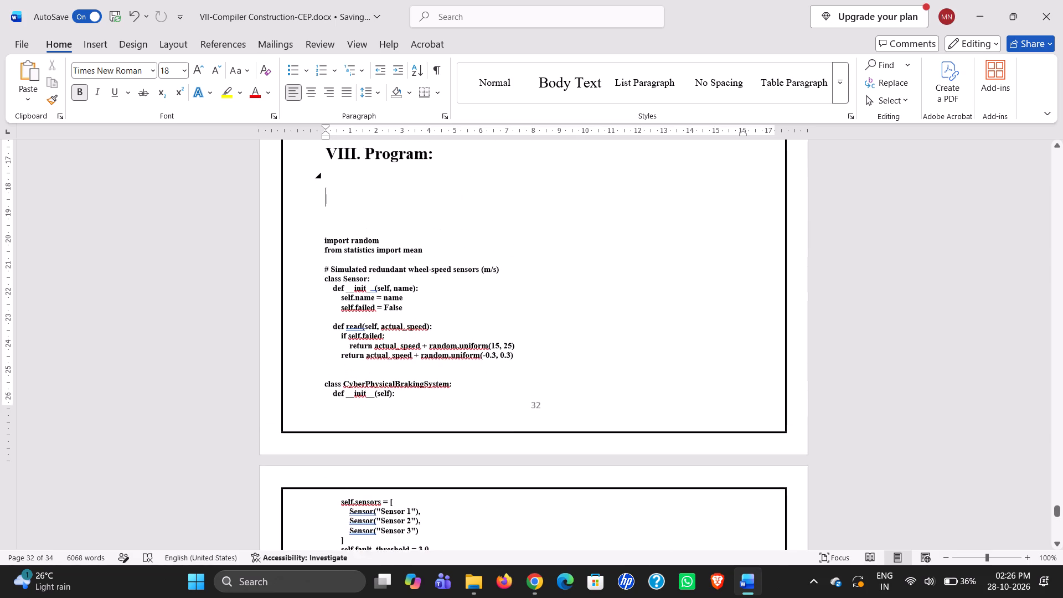
key("BackSpace")
key("BackSpace")
key("BackSpace")
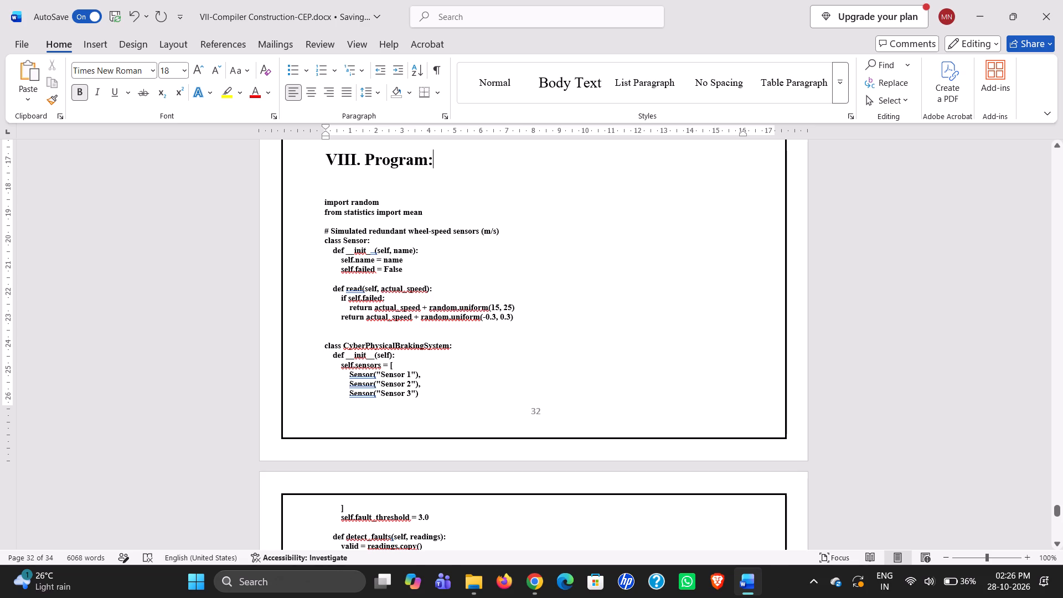
Indent the whole pasted Python program, from "import random" through the final system.run_cycle line.
left_click_drag(318, 202, 426, 515)
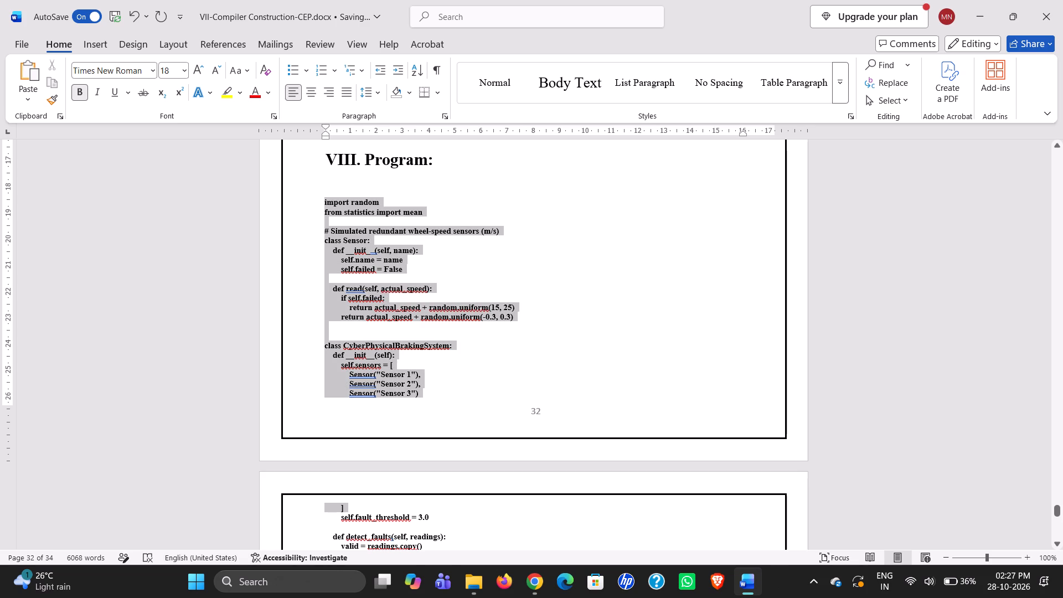
left_click_drag(426, 515, 442, 564)
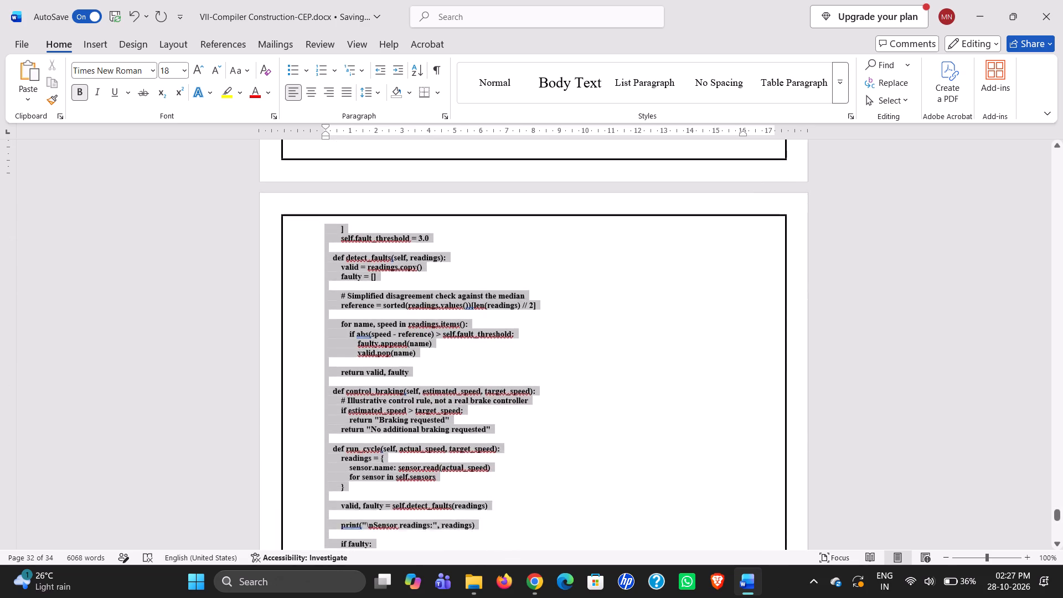
left_click_drag(442, 564, 528, 339)
key("Tab")
key("Tab")
Set the selected Python program's text to font size 12 and remove its bold formatting.
scroll(528, 339, "up", 1)
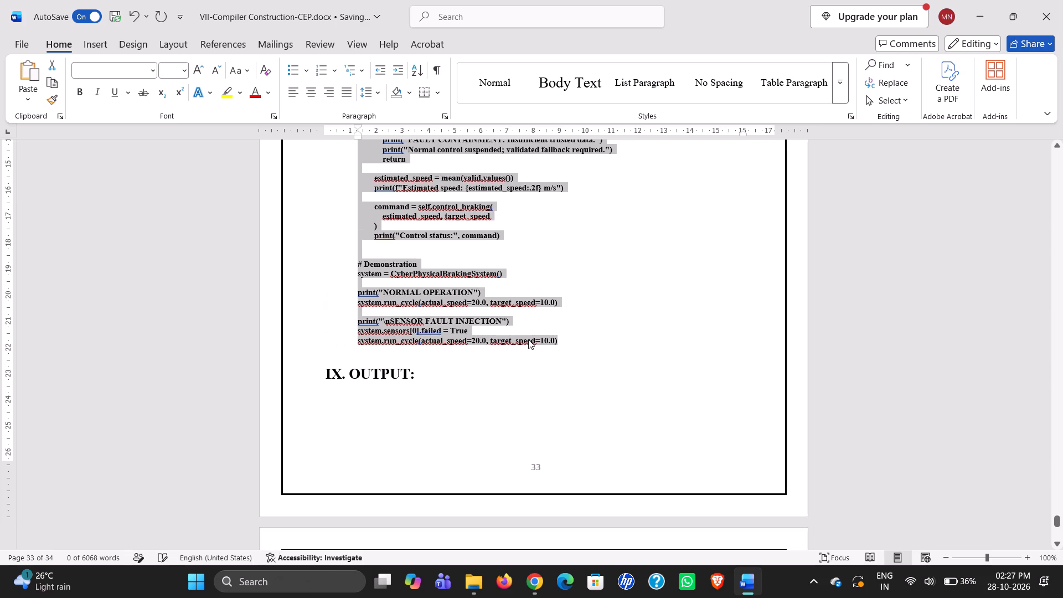
scroll(528, 339, "up", 6)
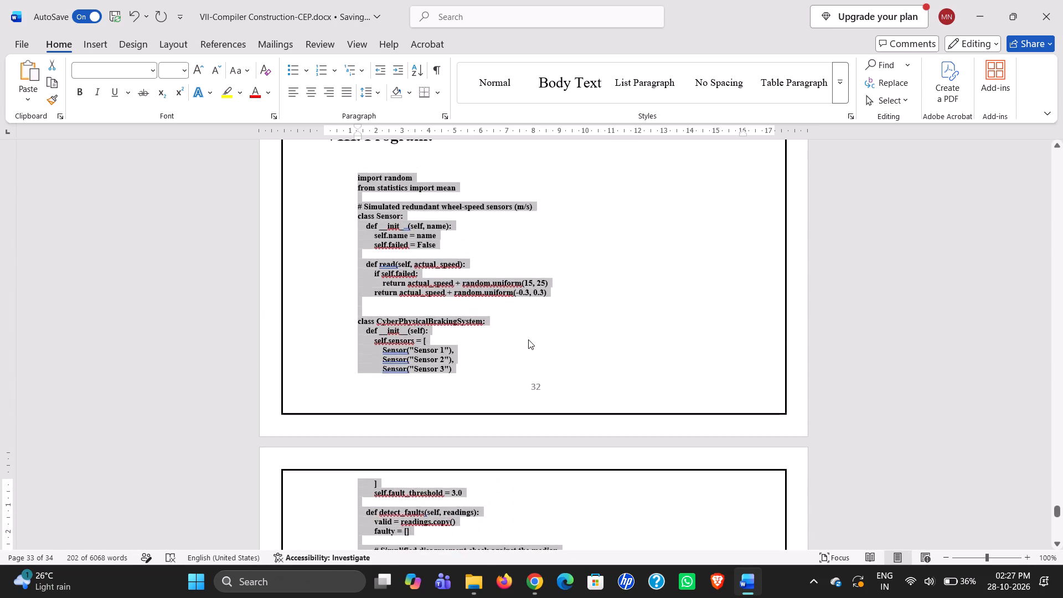
scroll(528, 339, "up", 1)
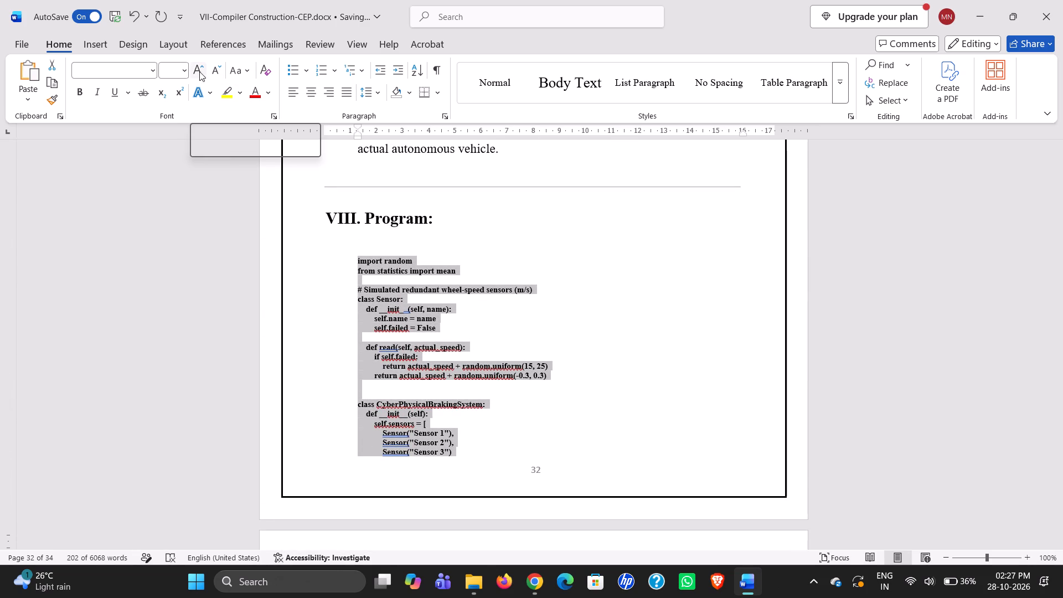
left_click(185, 71)
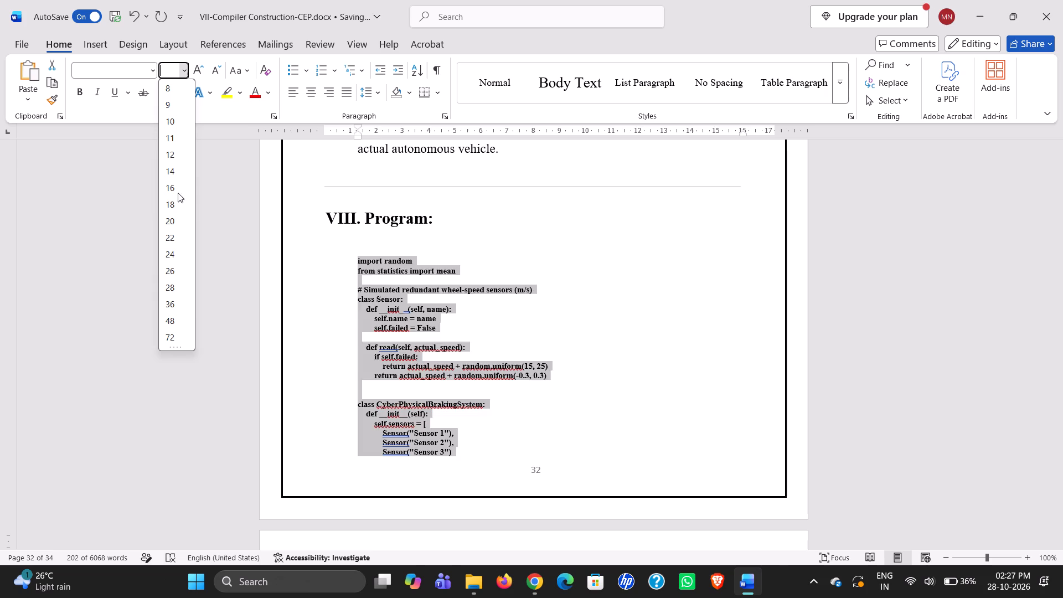
left_click(169, 157)
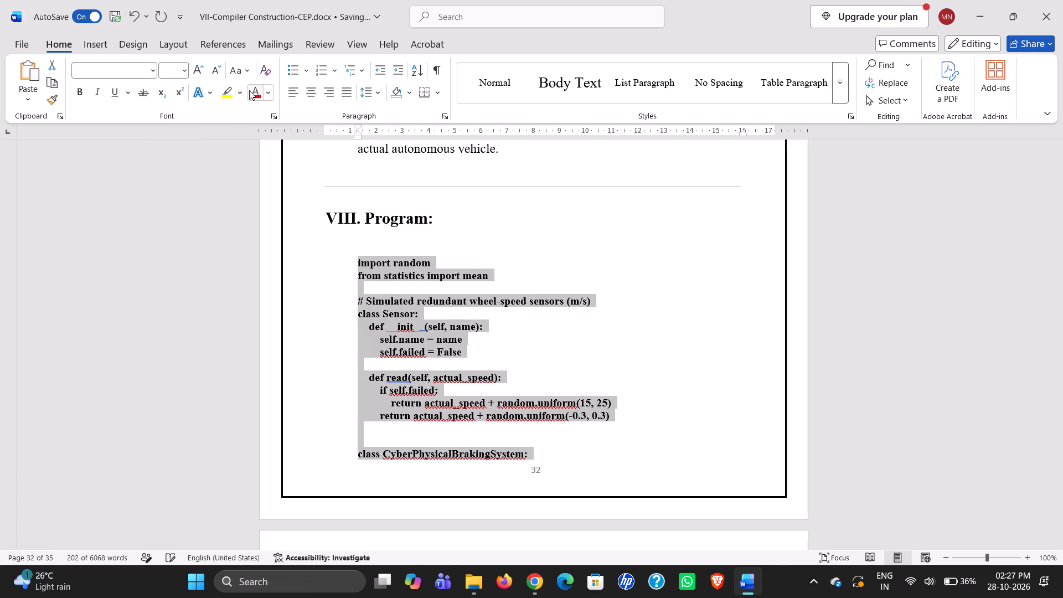
key("ctrl+b")
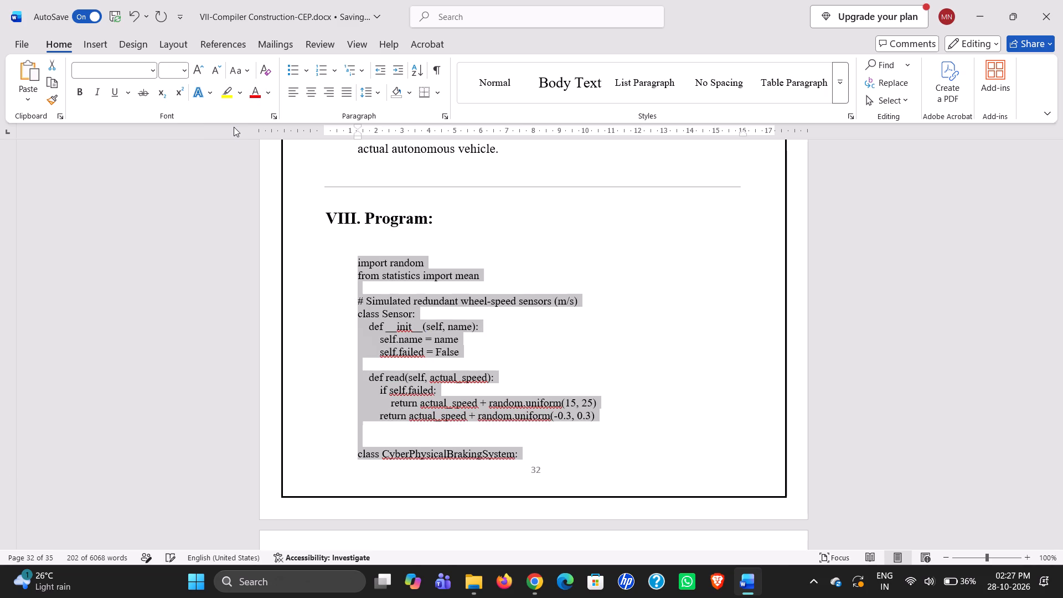
Set the line spacing of the selected Python program in section VIII to 1.5.
scroll(524, 283, "down", 1)
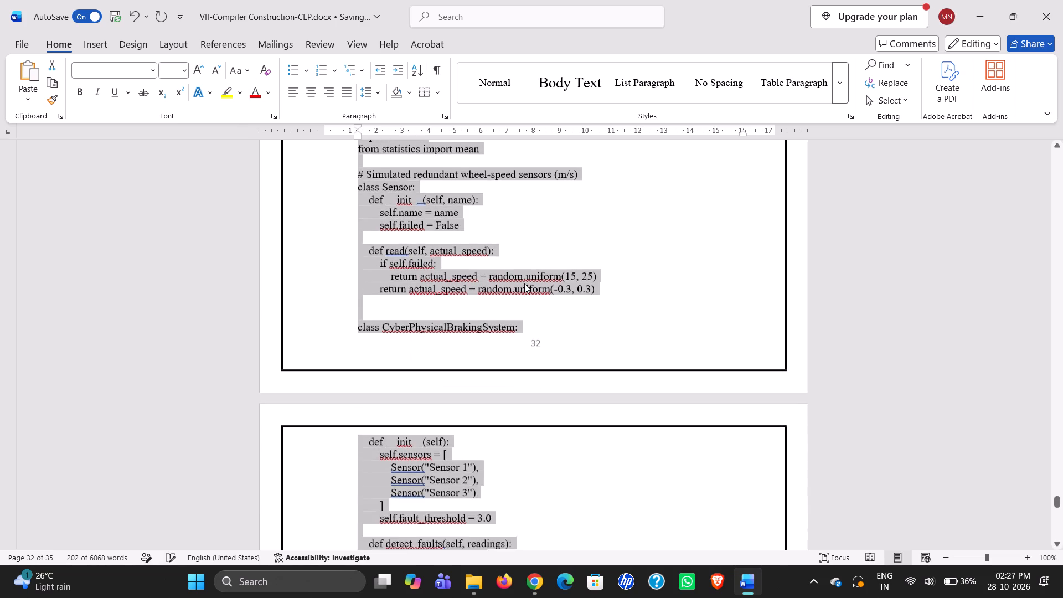
scroll(524, 283, "down", 3)
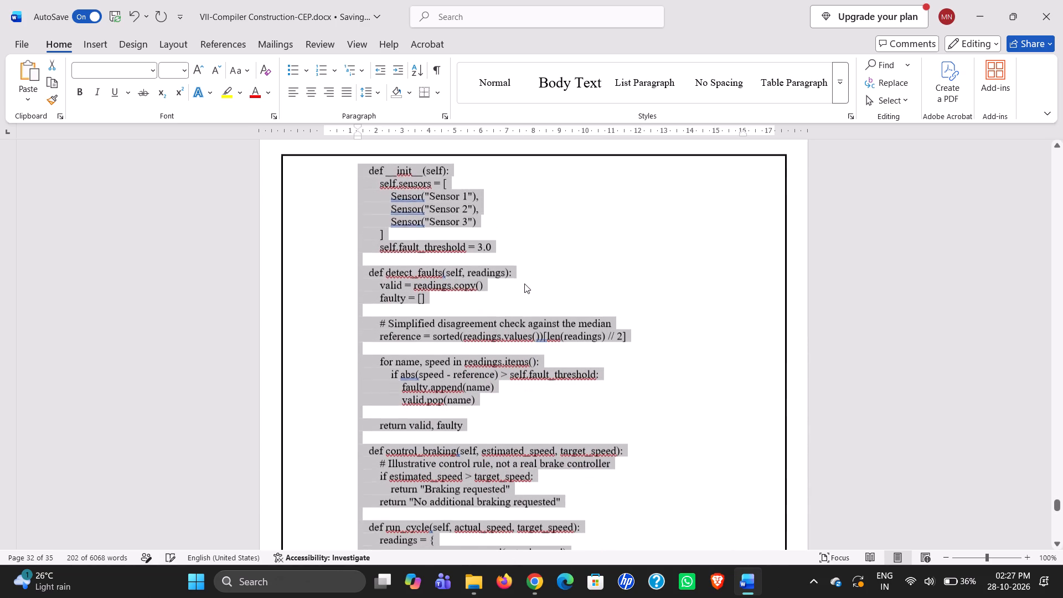
scroll(524, 283, "up", 2)
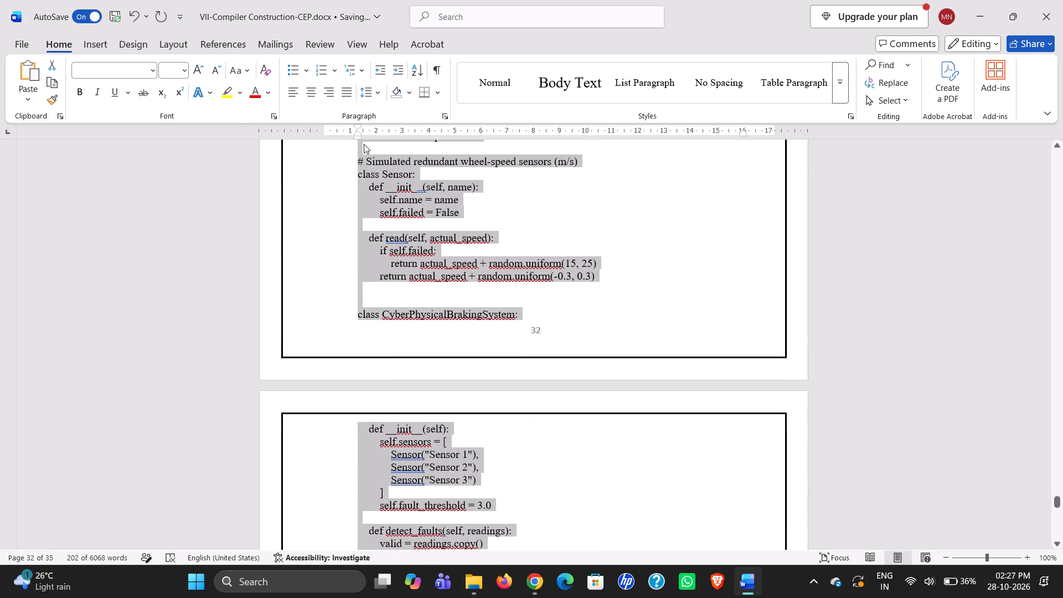
left_click(377, 94)
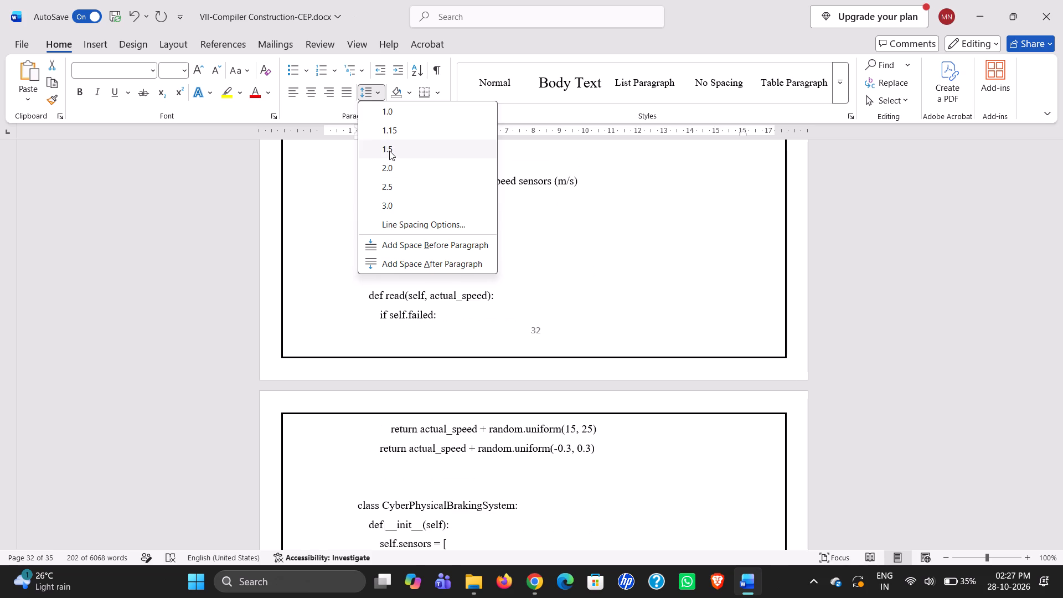
left_click(389, 151)
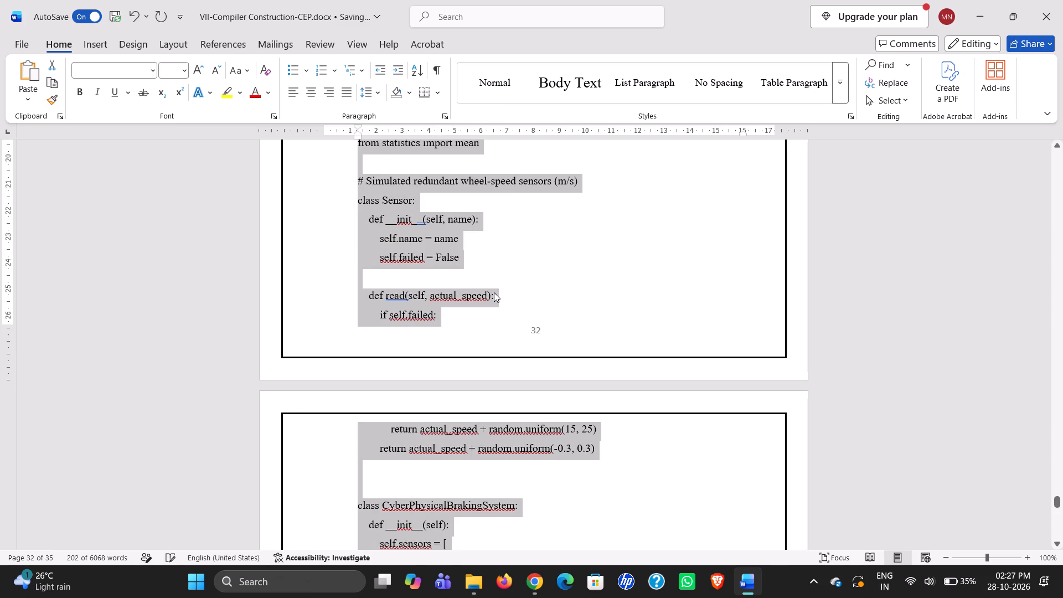
Add an empty line after the program's final system.run_cycle line, before the "IX. OUTPUT:" heading.
scroll(494, 292, "up", 1)
scroll(494, 292, "down", 6)
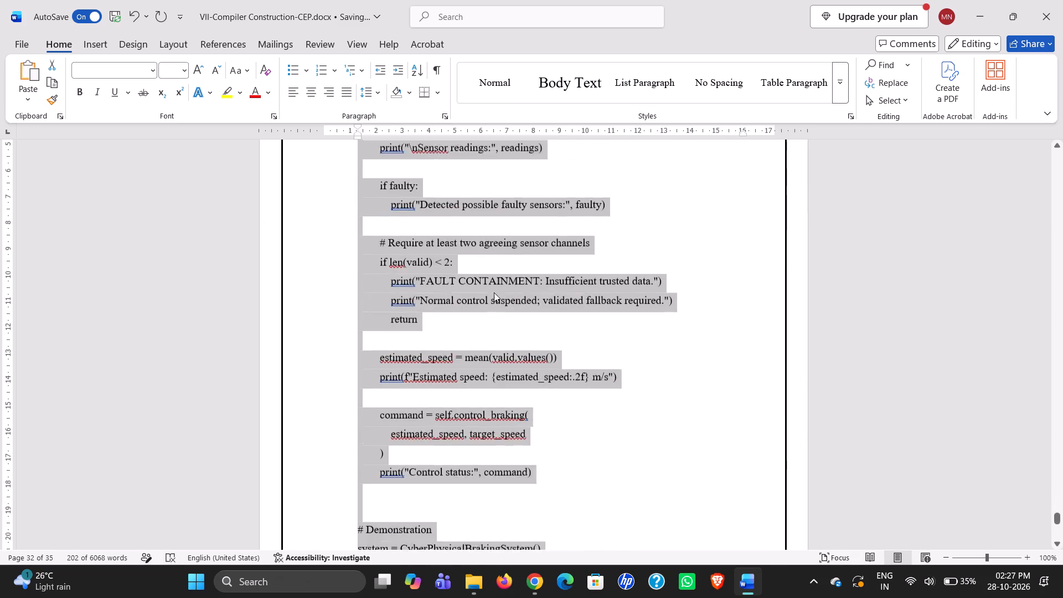
scroll(494, 292, "down", 6)
scroll(494, 292, "up", 2)
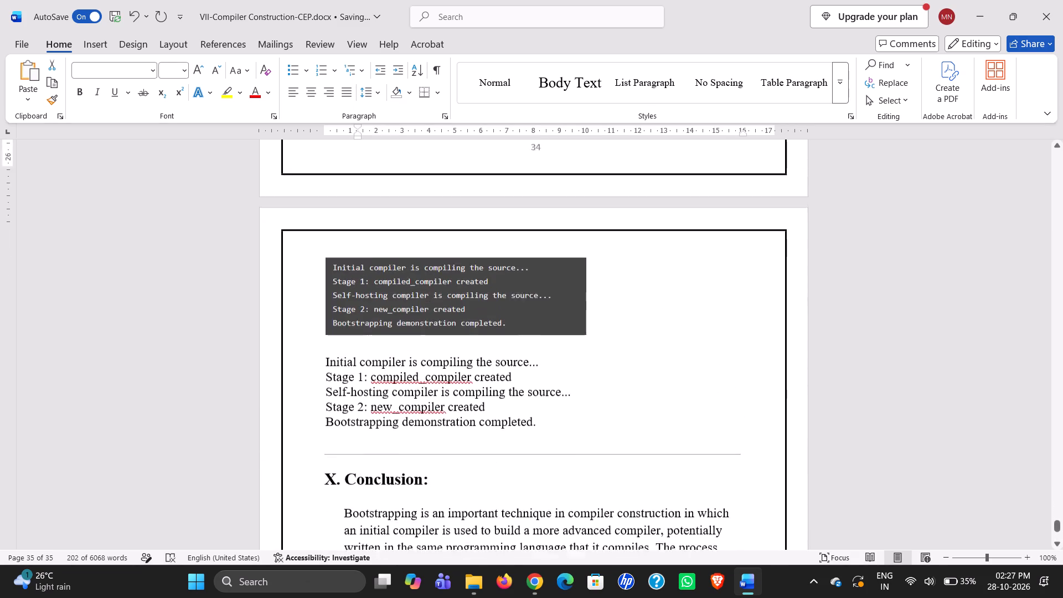
scroll(494, 292, "up", 2)
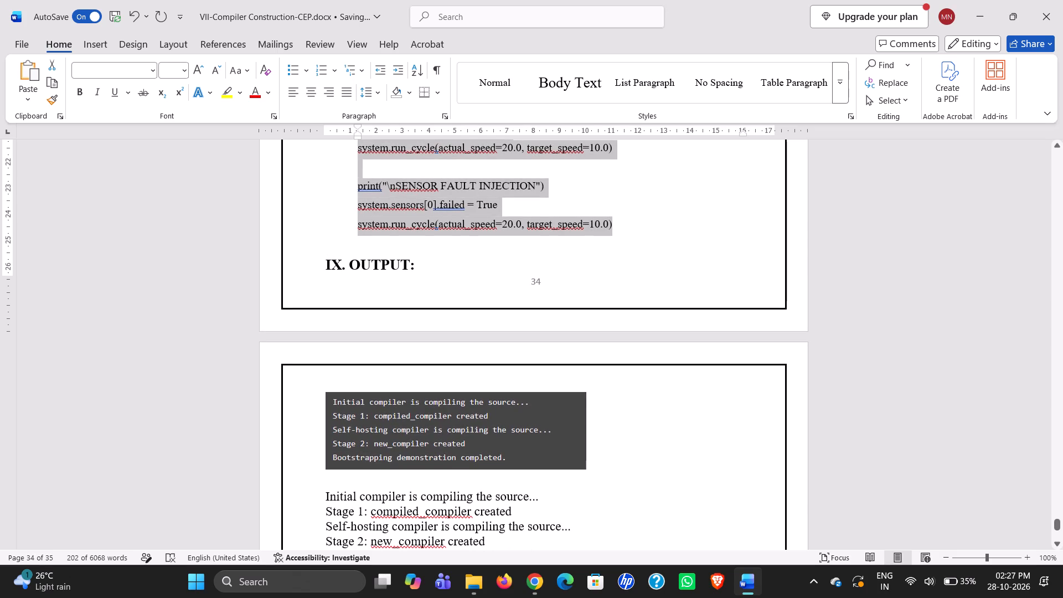
left_click(627, 223)
key("Return")
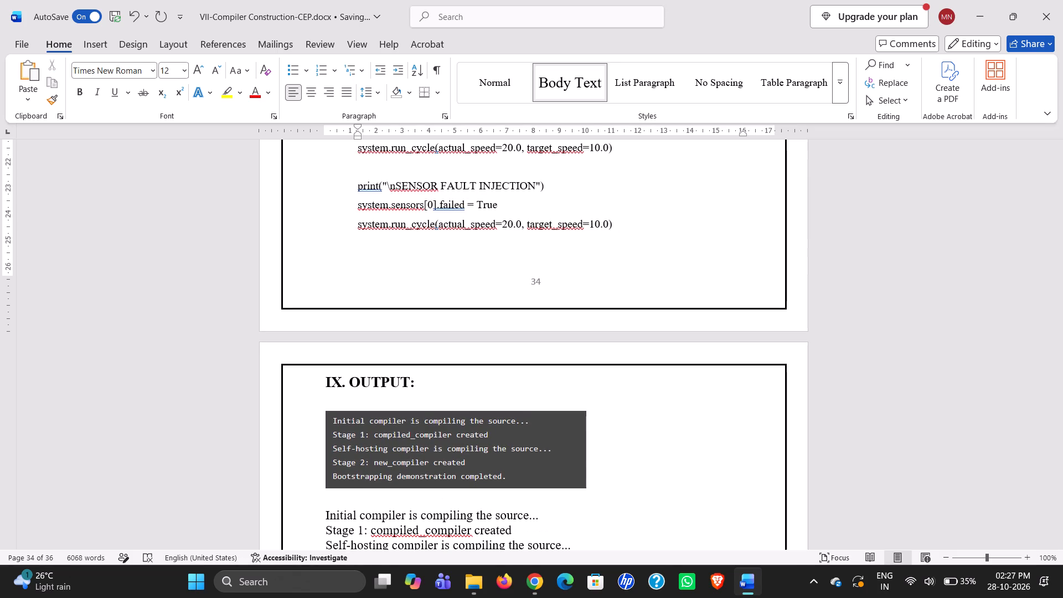
scroll(627, 223, "down", 1)
double_click(376, 252)
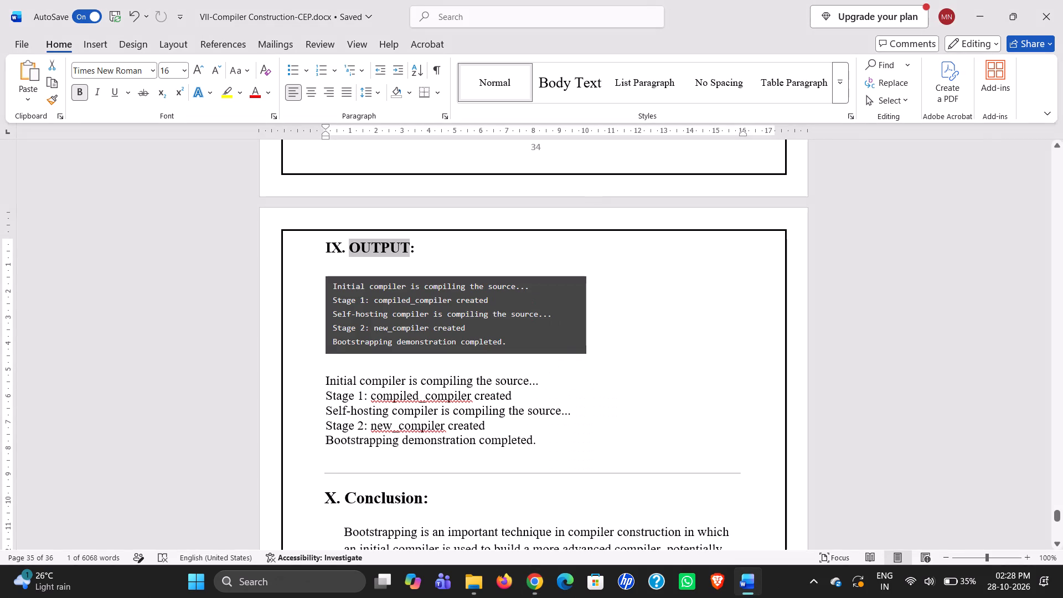
left_click(553, 442)
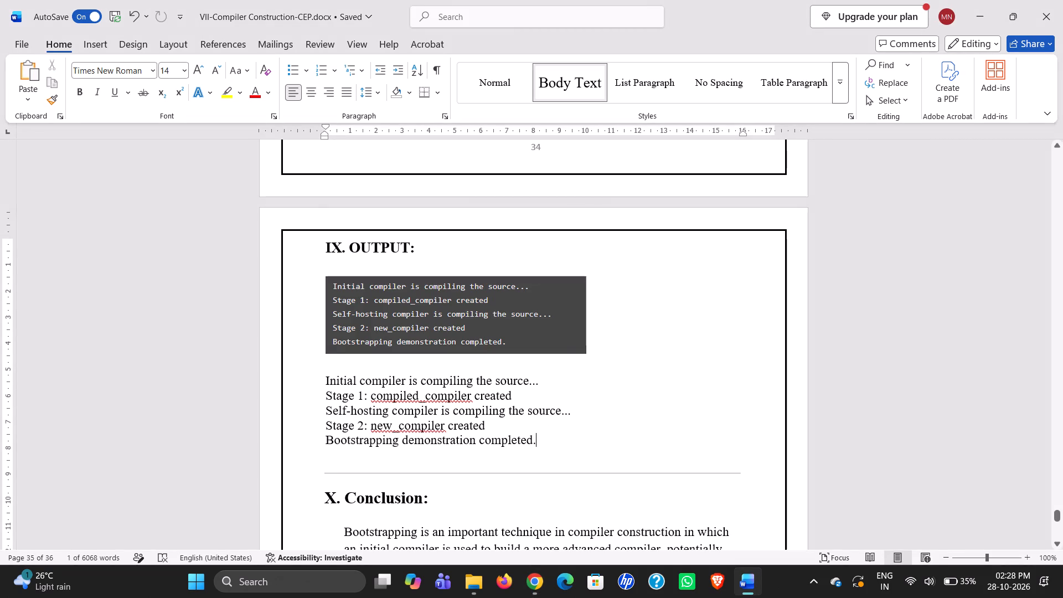
key("Return")
key("Return")
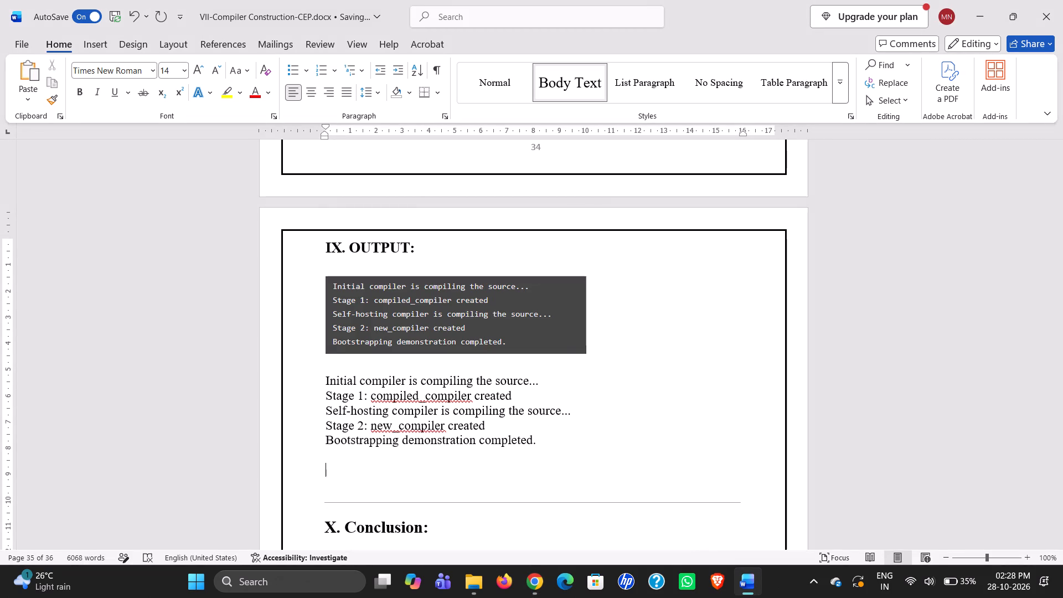
key("ctrl+v")
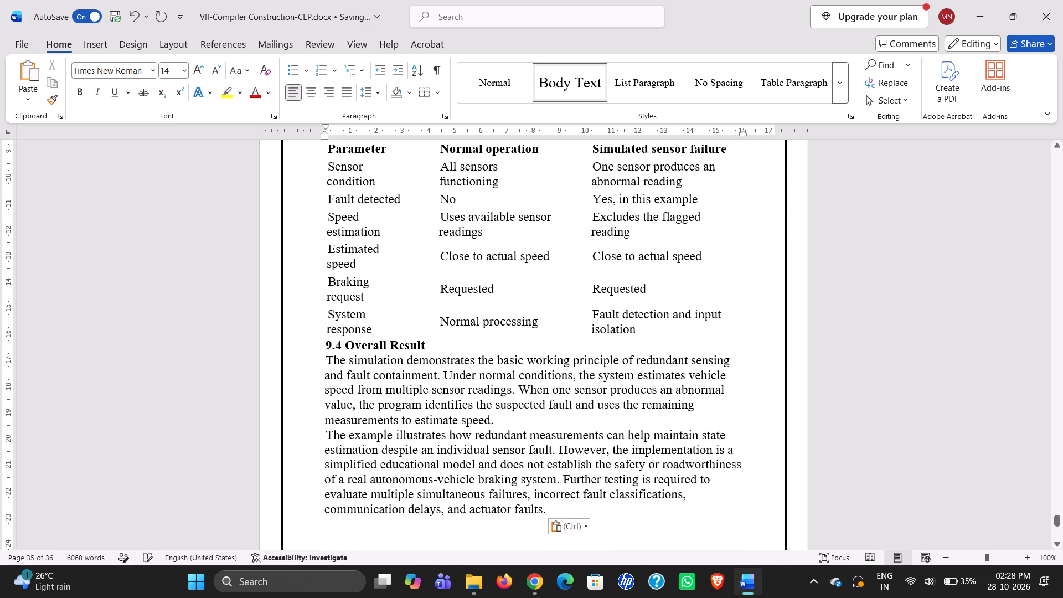
Delete the old compiler output text lines between the output picture and the pasted "9. OUTPUT" heading.
scroll(574, 328, "up", 4)
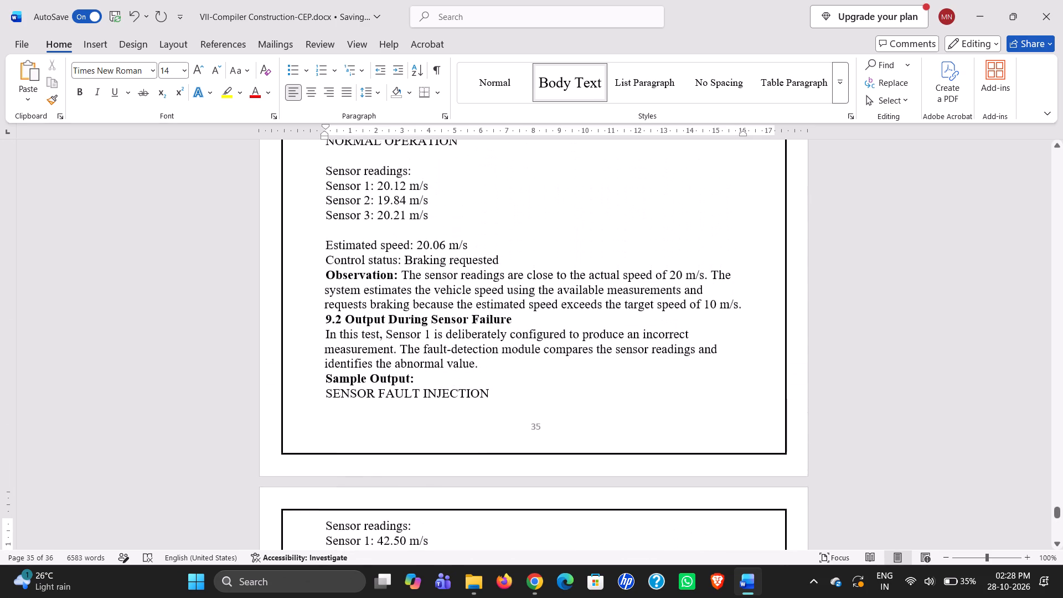
scroll(574, 328, "up", 3)
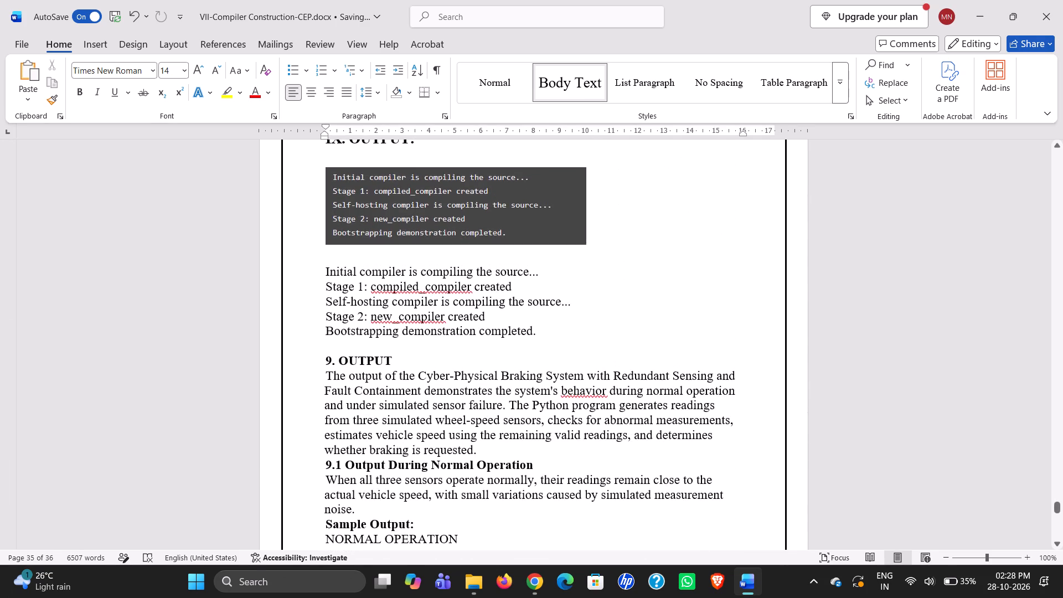
scroll(574, 328, "up", 1)
left_click_drag(550, 470, 529, 348)
key("BackSpace")
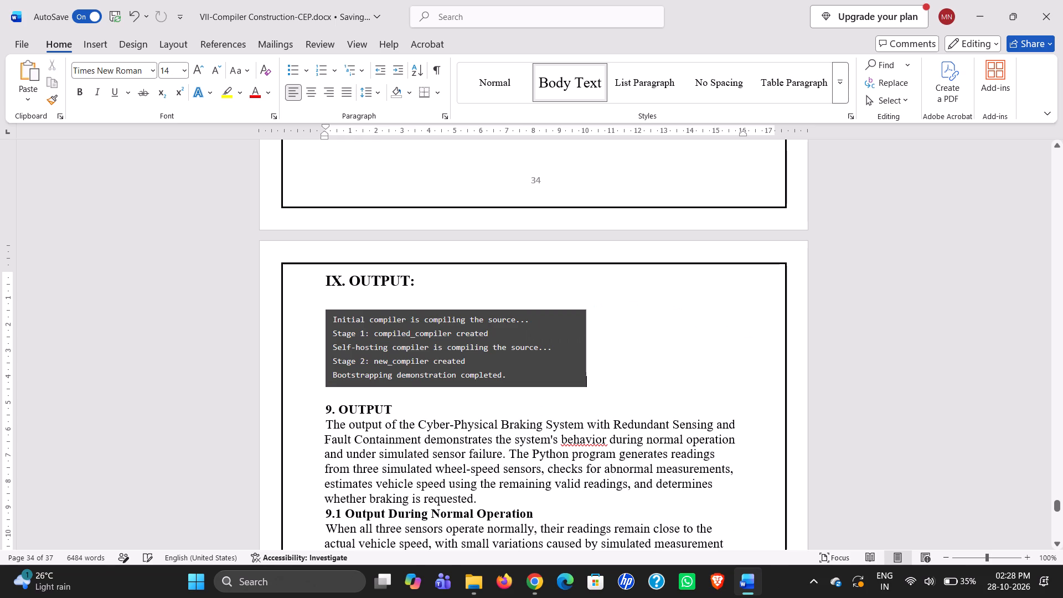
Cut the old compiler output picture from section IX and remove the surplus empty lines below the "IX. OUTPUT:" heading.
right_click(529, 348)
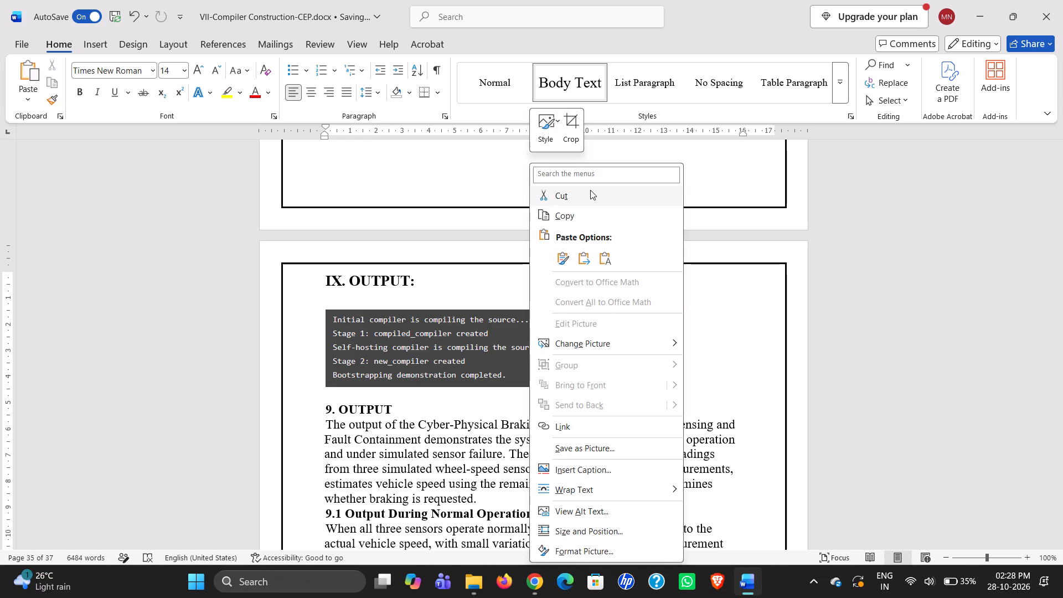
left_click(590, 190)
key("BackSpace")
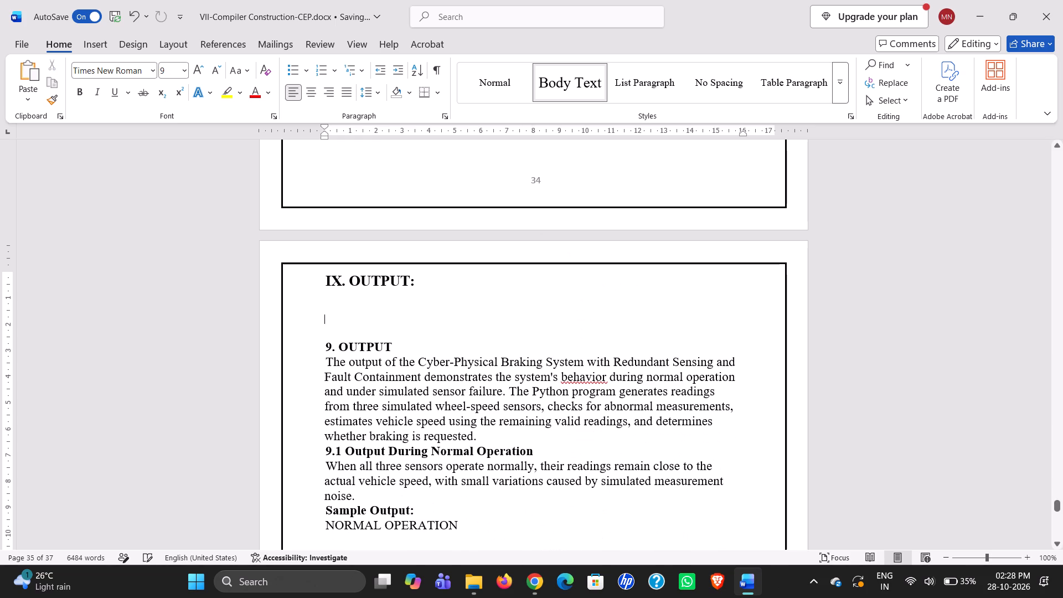
key("BackSpace")
key("BackSpace")
key("BackSpace")
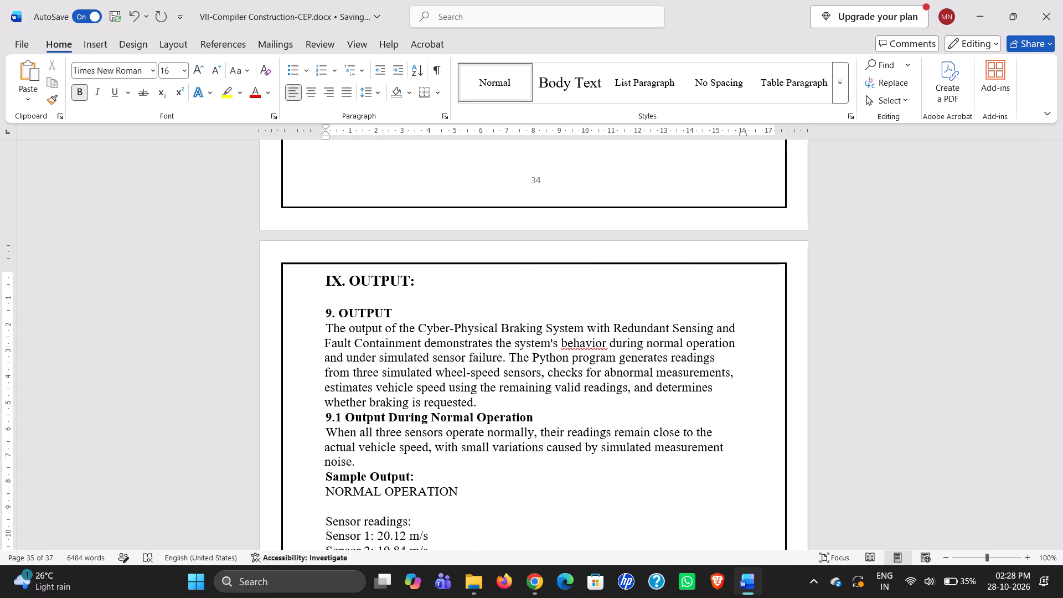
Delete the duplicate "9. OUTPUT" heading line below the "IX. OUTPUT:" heading.
triple_click(373, 308)
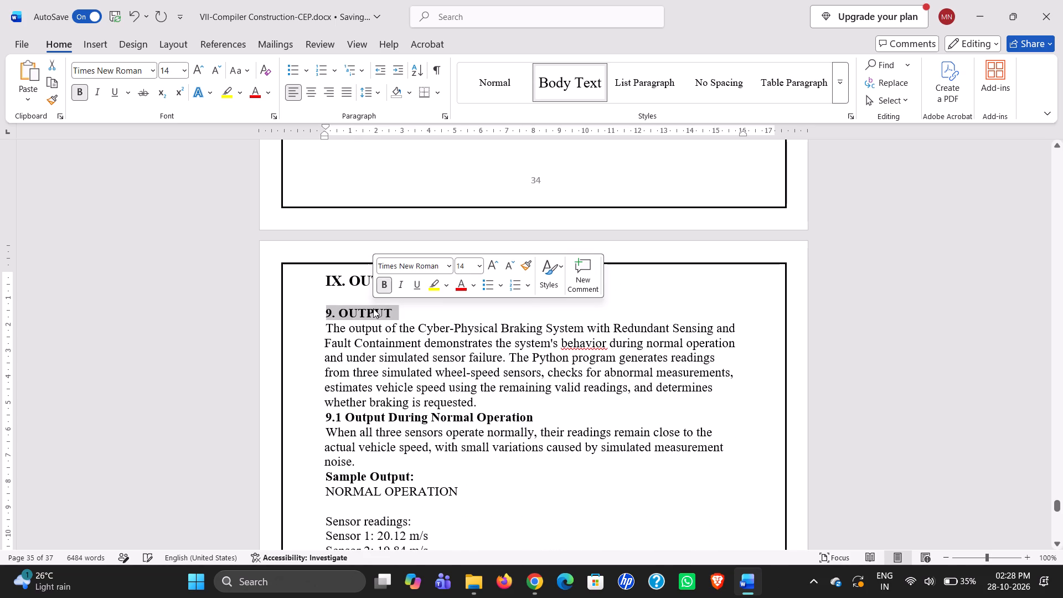
key("BackSpace")
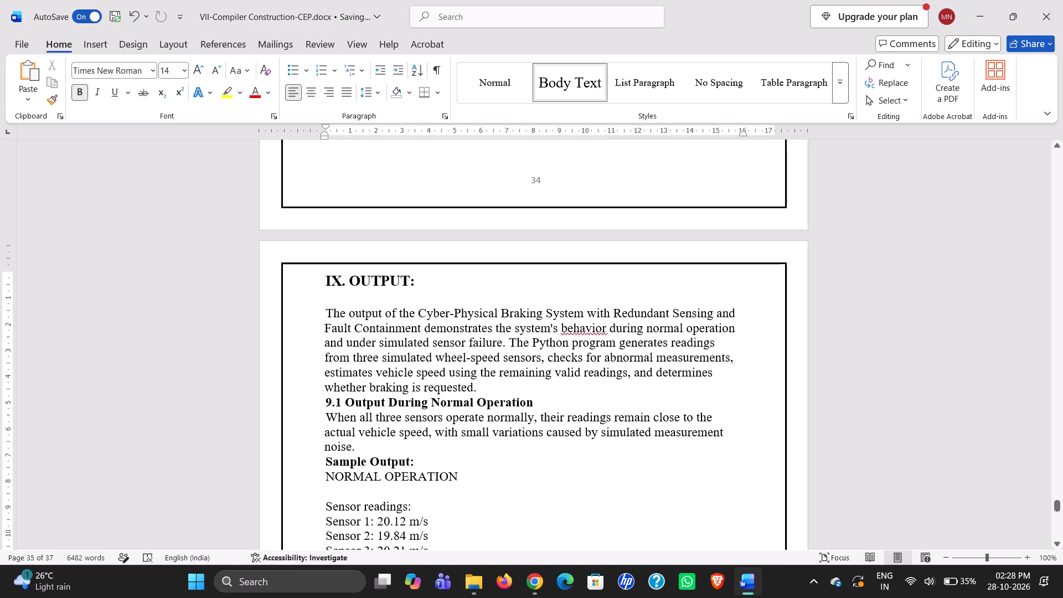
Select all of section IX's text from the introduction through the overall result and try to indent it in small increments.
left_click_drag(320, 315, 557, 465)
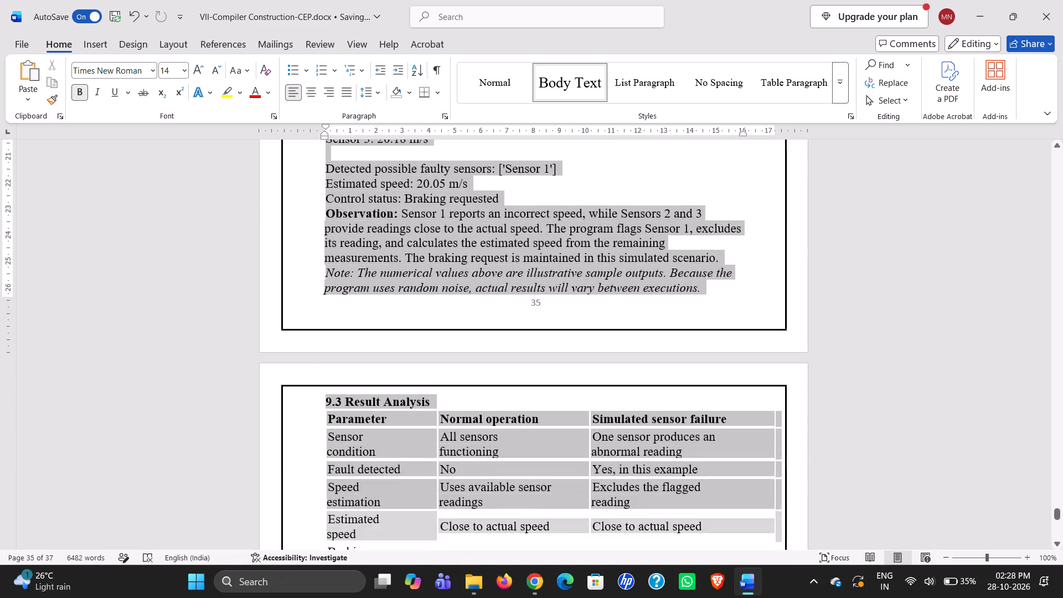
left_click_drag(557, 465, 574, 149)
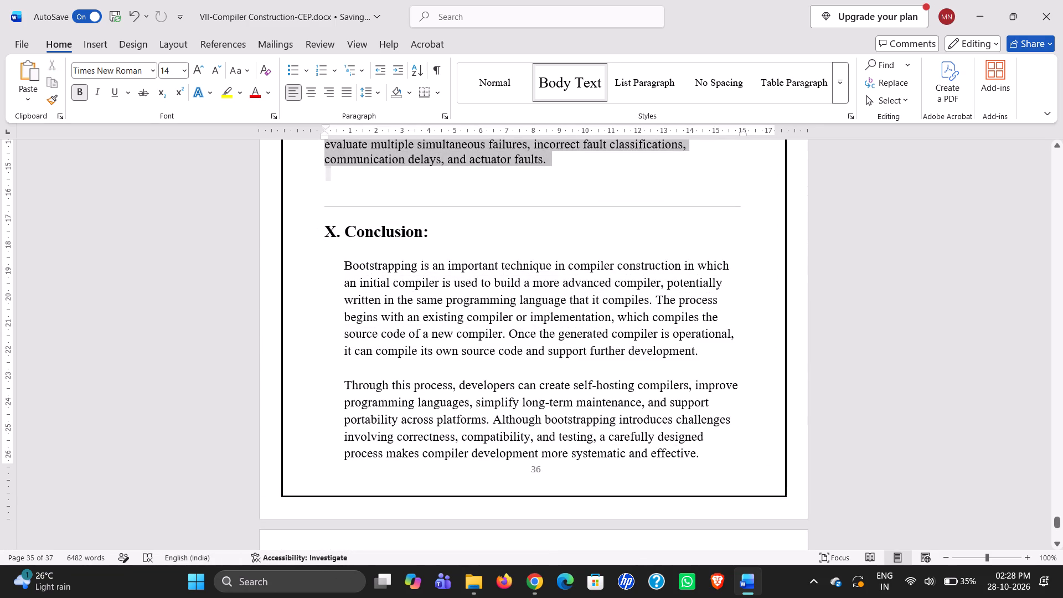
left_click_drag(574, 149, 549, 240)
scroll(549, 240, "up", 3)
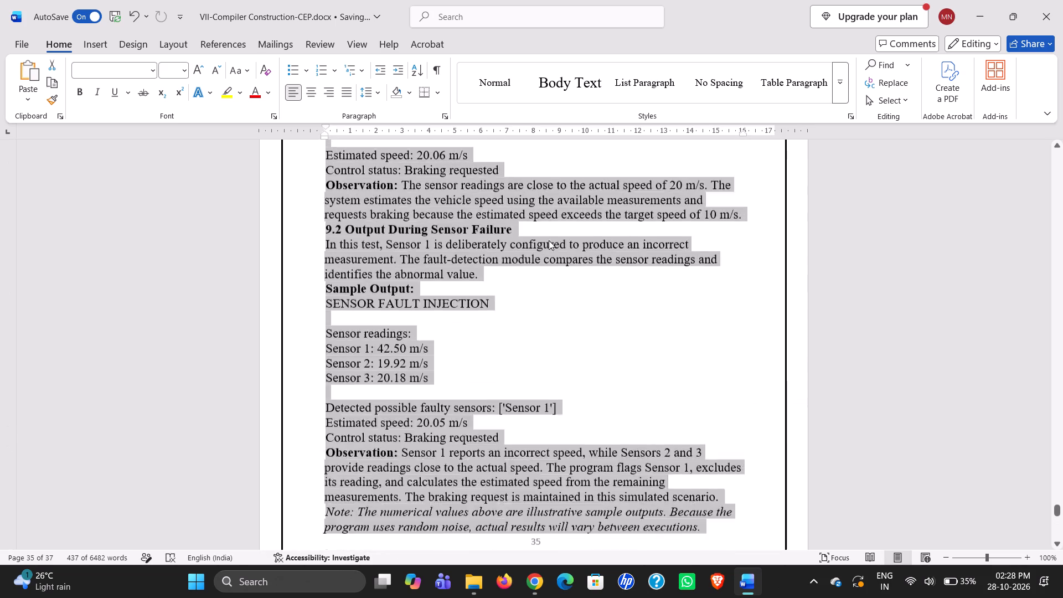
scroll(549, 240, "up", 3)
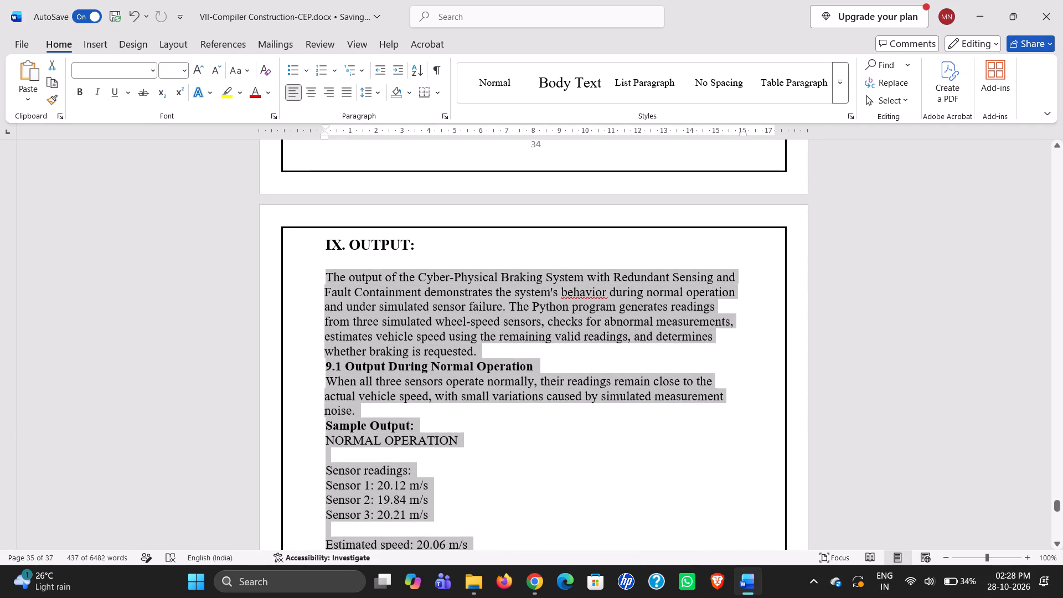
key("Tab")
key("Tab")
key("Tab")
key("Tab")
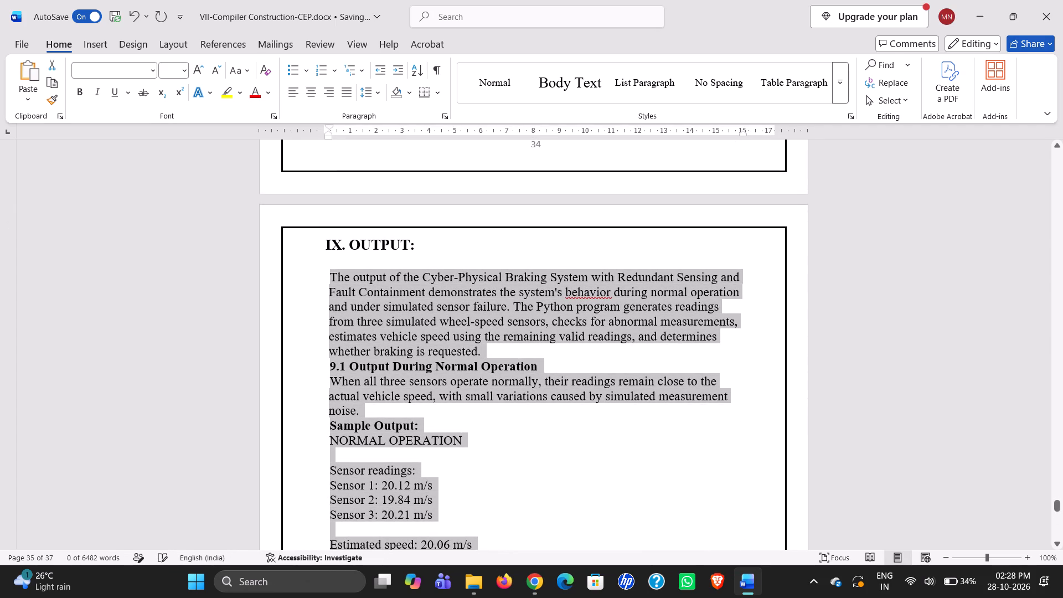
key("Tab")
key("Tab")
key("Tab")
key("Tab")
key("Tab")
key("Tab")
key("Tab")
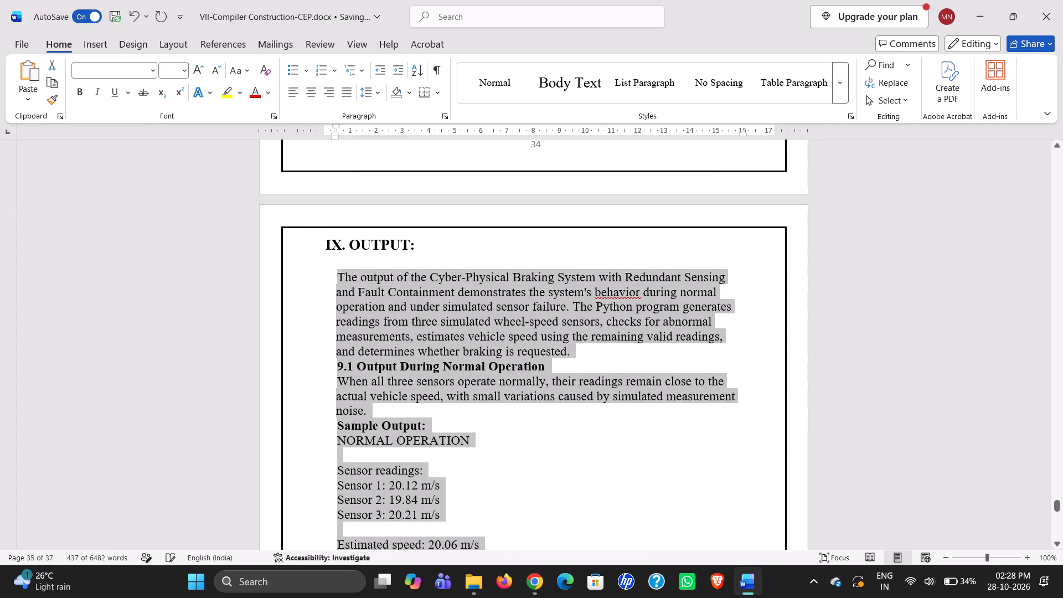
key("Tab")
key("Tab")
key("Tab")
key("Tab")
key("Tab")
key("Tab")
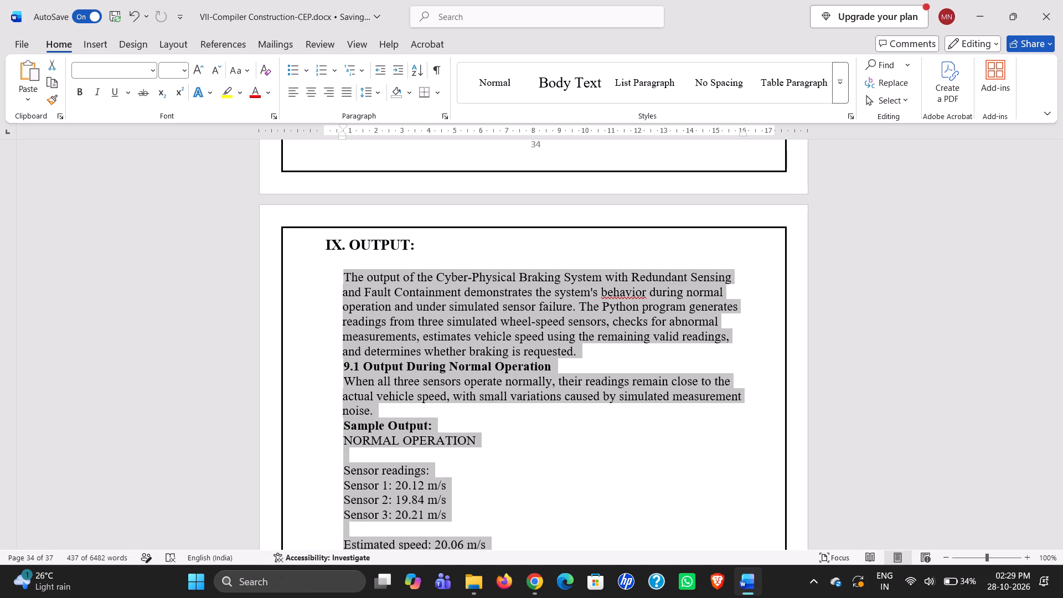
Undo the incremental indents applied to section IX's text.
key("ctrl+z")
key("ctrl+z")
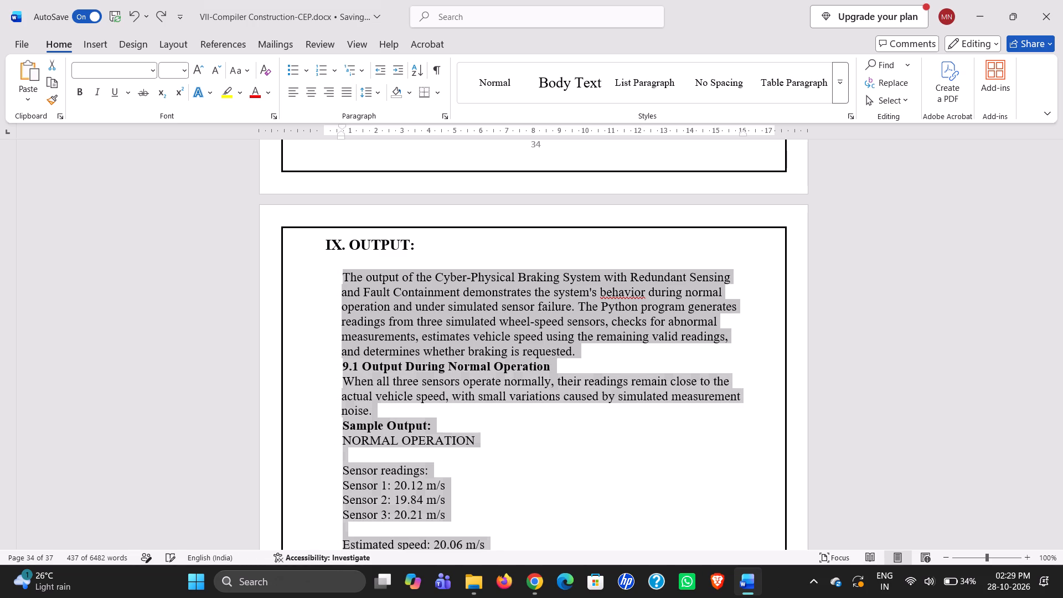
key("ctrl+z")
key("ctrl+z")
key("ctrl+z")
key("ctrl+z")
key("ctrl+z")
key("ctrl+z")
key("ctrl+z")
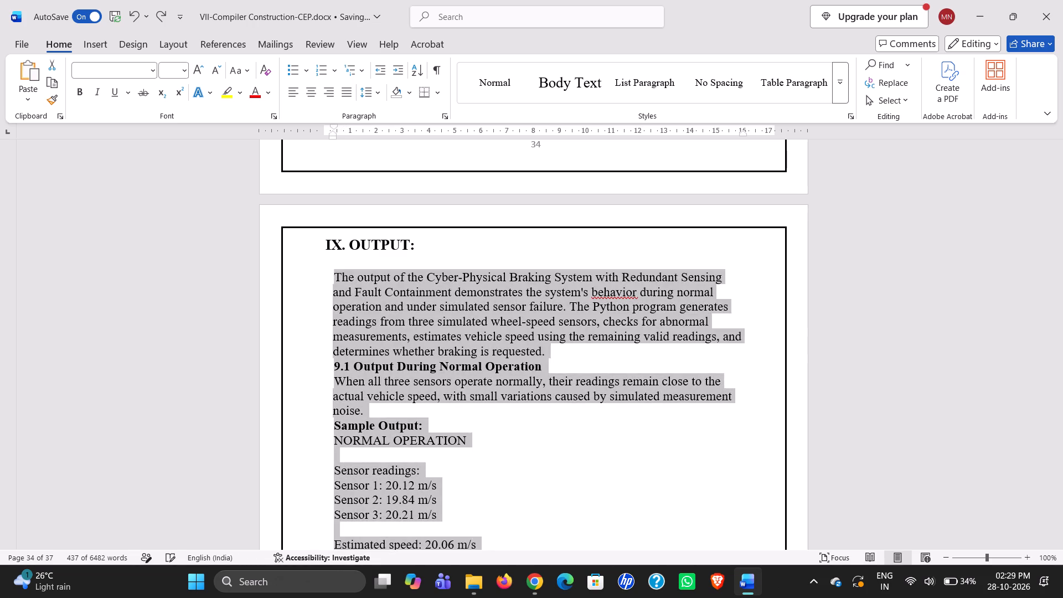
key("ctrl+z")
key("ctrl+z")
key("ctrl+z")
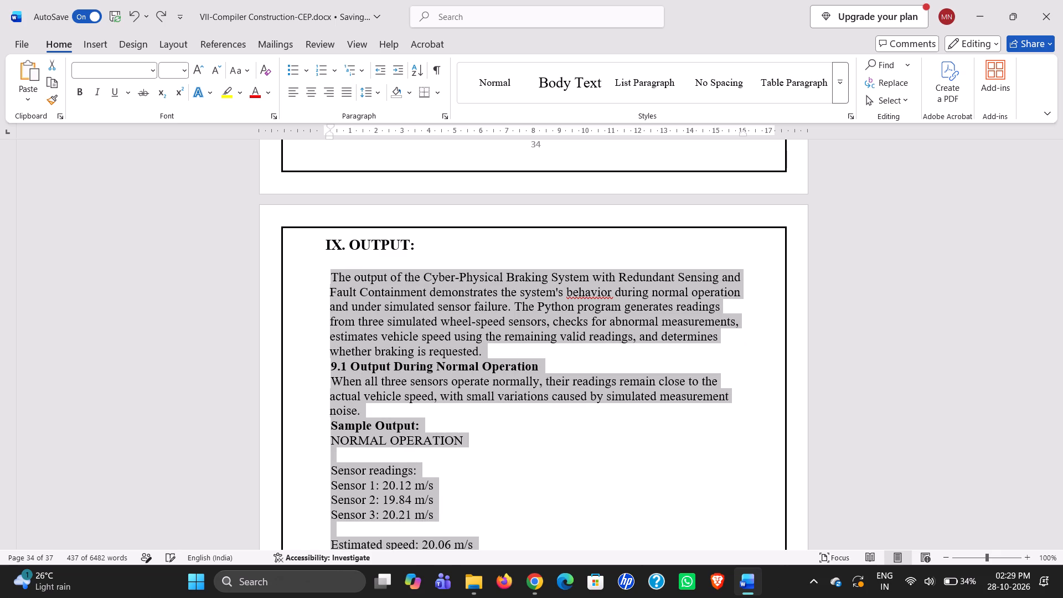
Set the left indent of the selected section IX text to about 1 cm.
left_click_drag(329, 138, 348, 140)
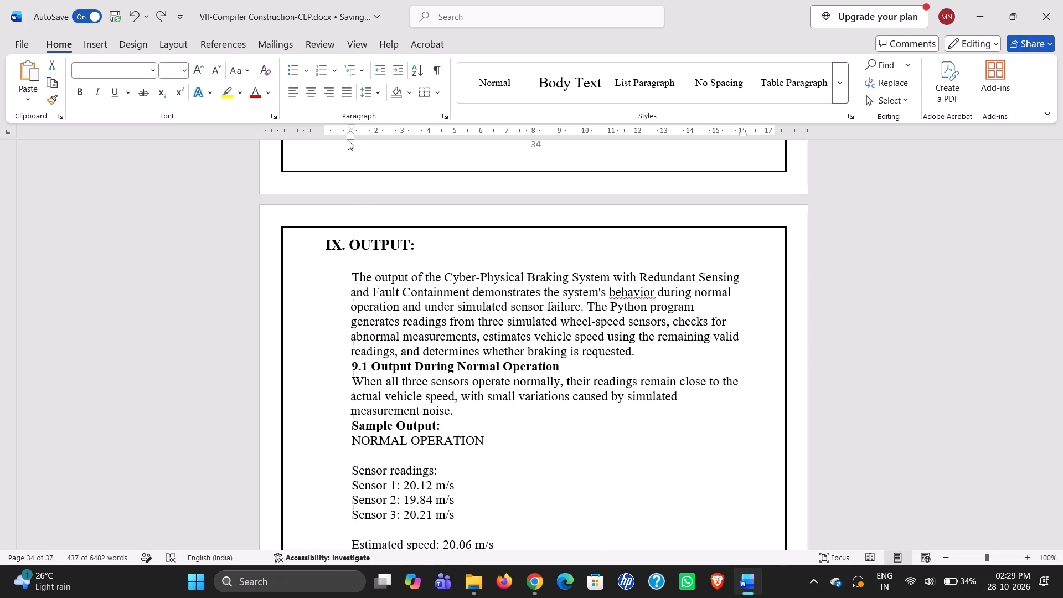
left_click(551, 415)
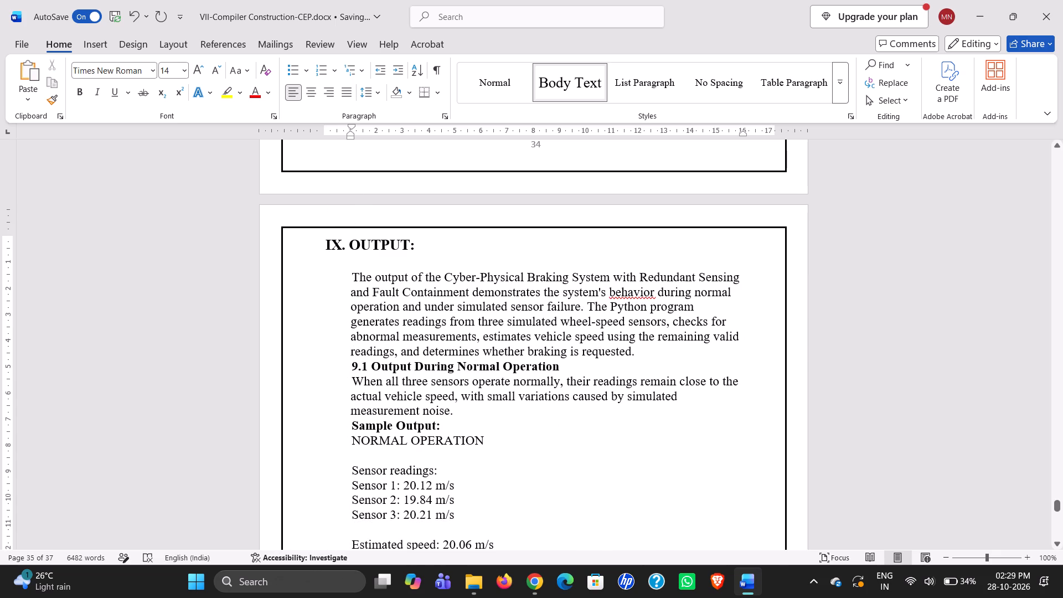
Insert an empty line before the 9.1 and 9.2 headings and before each "Sample Output:" label in section IX.
left_click(657, 352)
key("Return")
scroll(657, 352, "down", 1)
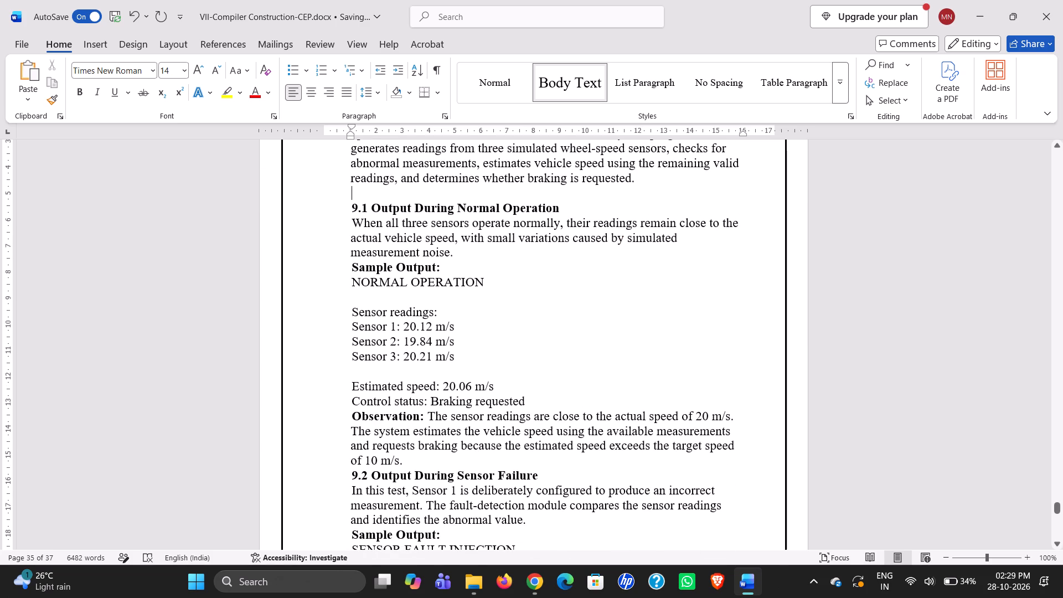
scroll(543, 309, "down", 1)
left_click(467, 329)
key("Return")
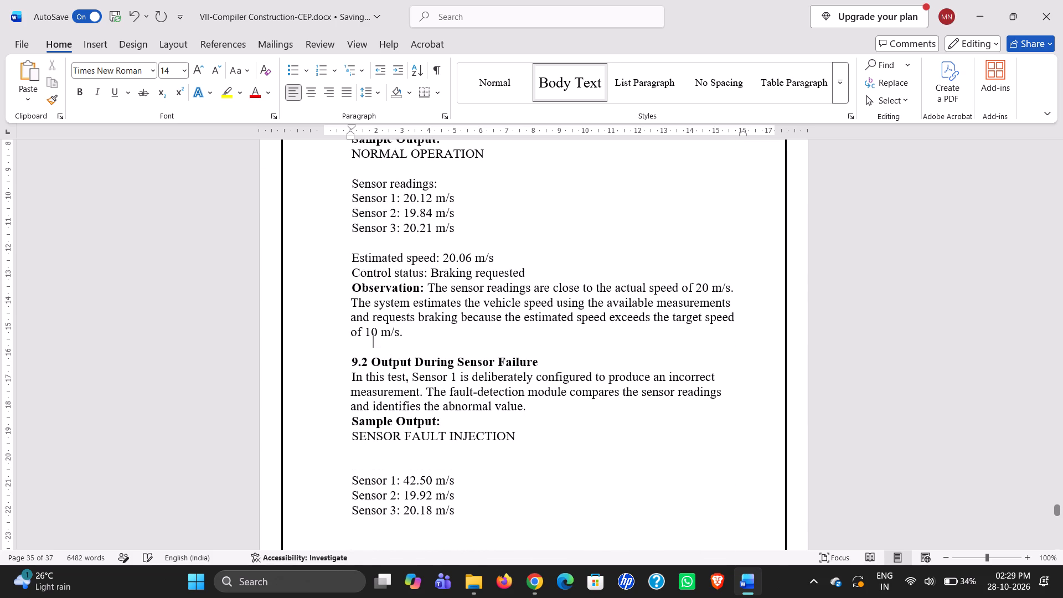
scroll(467, 329, "down", 1)
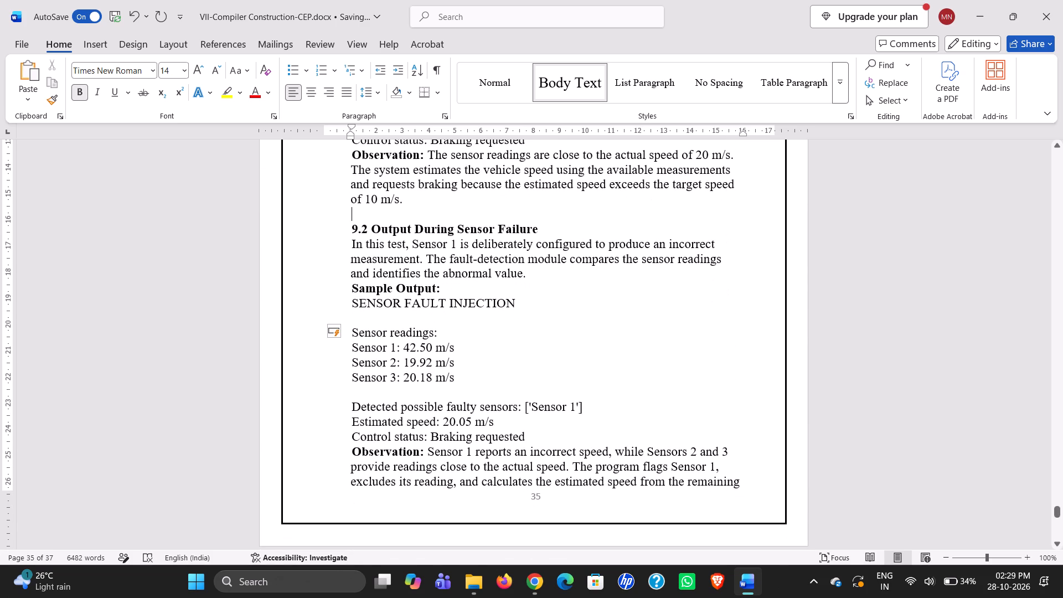
left_click(549, 279)
key("Return")
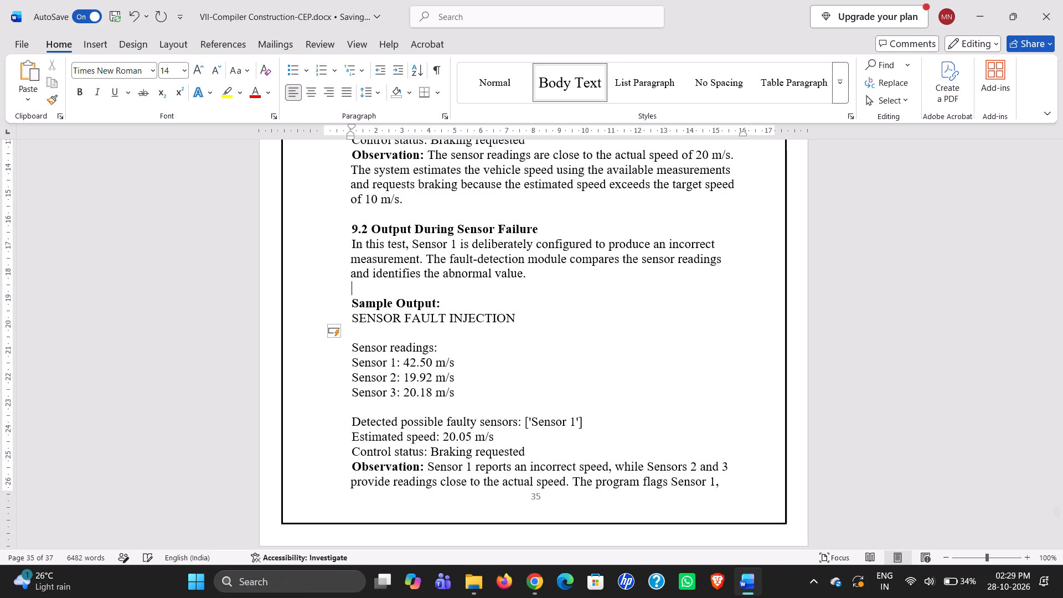
scroll(549, 279, "up", 2)
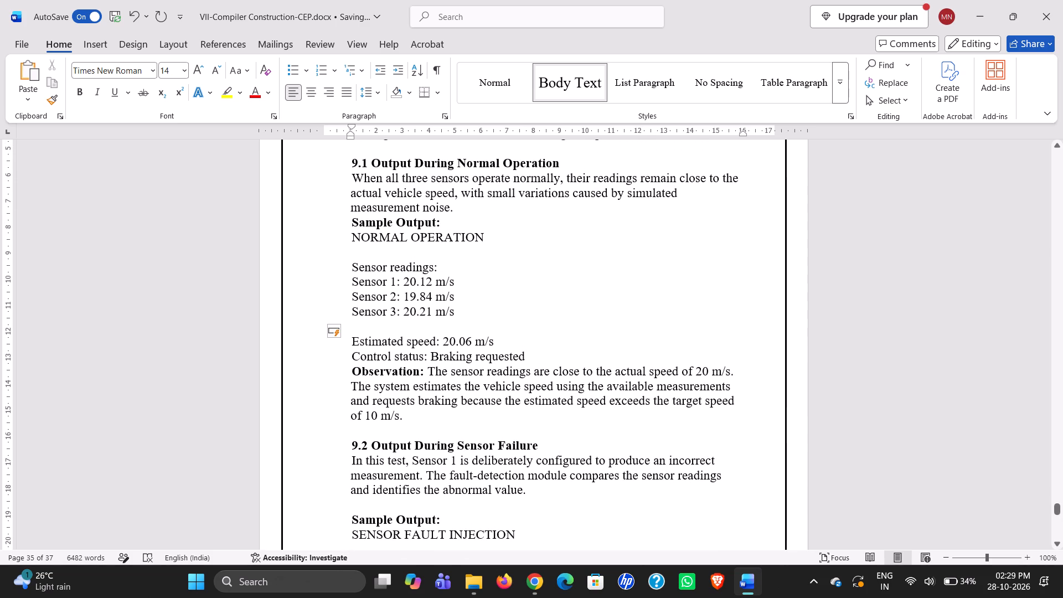
left_click(495, 214)
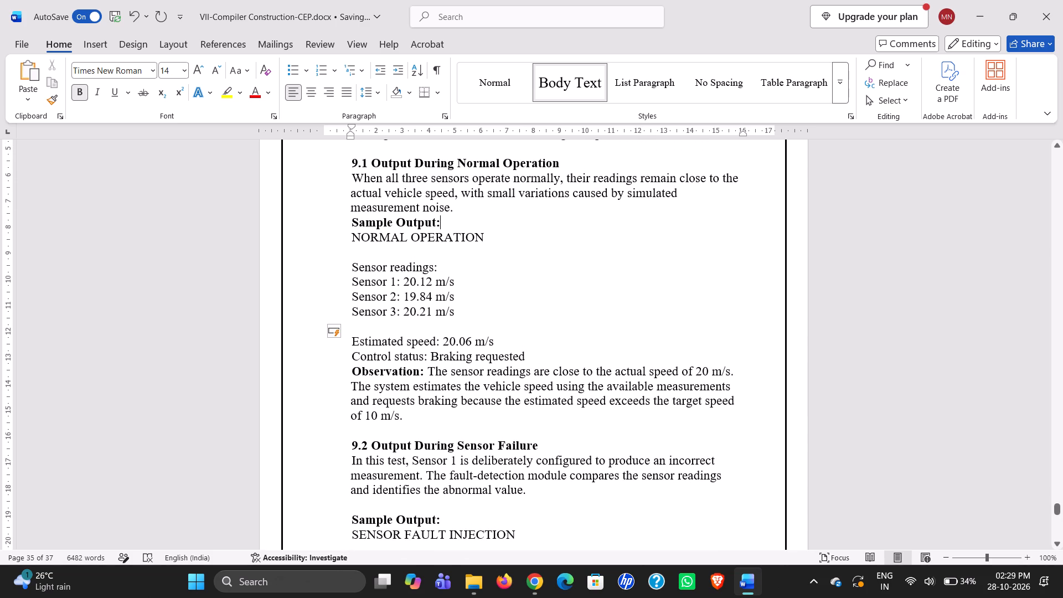
left_click(491, 210)
key("Return")
Delete the italic note about illustrative sample outputs above the "9.3 Result Analysis" heading.
scroll(491, 210, "down", 1)
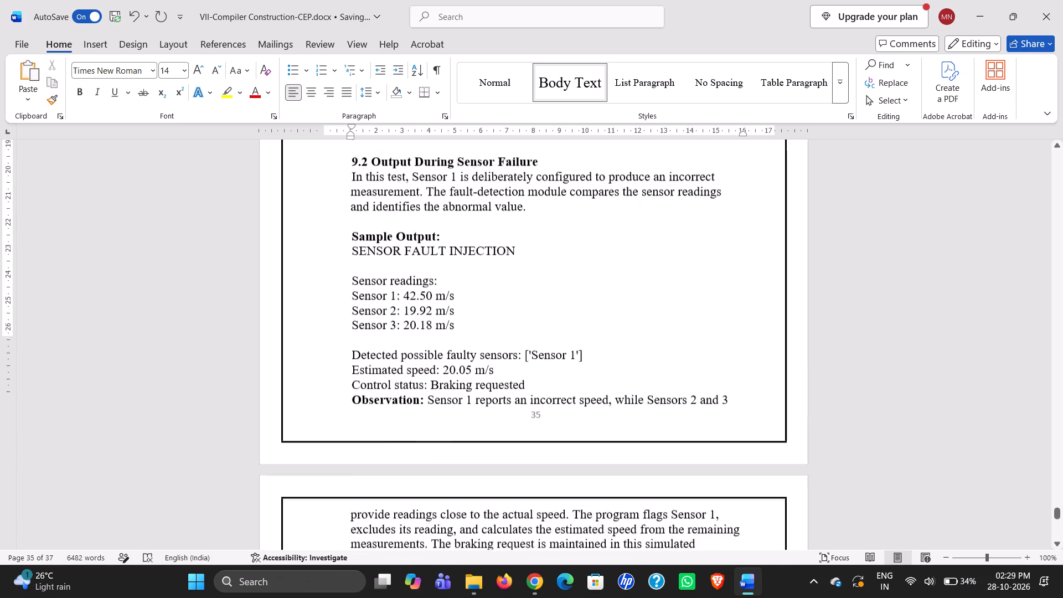
scroll(491, 210, "down", 1)
scroll(491, 210, "up", 1)
scroll(491, 210, "down", 1)
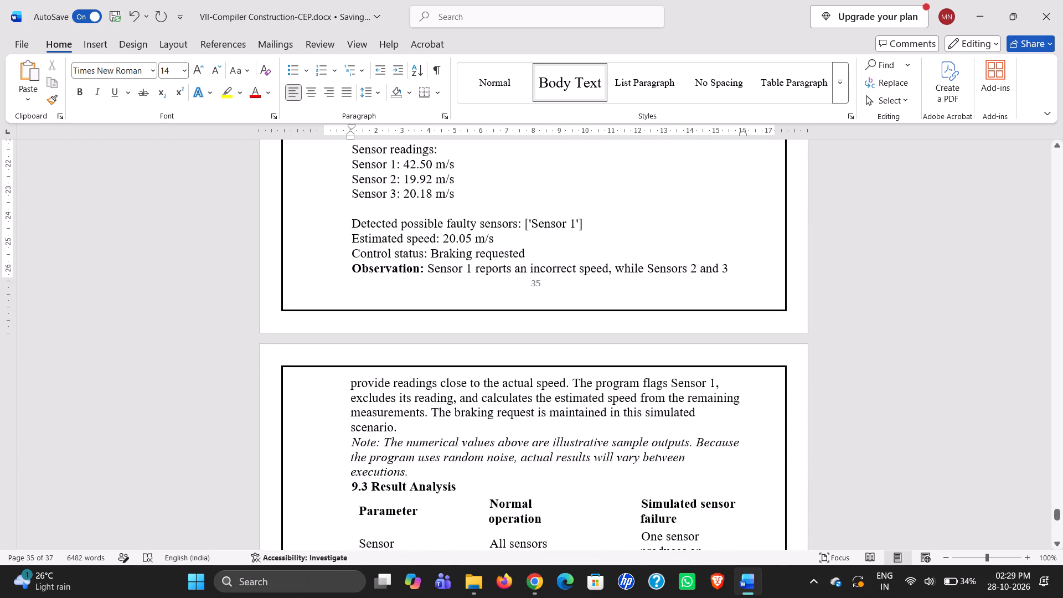
scroll(559, 251, "down", 1)
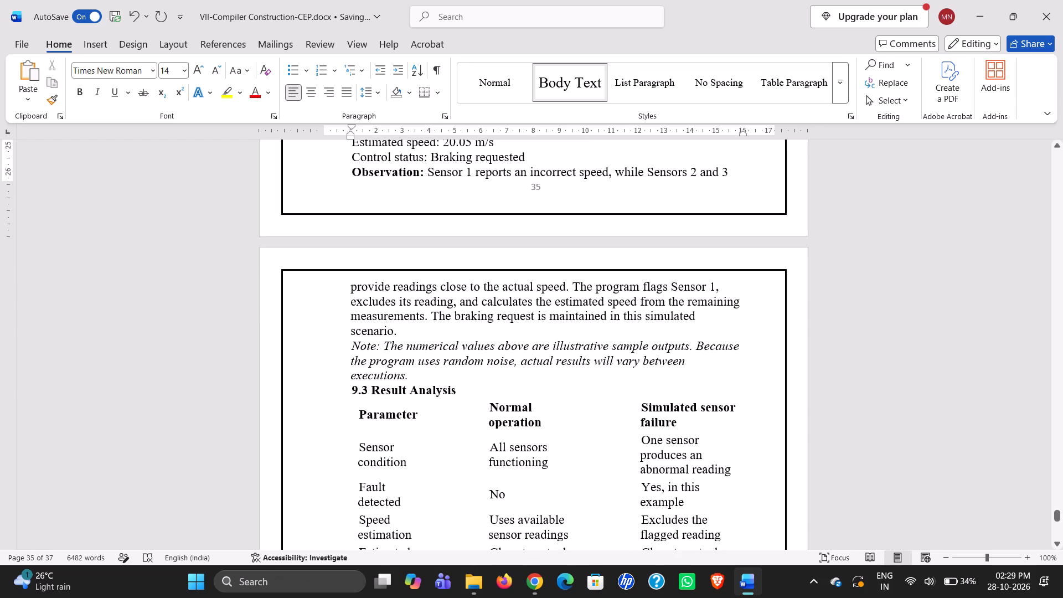
left_click_drag(347, 347, 412, 374)
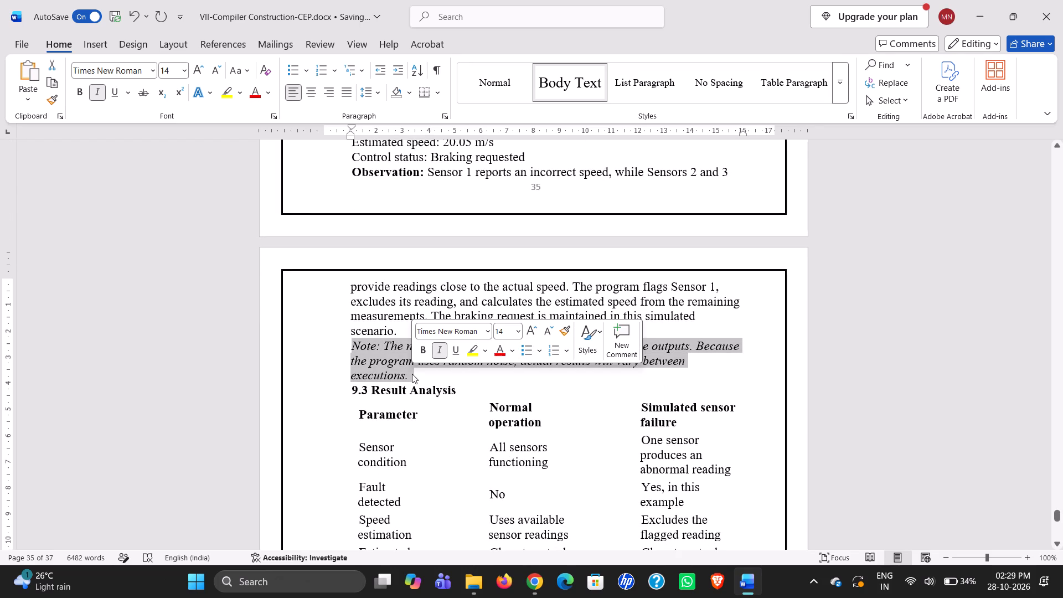
key("BackSpace")
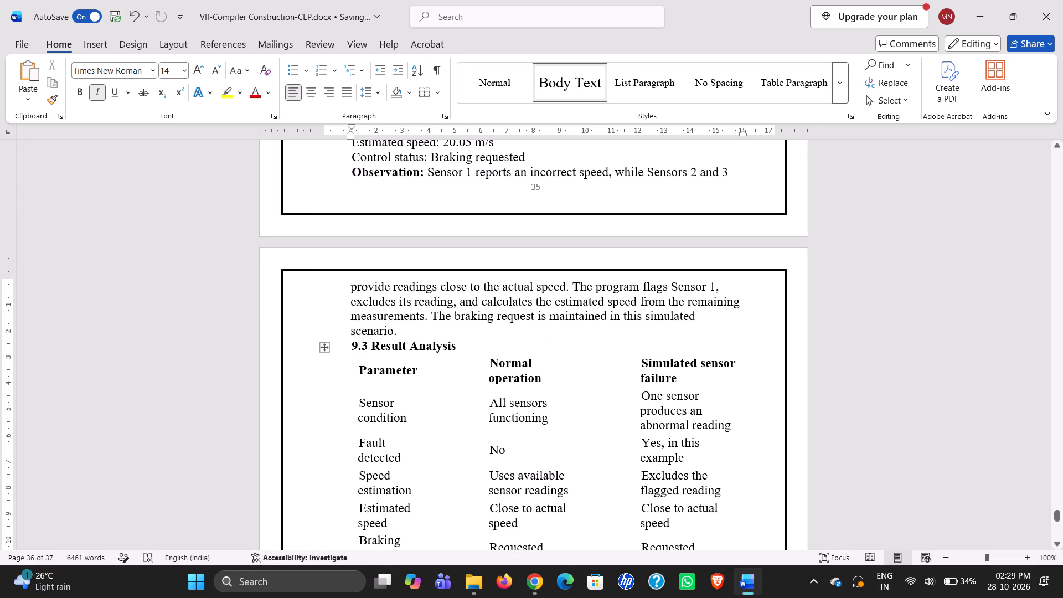
Insert an empty line before the "9.3 Result Analysis" heading and before the "9.4 Overall Result" heading.
left_click(414, 338)
left_click(409, 327)
key("Return")
scroll(409, 327, "down", 3)
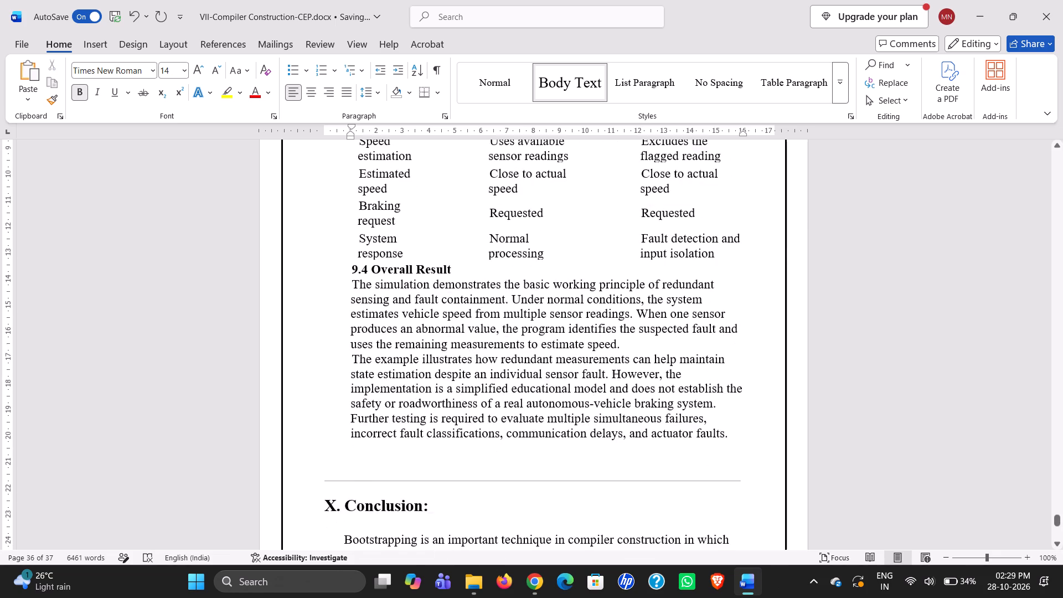
scroll(409, 327, "down", 1)
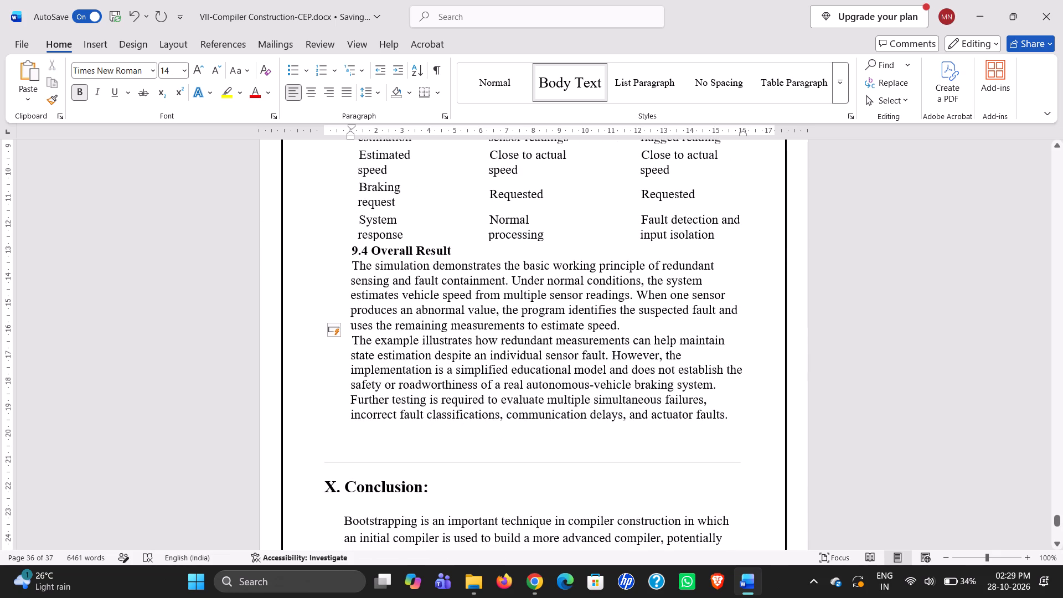
left_click(353, 251)
key("Return")
scroll(353, 251, "down", 1)
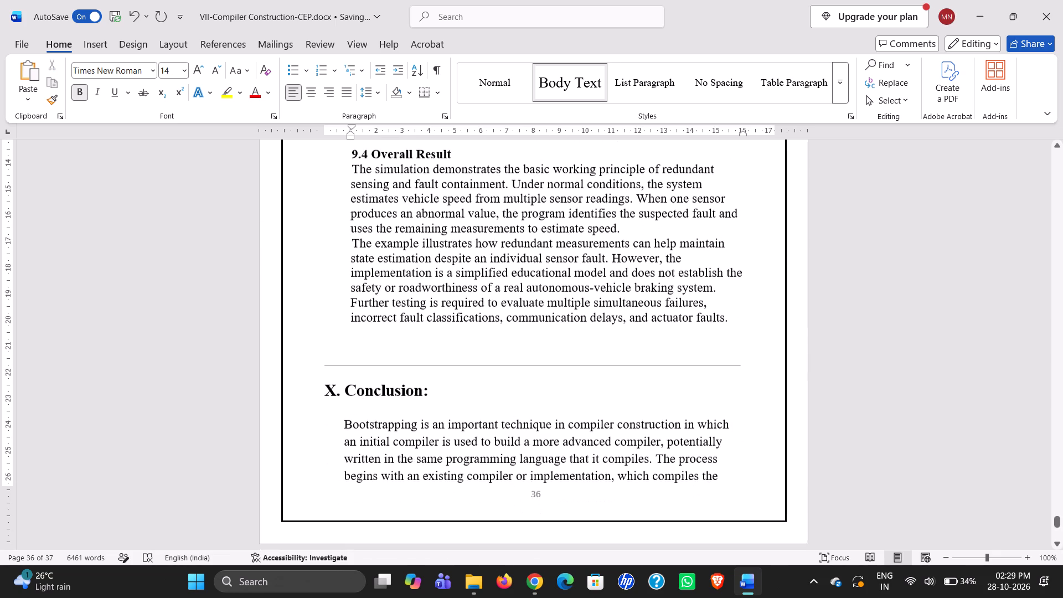
scroll(434, 328, "down", 1)
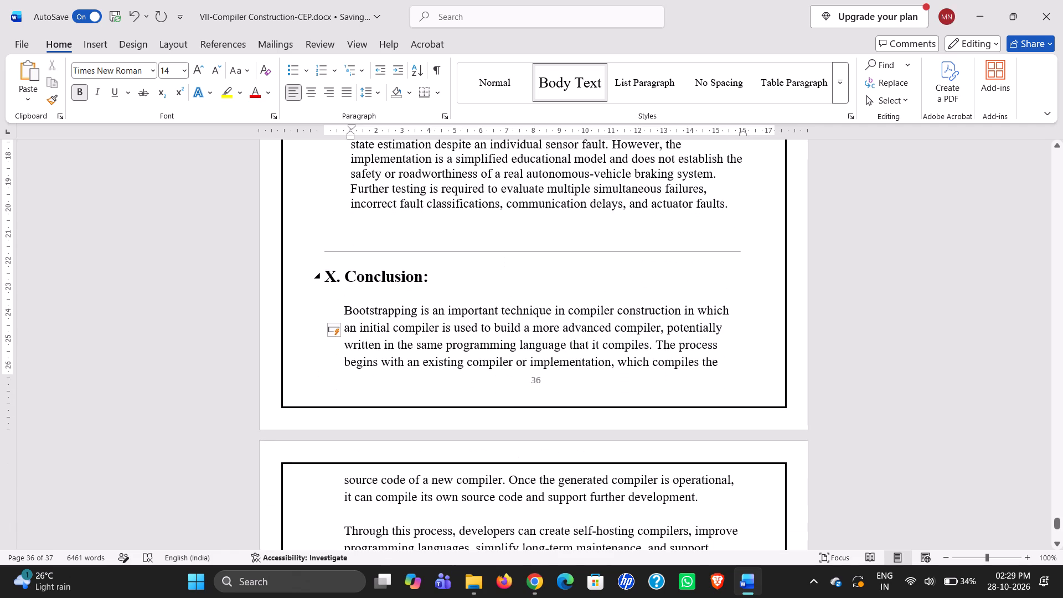
double_click(391, 275)
key("ctrl+c")
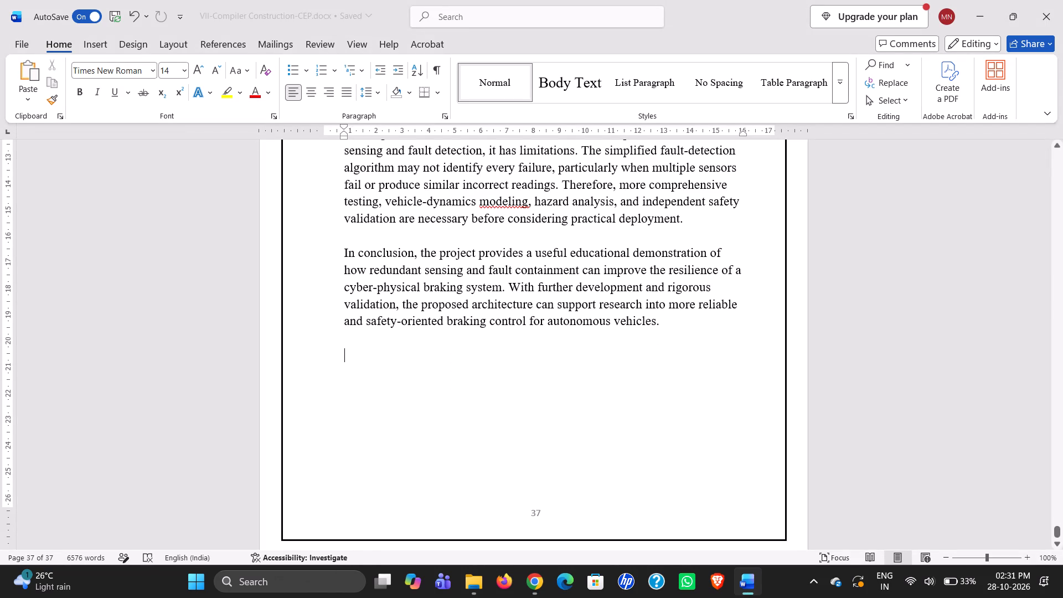
Review the layout of the new Conclusion and the preceding 9.3 and 9.4 result sections.
scroll(507, 375, "down", 1)
scroll(507, 375, "up", 1)
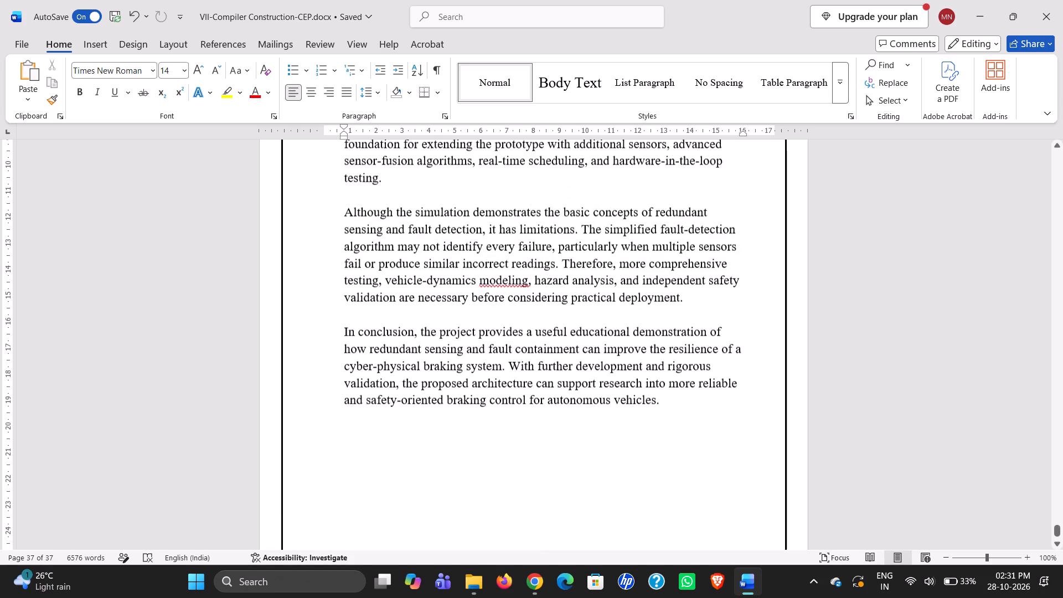
scroll(507, 375, "up", 3)
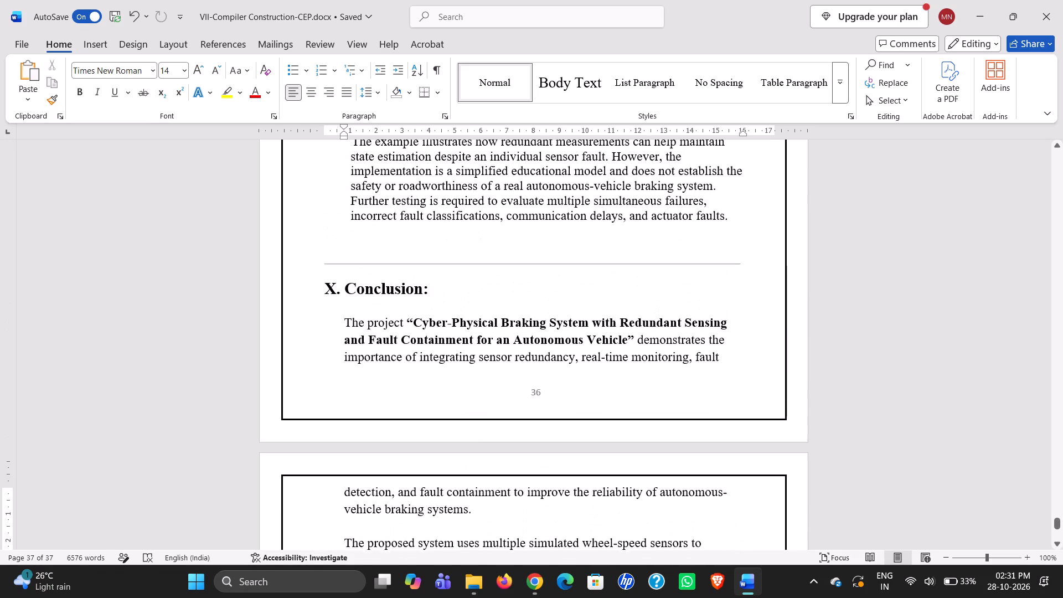
scroll(507, 375, "up", 1)
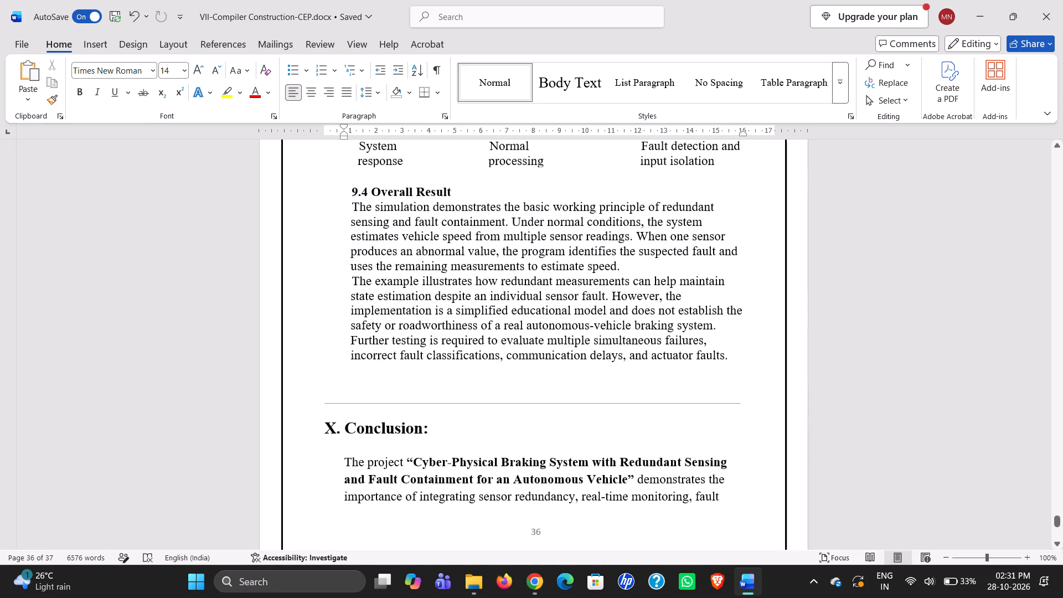
scroll(507, 375, "up", 4)
scroll(507, 375, "down", 2)
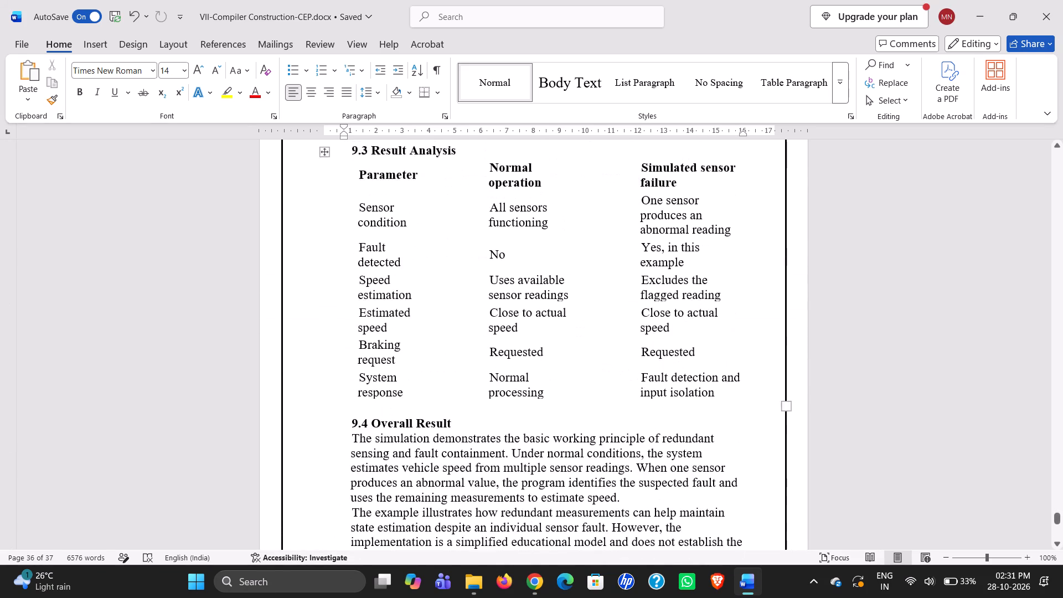
Review the whole report's content and layout, from the 9.3 and 9.4 results back through all sections to the cover page.
scroll(507, 375, "down", 2)
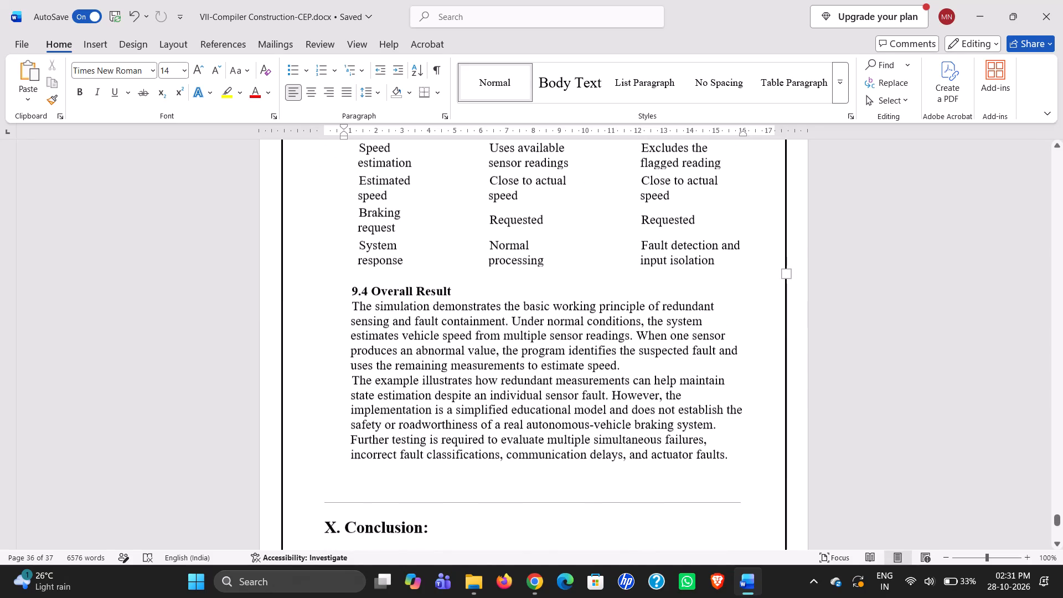
scroll(453, 352, "down", 1)
scroll(453, 352, "up", 1)
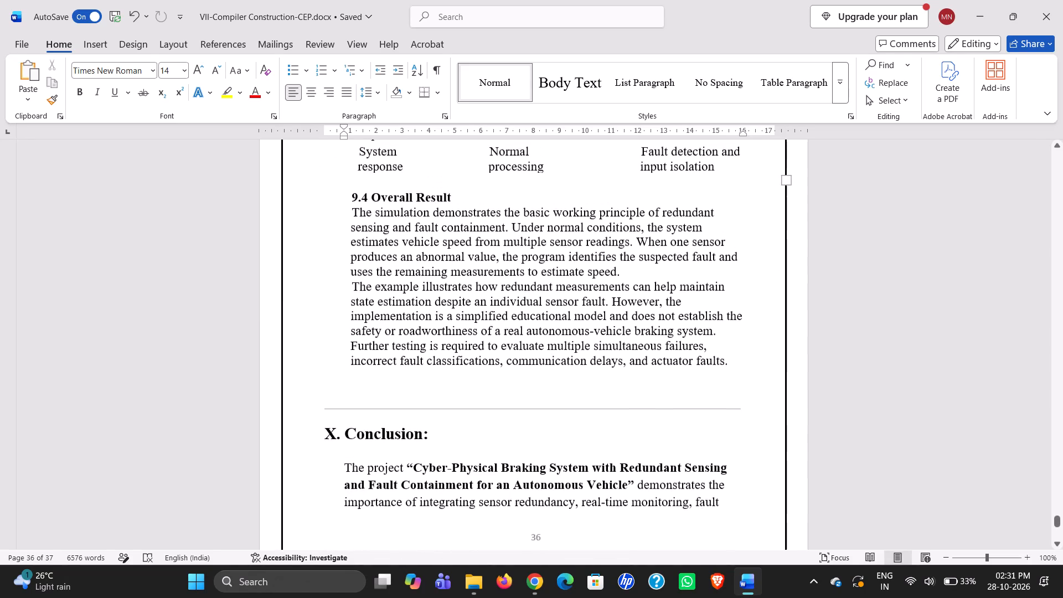
scroll(453, 352, "up", 4)
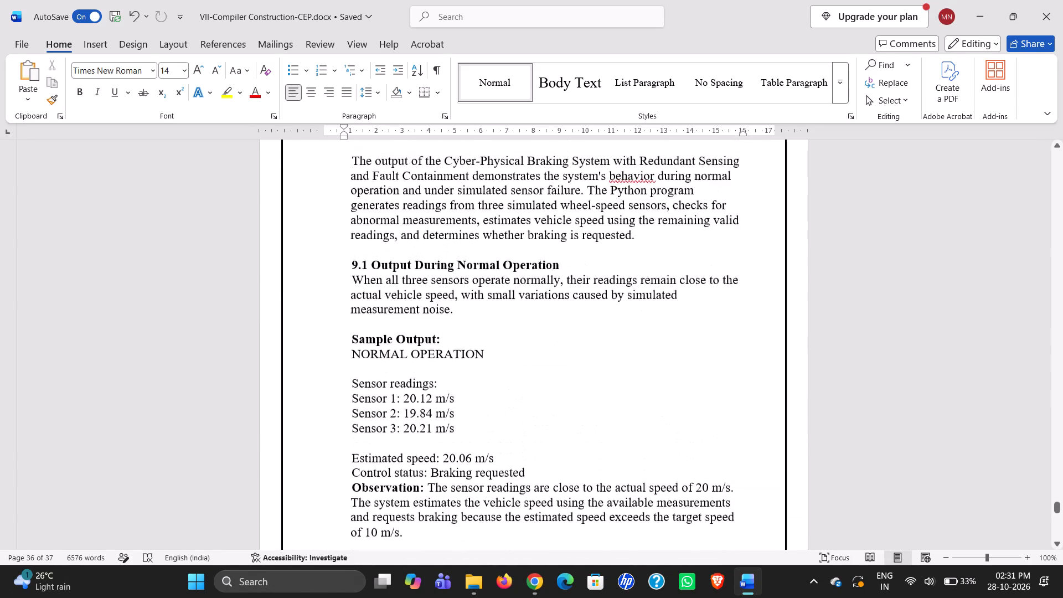
scroll(453, 352, "up", 5)
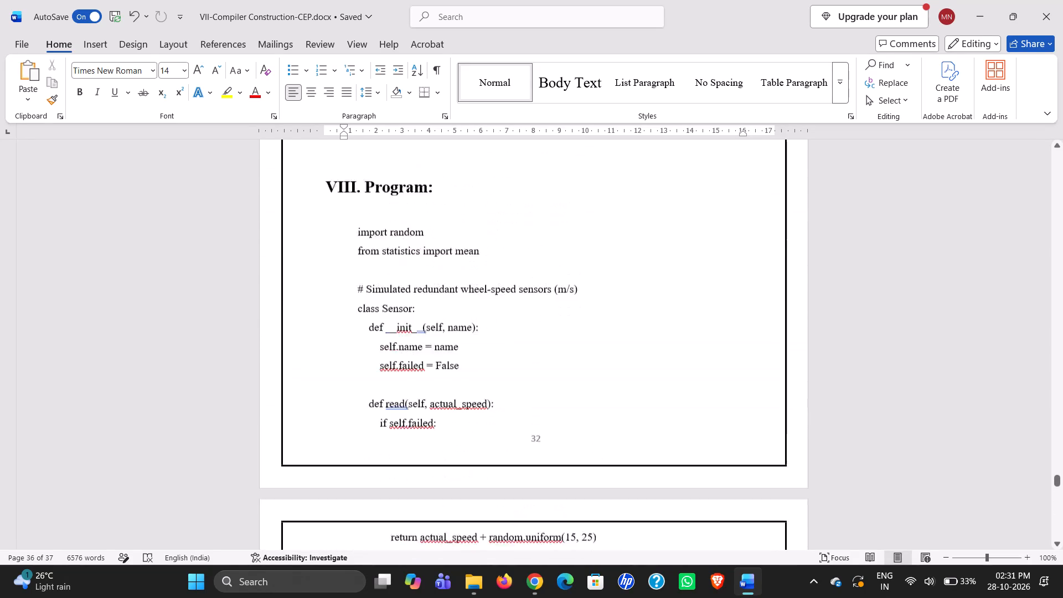
scroll(453, 352, "up", 3)
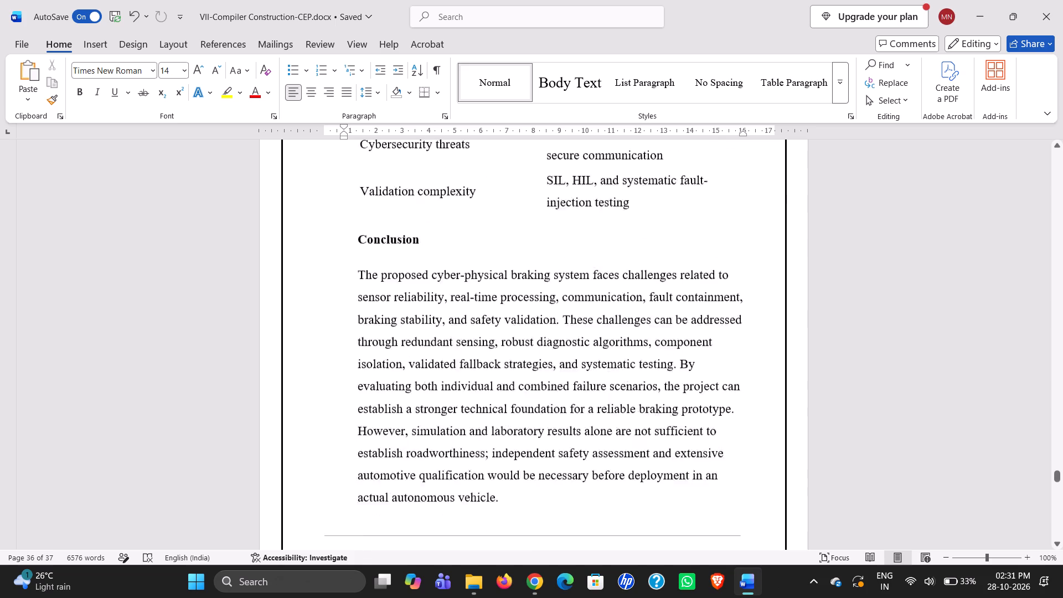
scroll(453, 352, "up", 2)
scroll(453, 352, "down", 1)
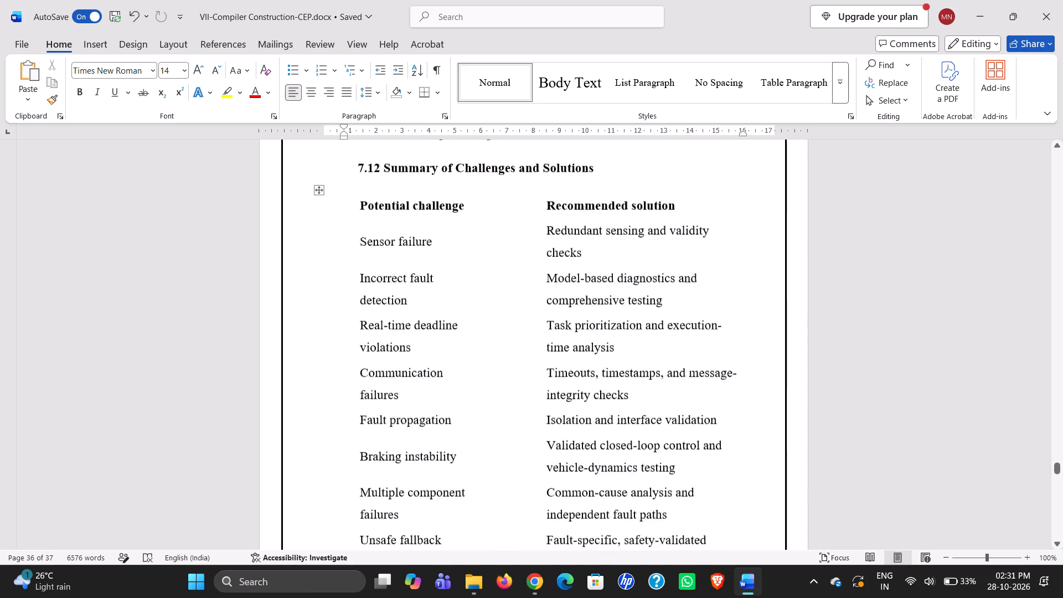
scroll(453, 352, "up", 13)
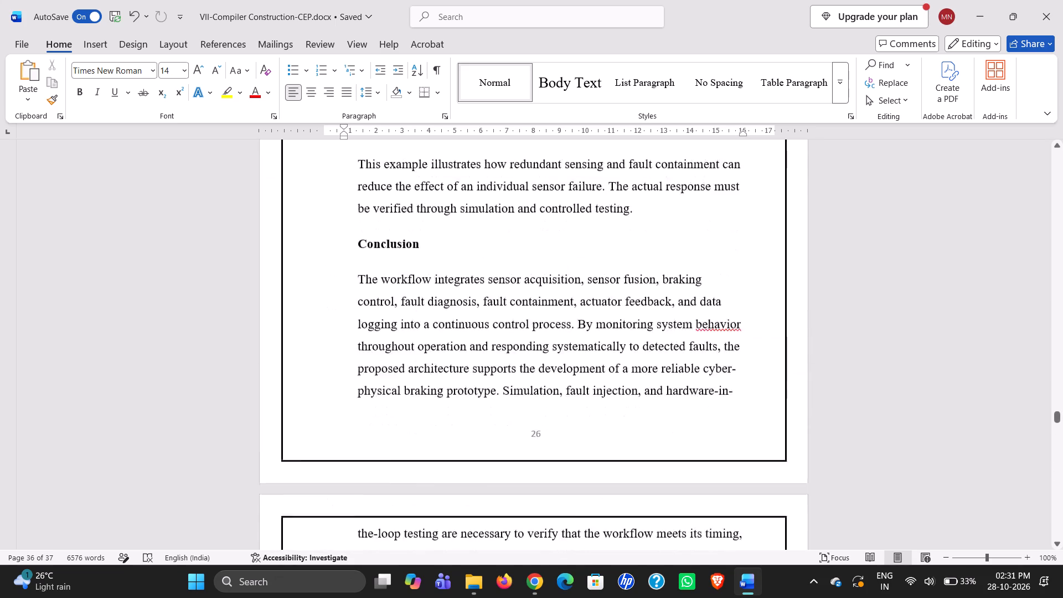
scroll(453, 352, "up", 12)
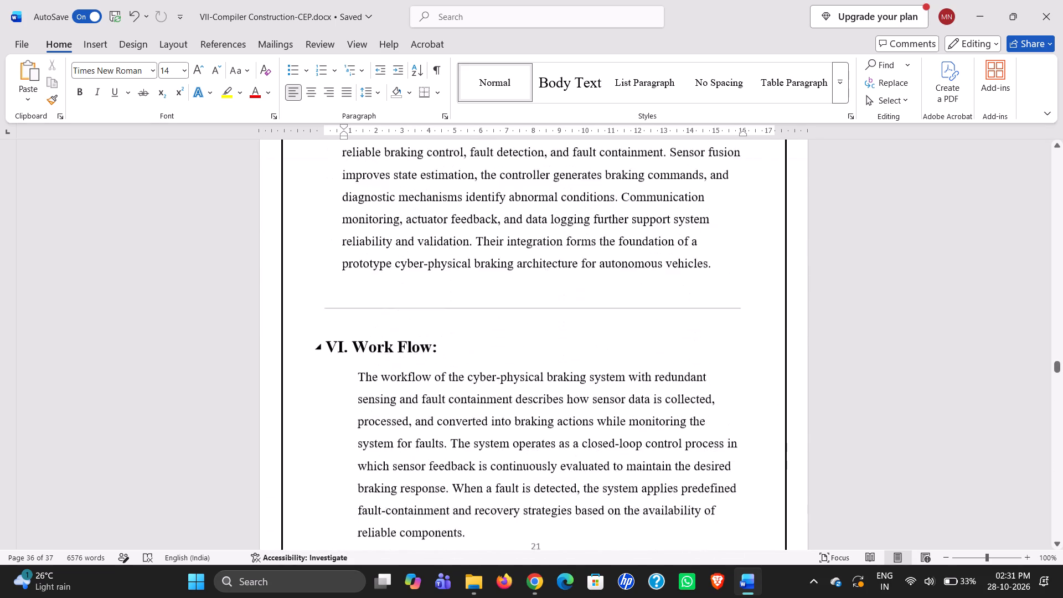
scroll(453, 352, "up", 9)
scroll(453, 352, "up", 20)
scroll(453, 352, "up", 3)
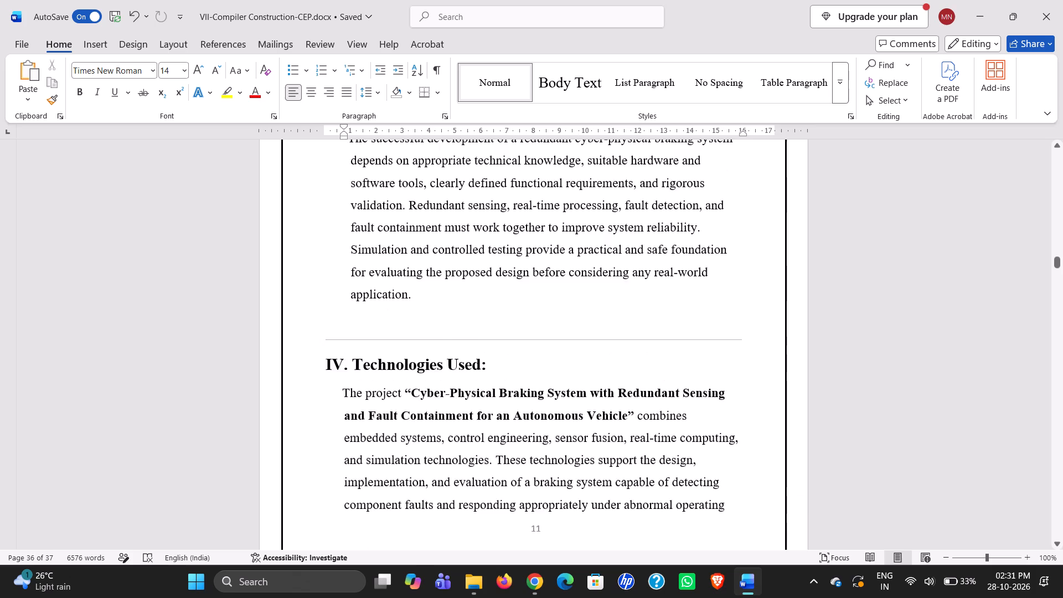
scroll(453, 352, "up", 20)
scroll(453, 352, "up", 18)
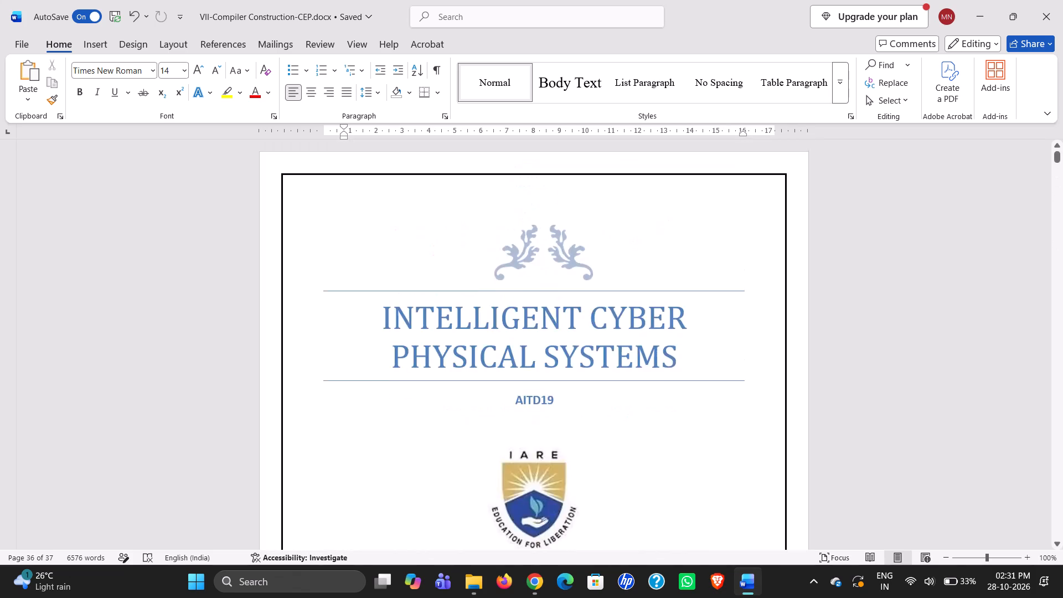
scroll(453, 352, "down", 3)
scroll(453, 352, "up", 4)
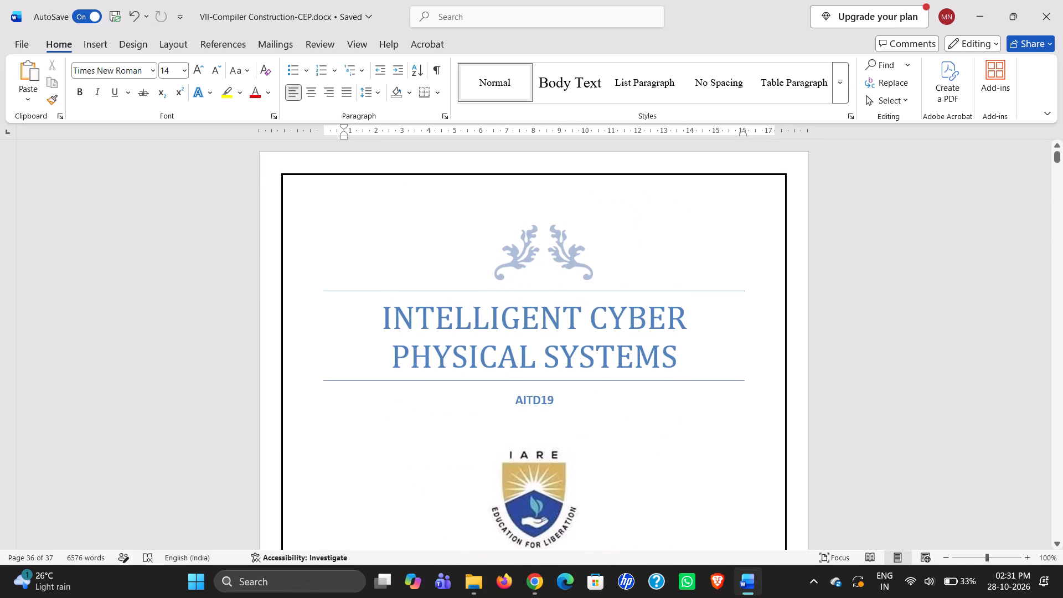
Rename the document file as SEM7-ICPS-CEP, keeping its OneDrive Documents location.
left_click(324, 14)
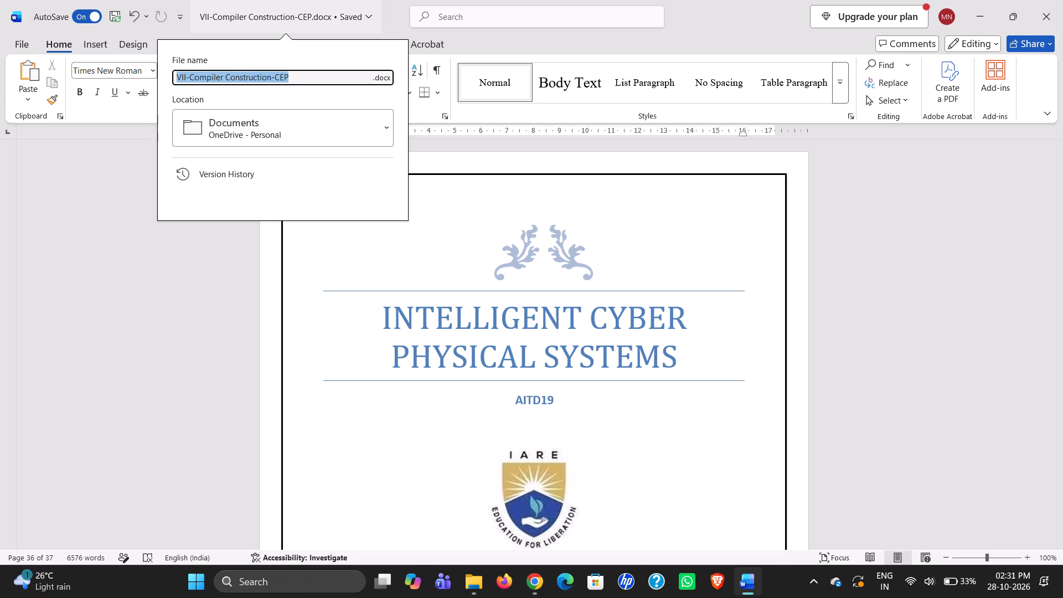
left_click(271, 76)
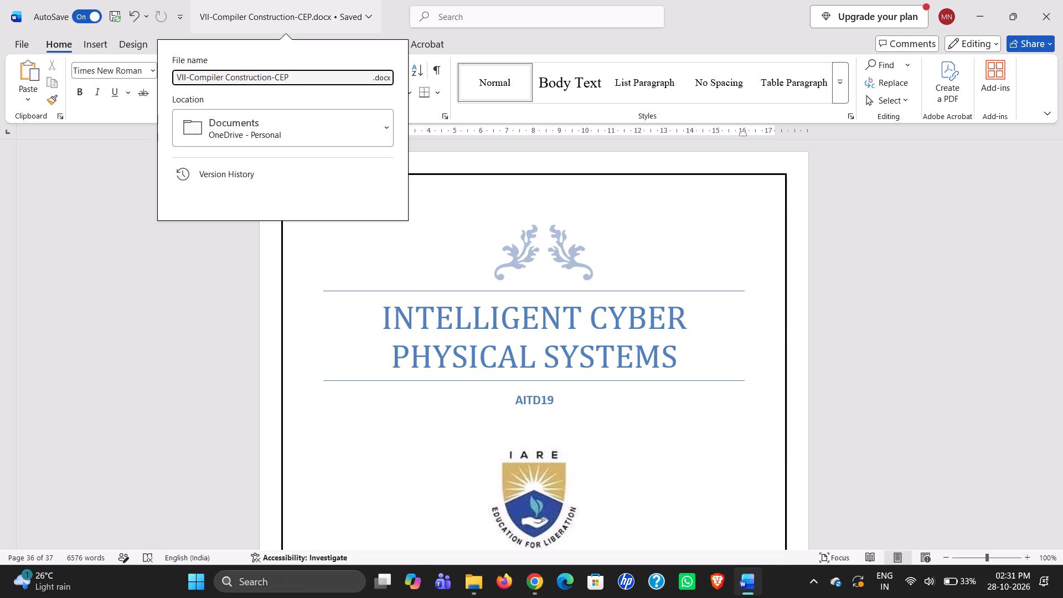
left_click(184, 81)
key("Right")
key("BackSpace")
key("BackSpace")
key("BackSpace")
type("SEM7")
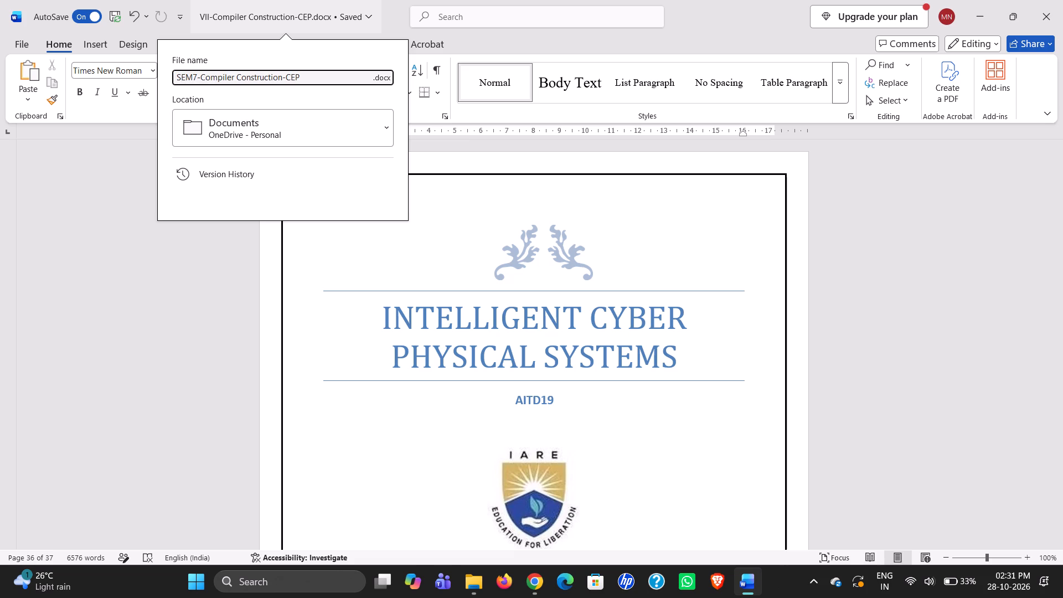
left_click(281, 75)
key("BackSpace")
key("BackSpace")
key("BackSpace")
key("BackSpace")
key("BackSpace")
key("BackSpace")
key("BackSpace")
key("BackSpace")
key("BackSpace")
key("BackSpace")
key("BackSpace")
key("BackSpace")
key("BackSpace")
key("BackSpace")
key("BackSpace")
key("BackSpace")
key("BackSpace")
key("BackSpace")
key("BackSpace")
key("BackSpace")
key("BackSpace")
type("IC")
type("PS")
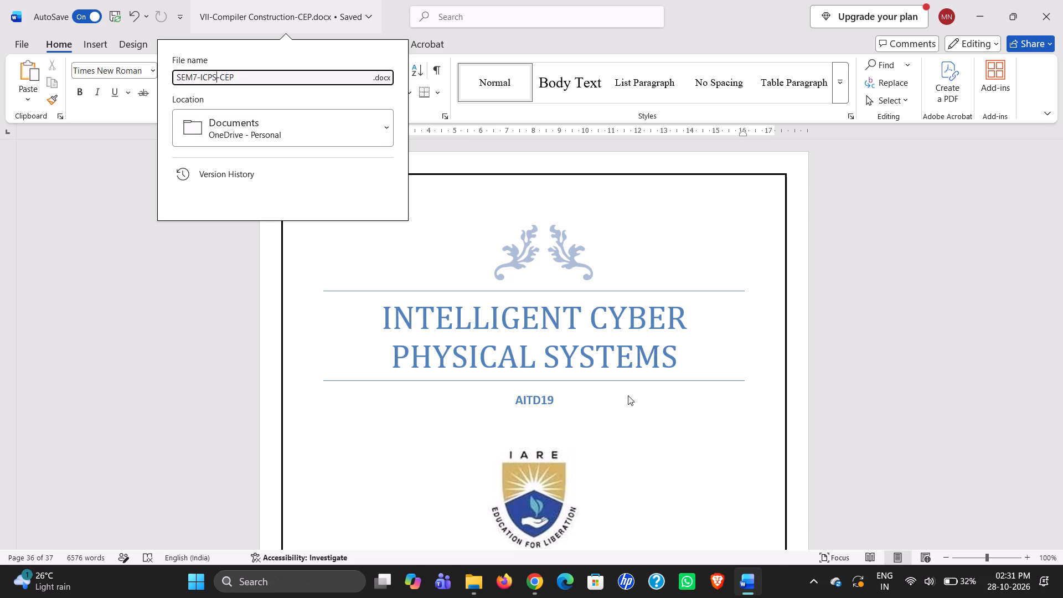
scroll(628, 395, "down", 3)
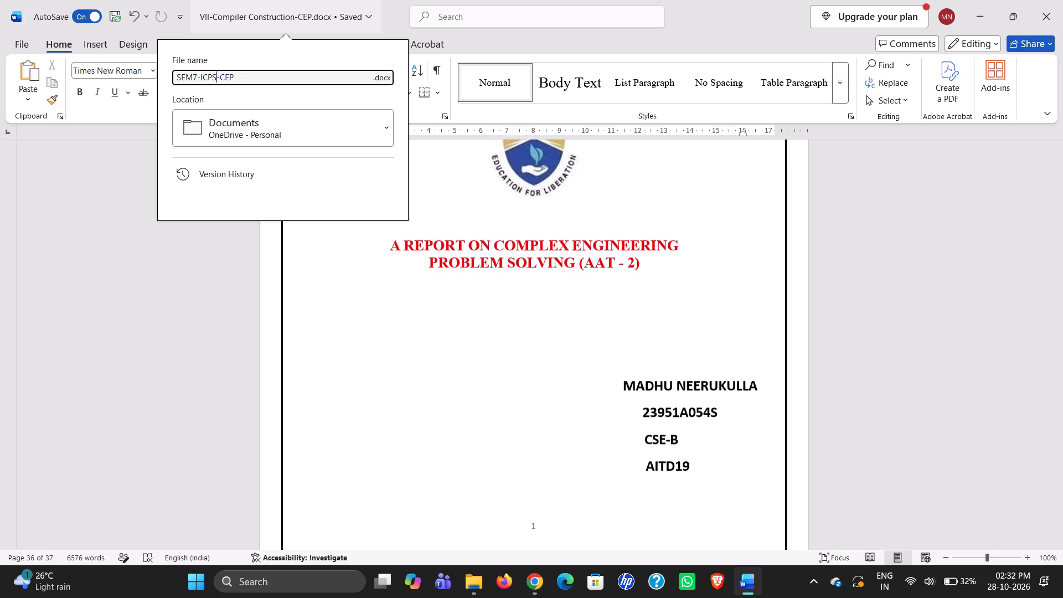
scroll(628, 395, "down", 3)
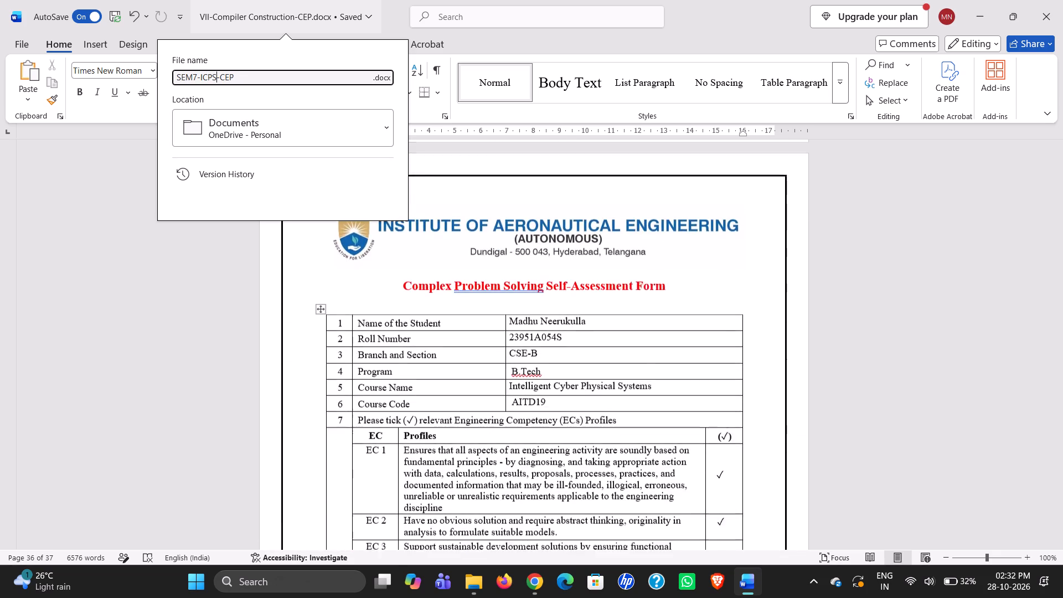
scroll(628, 395, "down", 1)
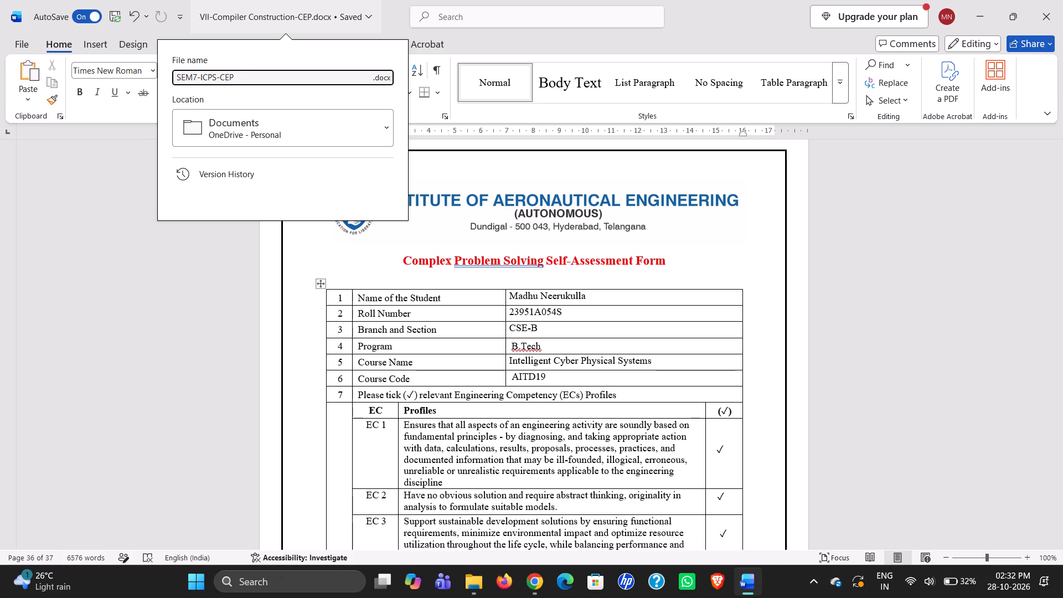
key("Return")
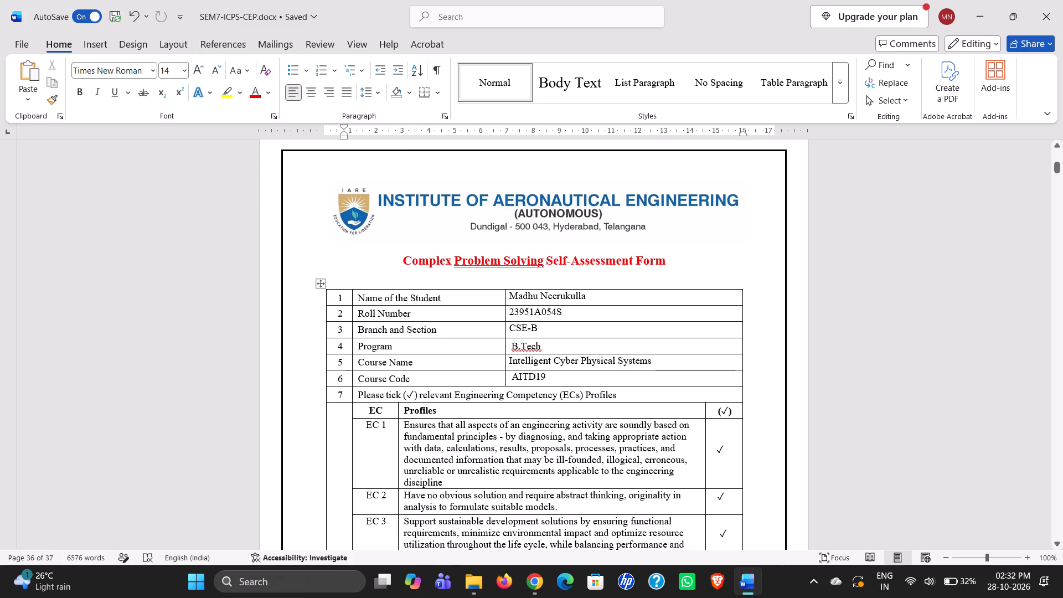
Save a copy of the report as a PDF named SEM7-ICPS-CEP.pdf in the Documents folder.
left_click(22, 44)
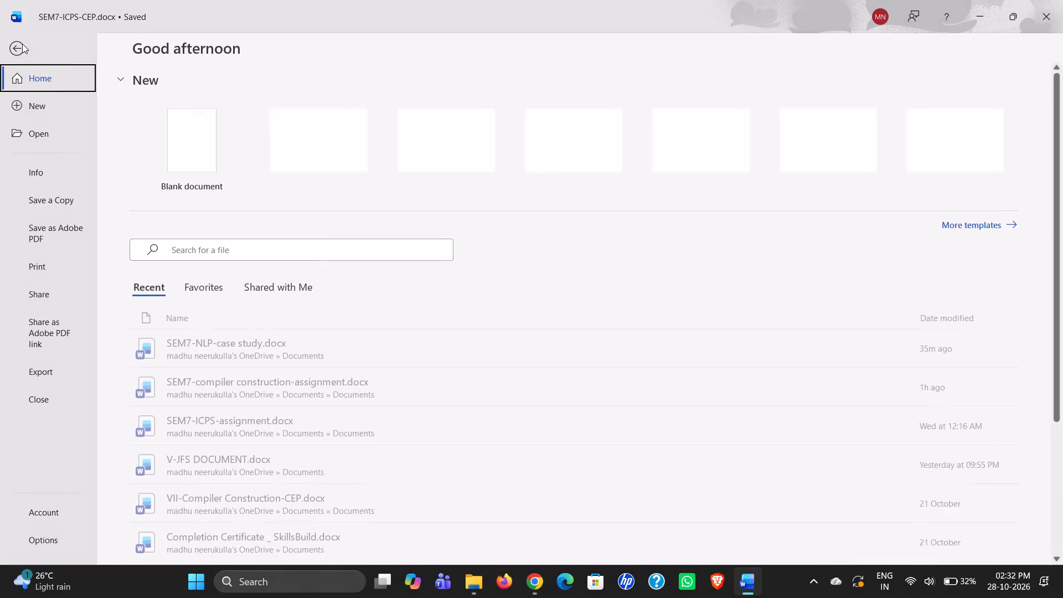
left_click(45, 195)
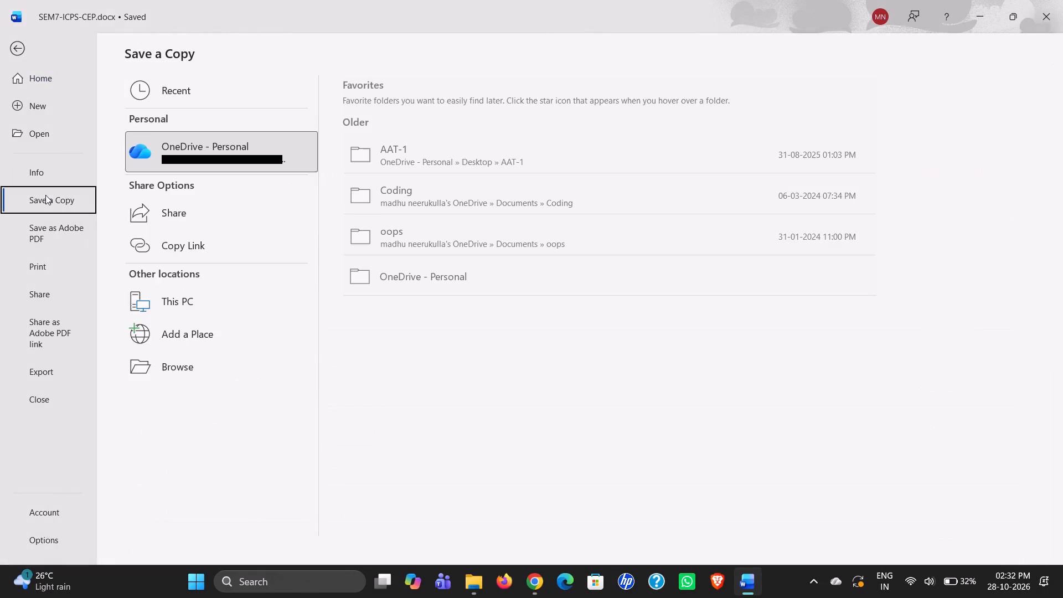
left_click(210, 365)
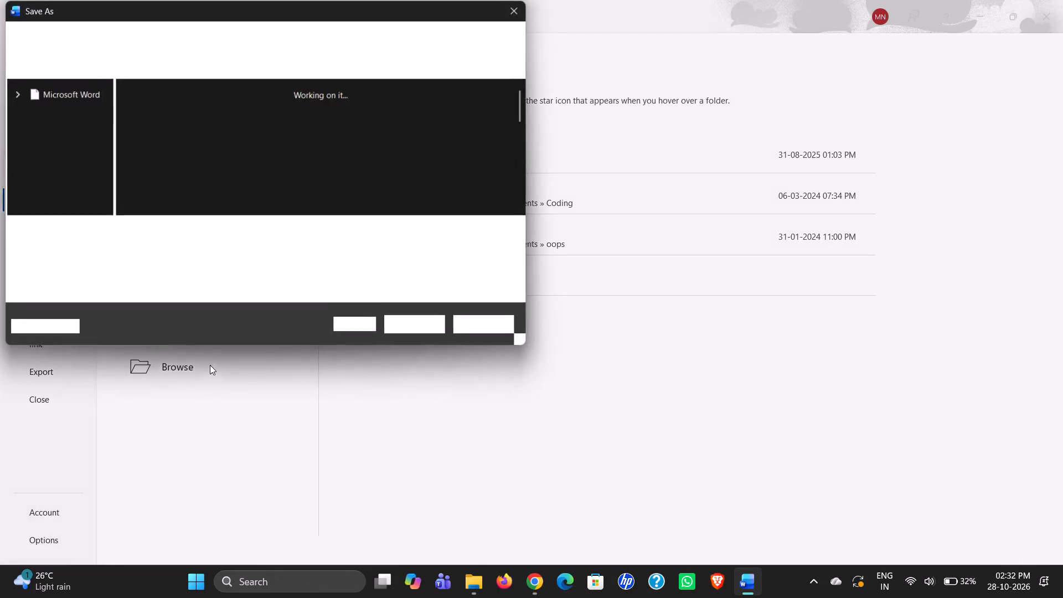
left_click(271, 244)
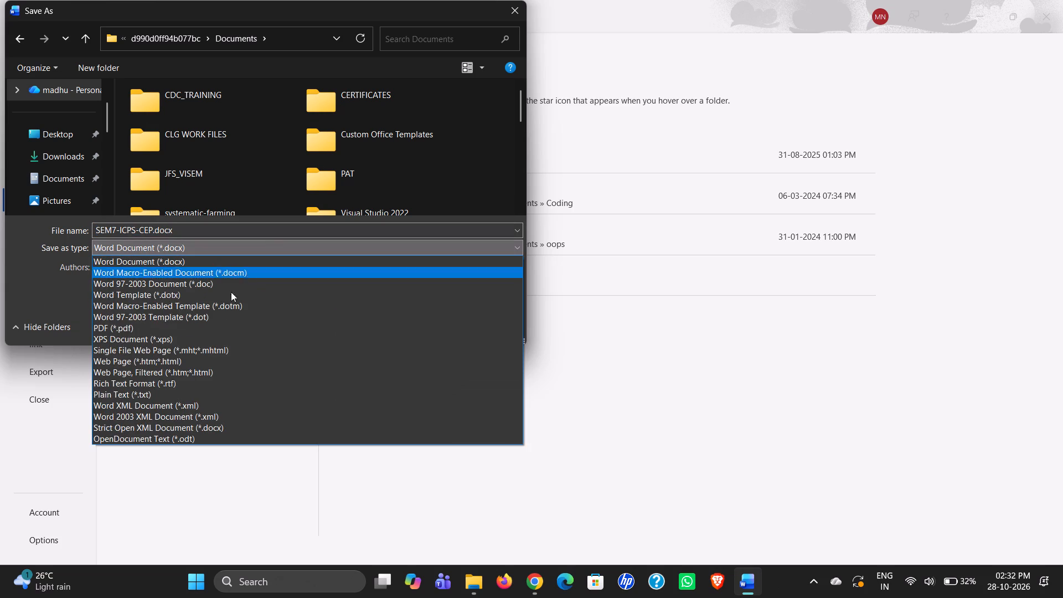
left_click(197, 323)
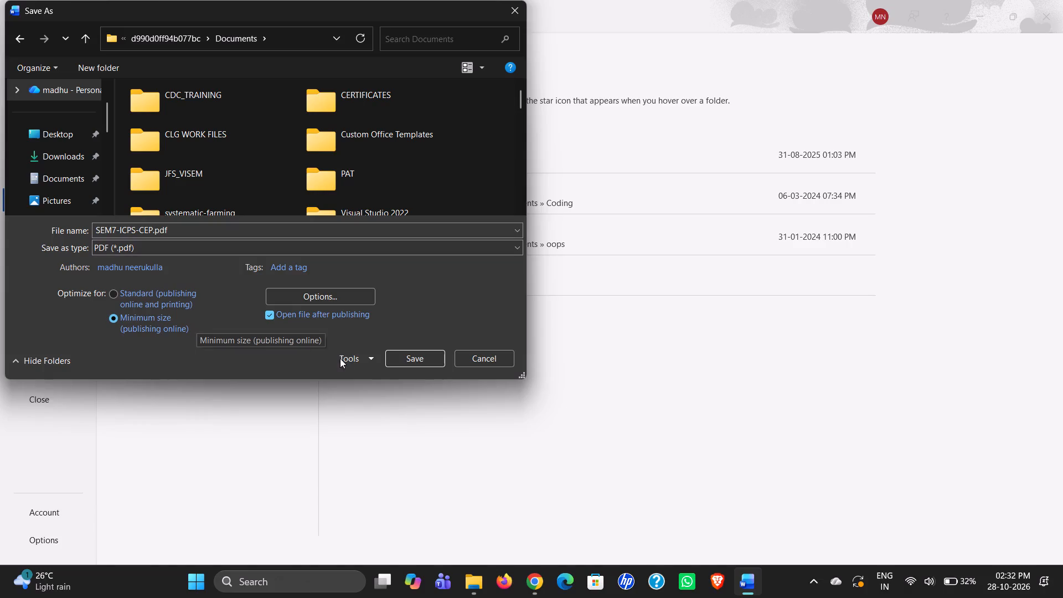
left_click(397, 354)
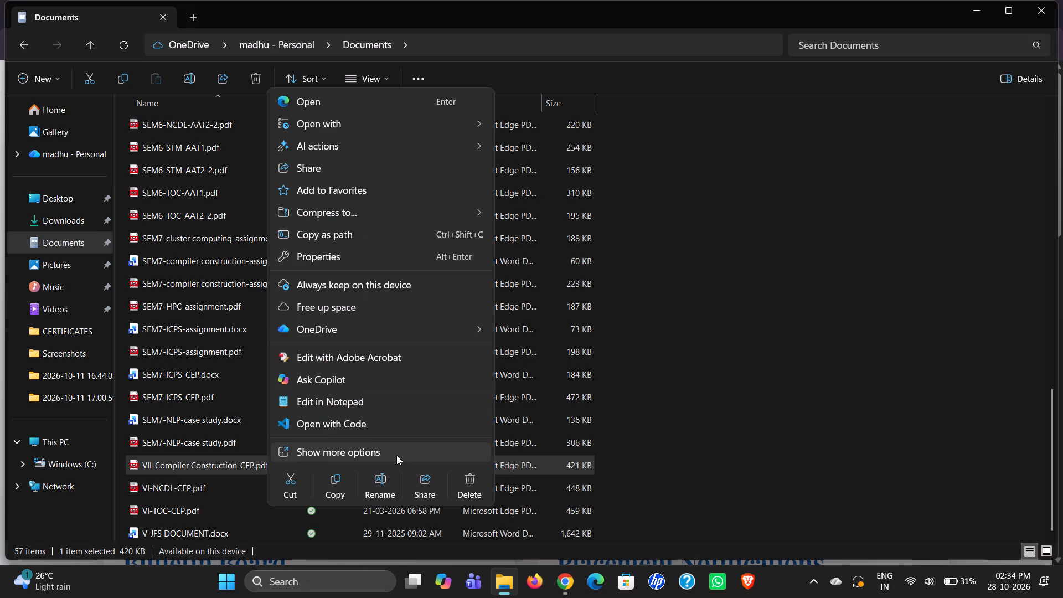
double_click(238, 467)
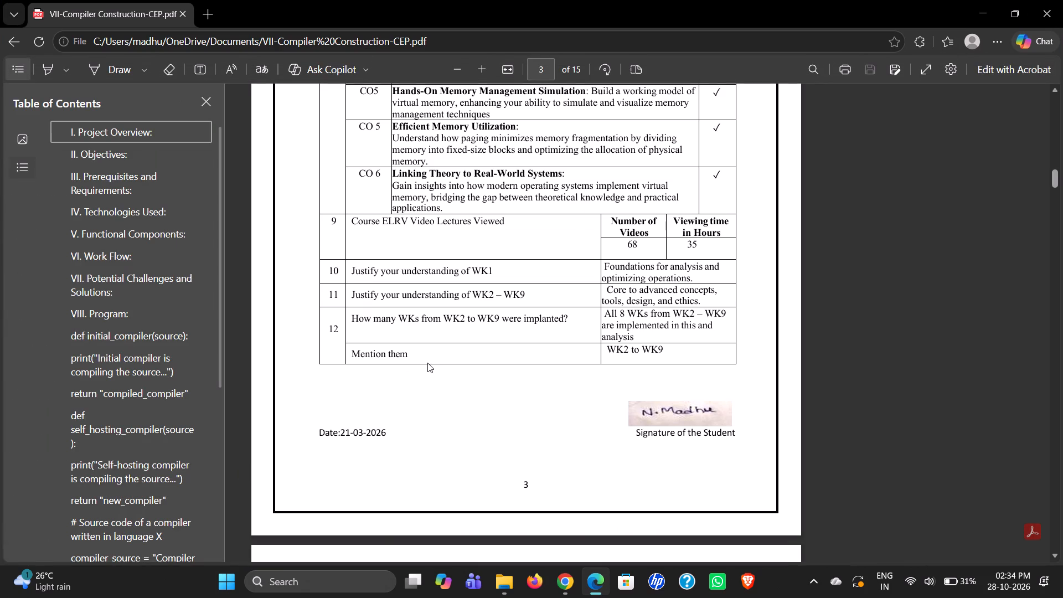
left_click(204, 102)
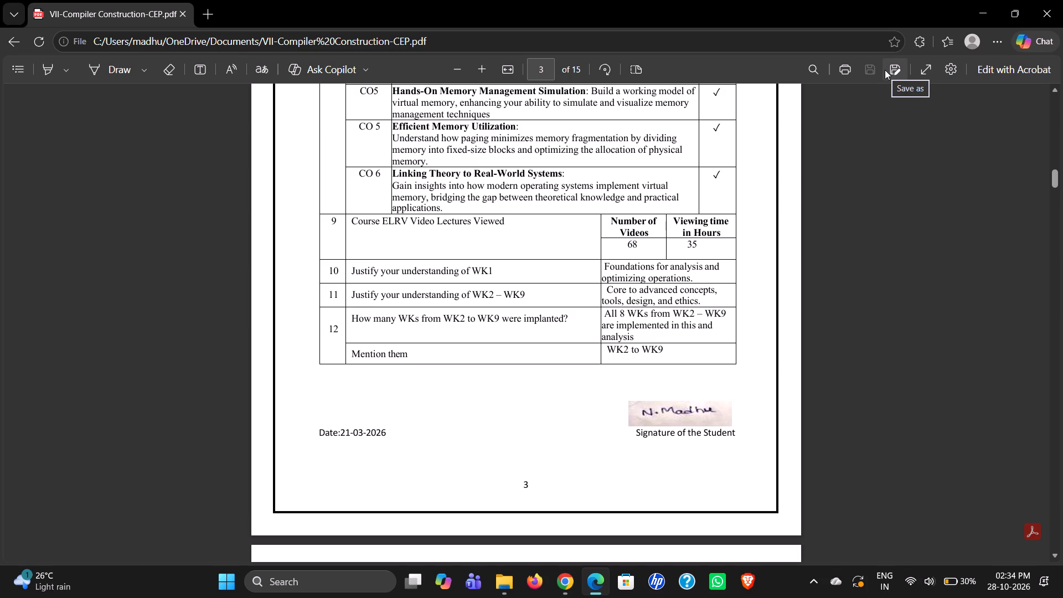
left_click(945, 68)
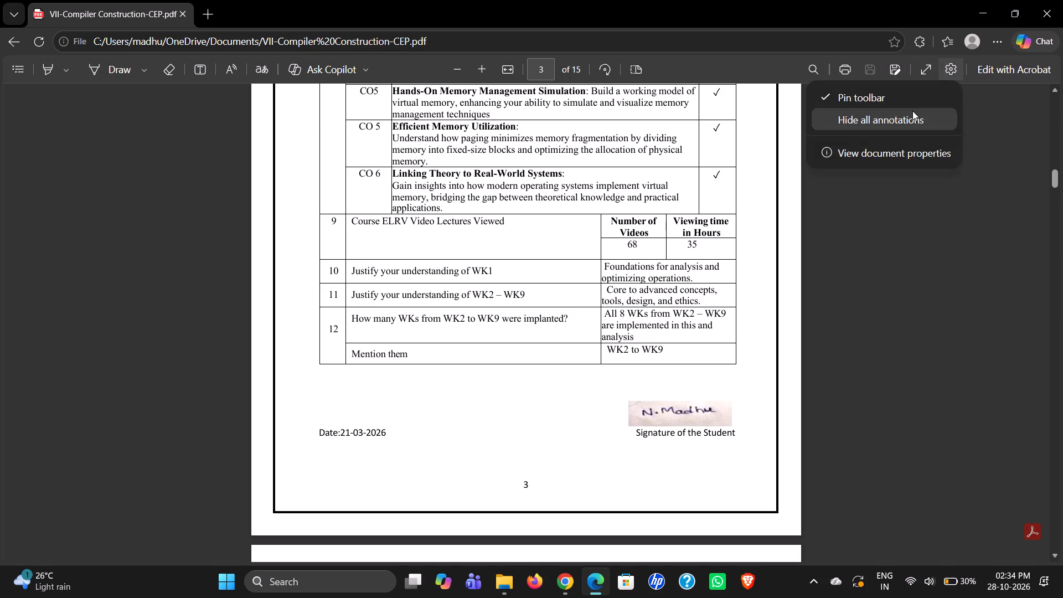
left_click(929, 185)
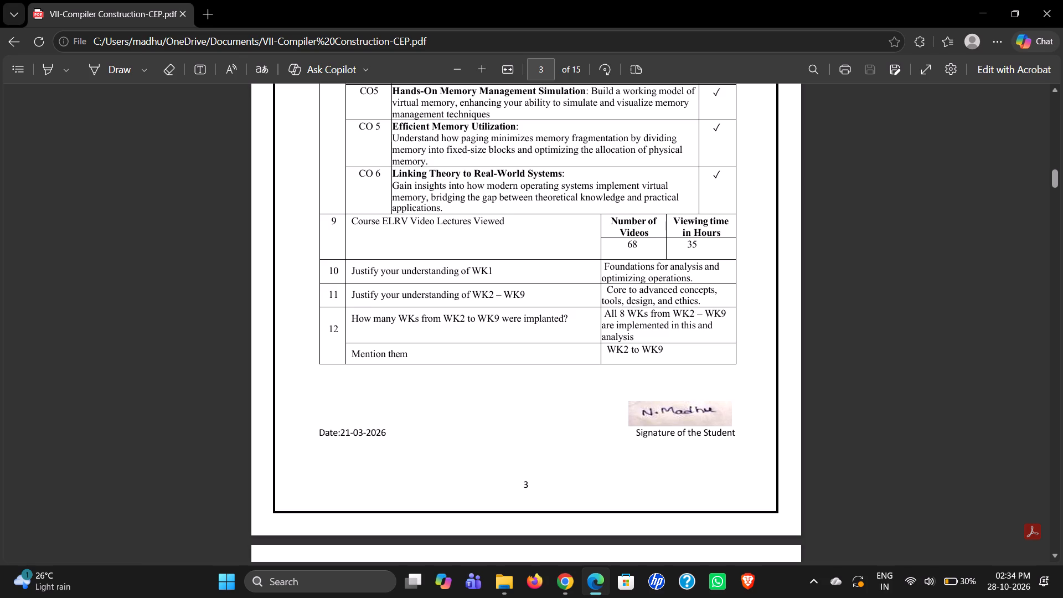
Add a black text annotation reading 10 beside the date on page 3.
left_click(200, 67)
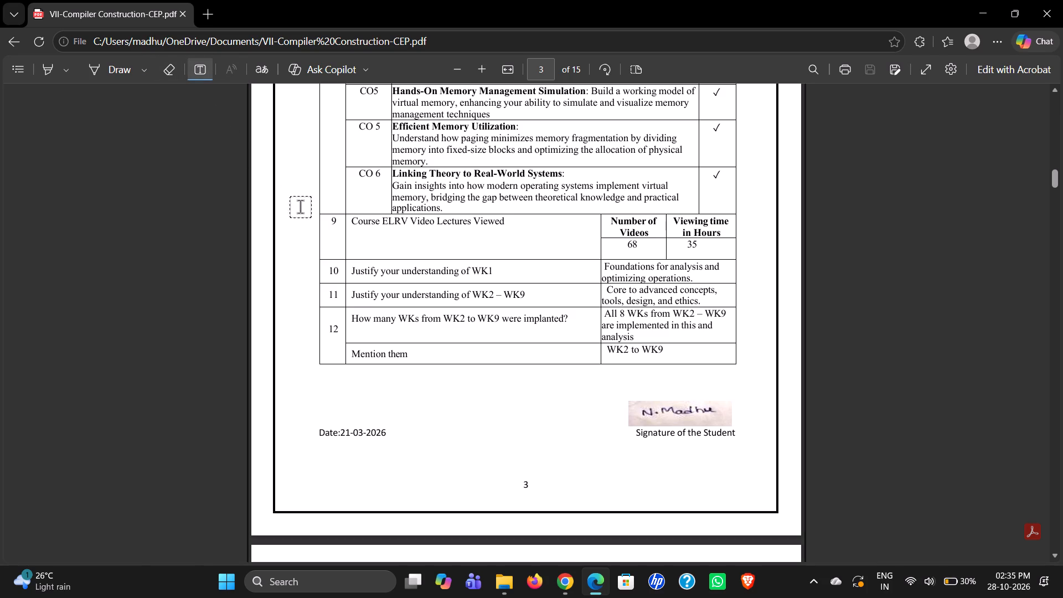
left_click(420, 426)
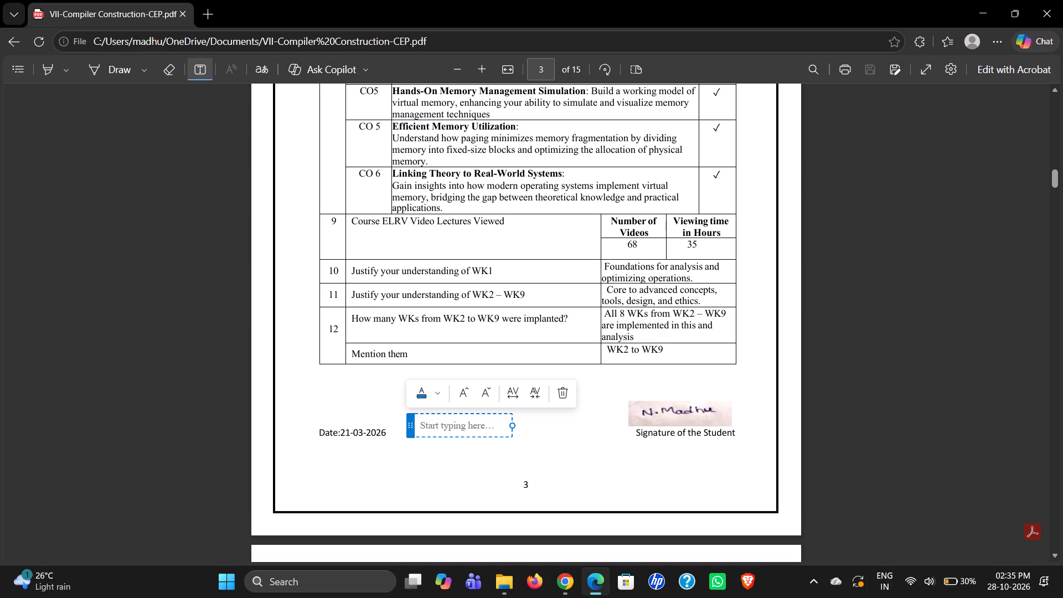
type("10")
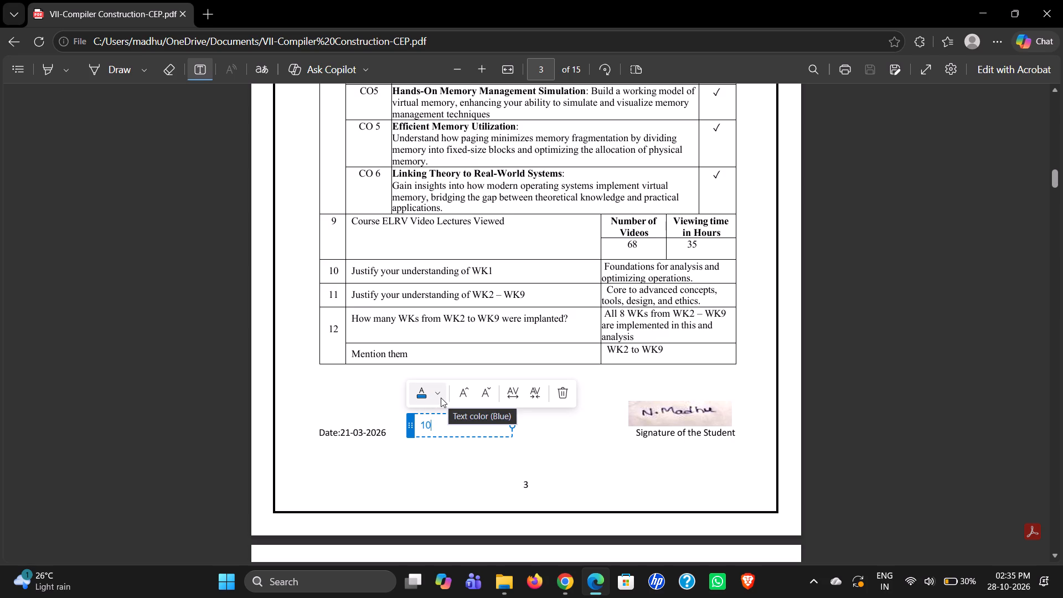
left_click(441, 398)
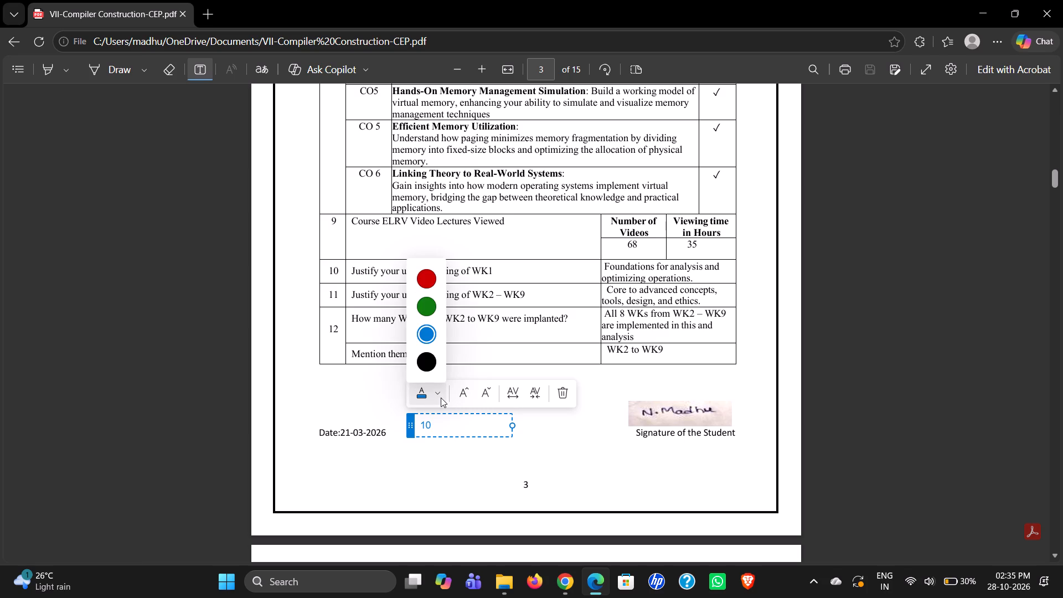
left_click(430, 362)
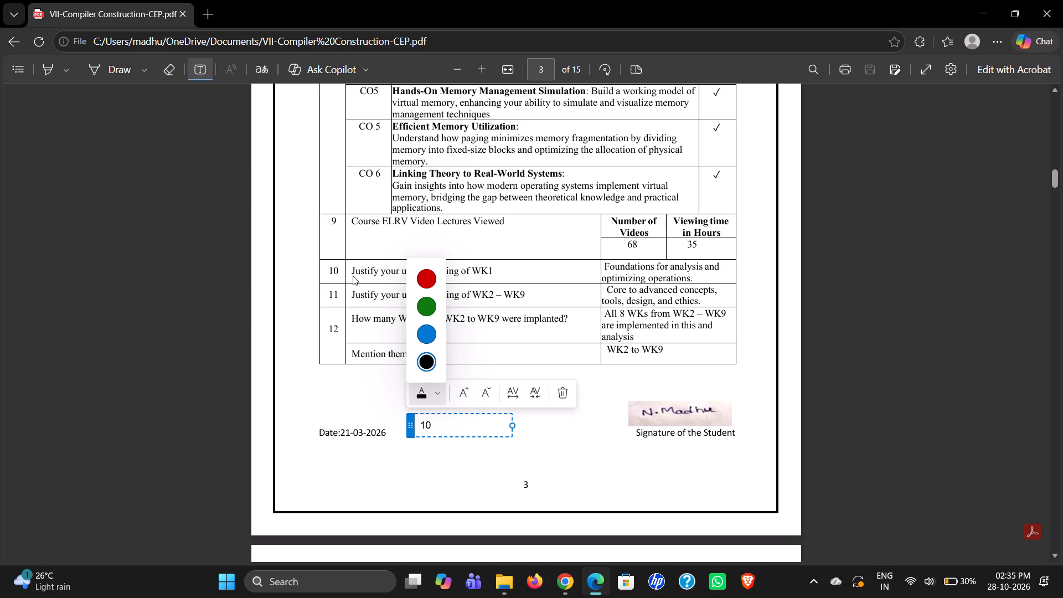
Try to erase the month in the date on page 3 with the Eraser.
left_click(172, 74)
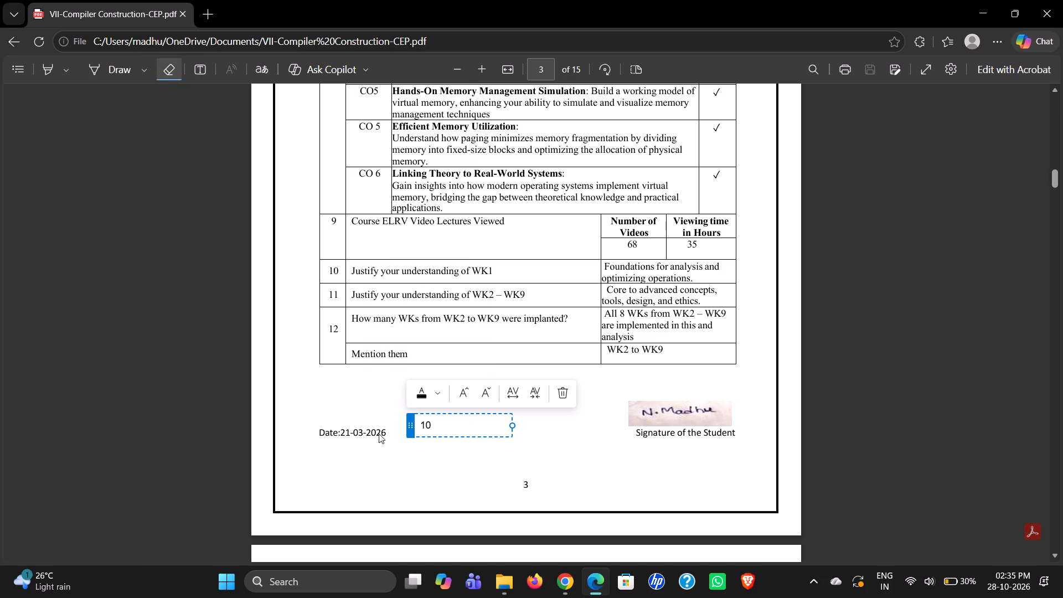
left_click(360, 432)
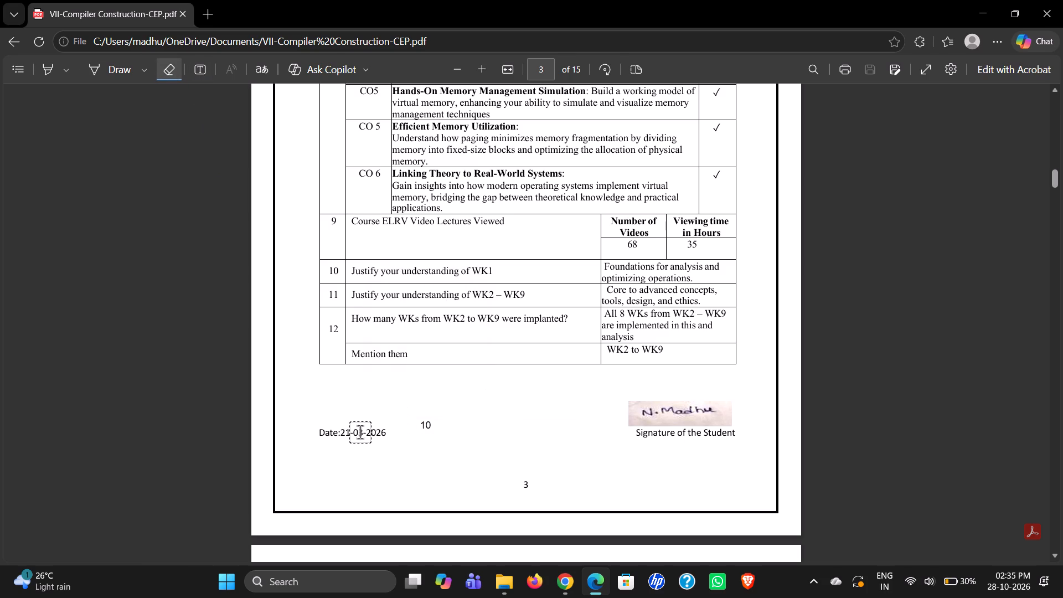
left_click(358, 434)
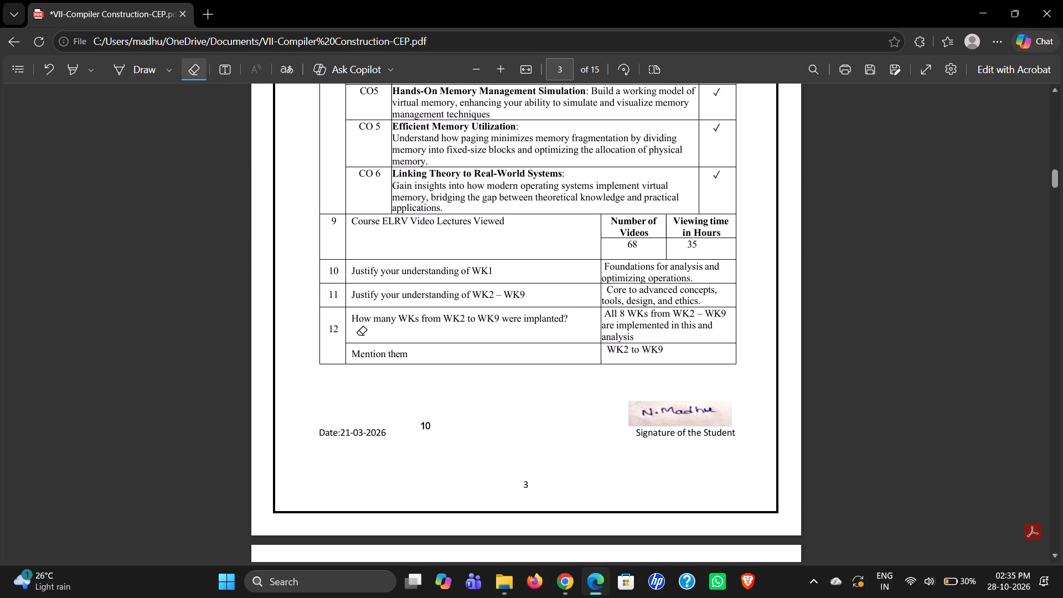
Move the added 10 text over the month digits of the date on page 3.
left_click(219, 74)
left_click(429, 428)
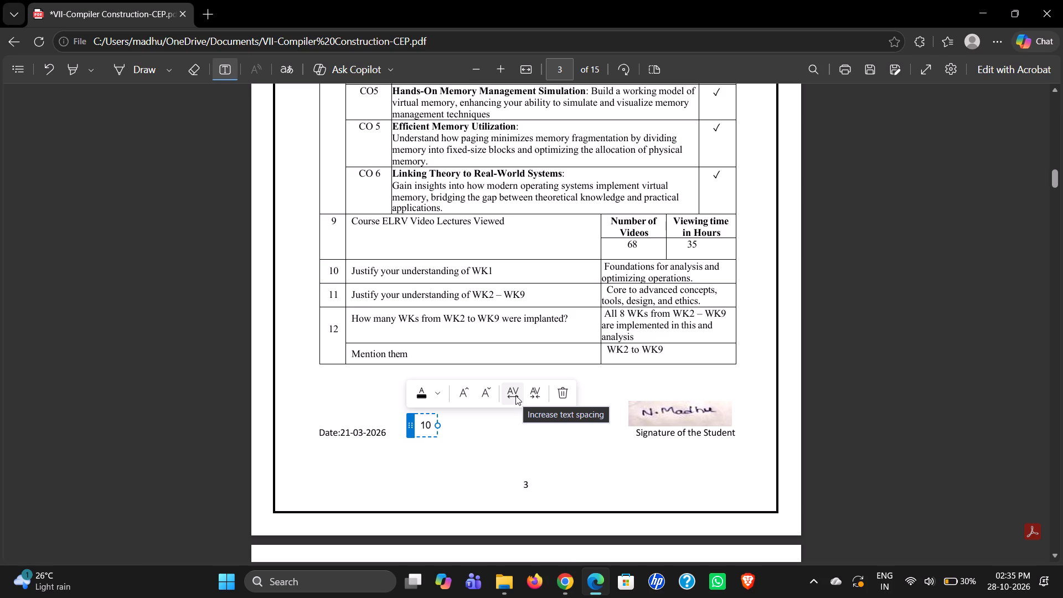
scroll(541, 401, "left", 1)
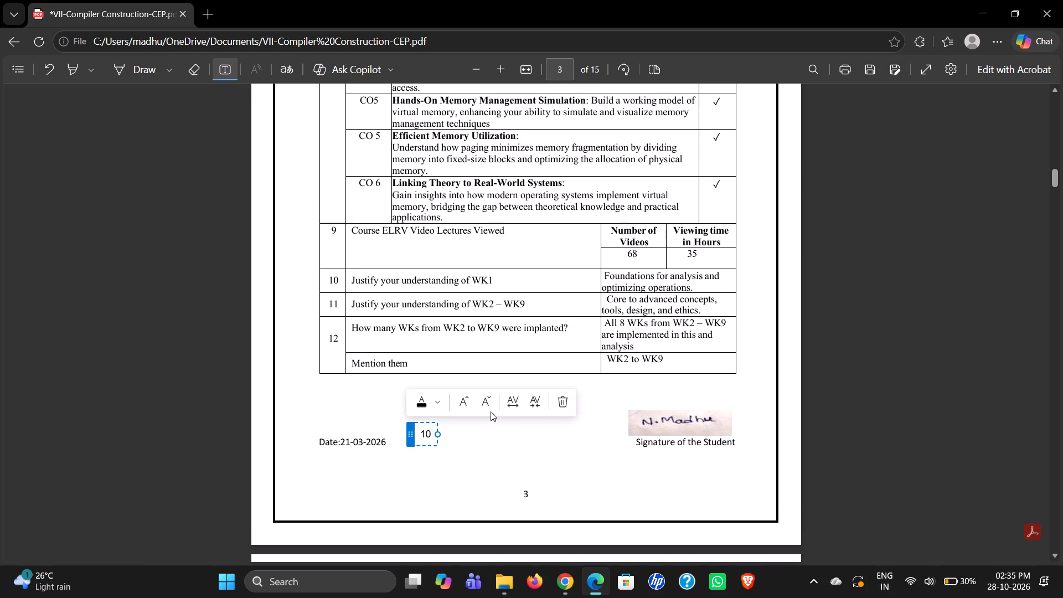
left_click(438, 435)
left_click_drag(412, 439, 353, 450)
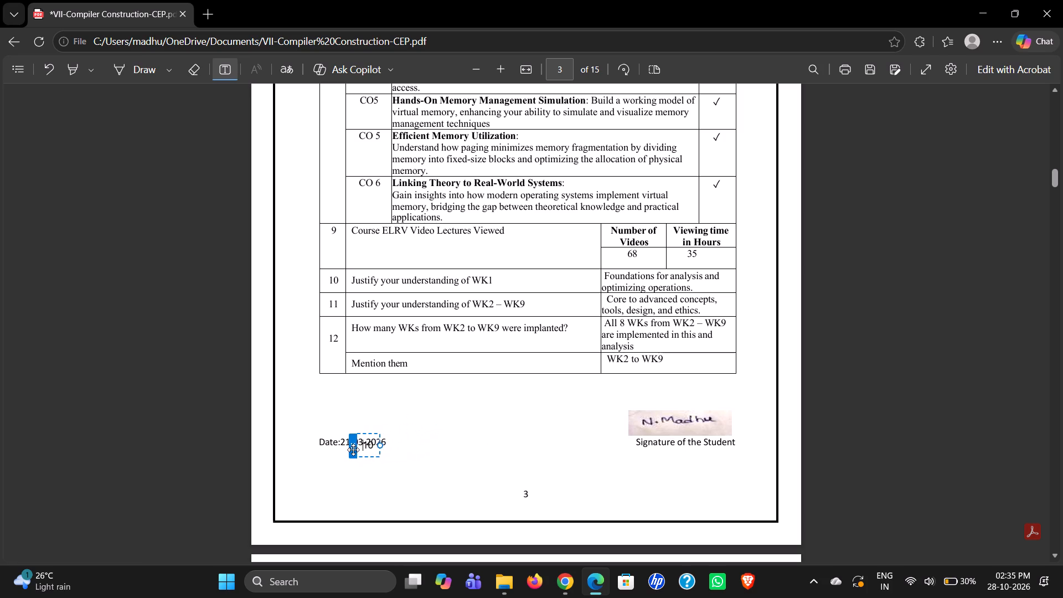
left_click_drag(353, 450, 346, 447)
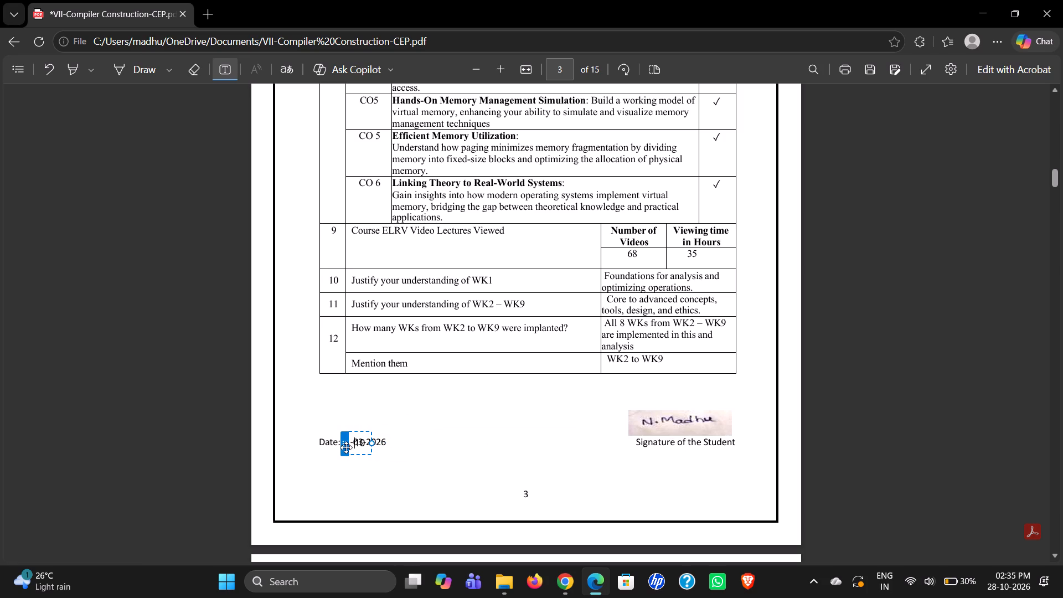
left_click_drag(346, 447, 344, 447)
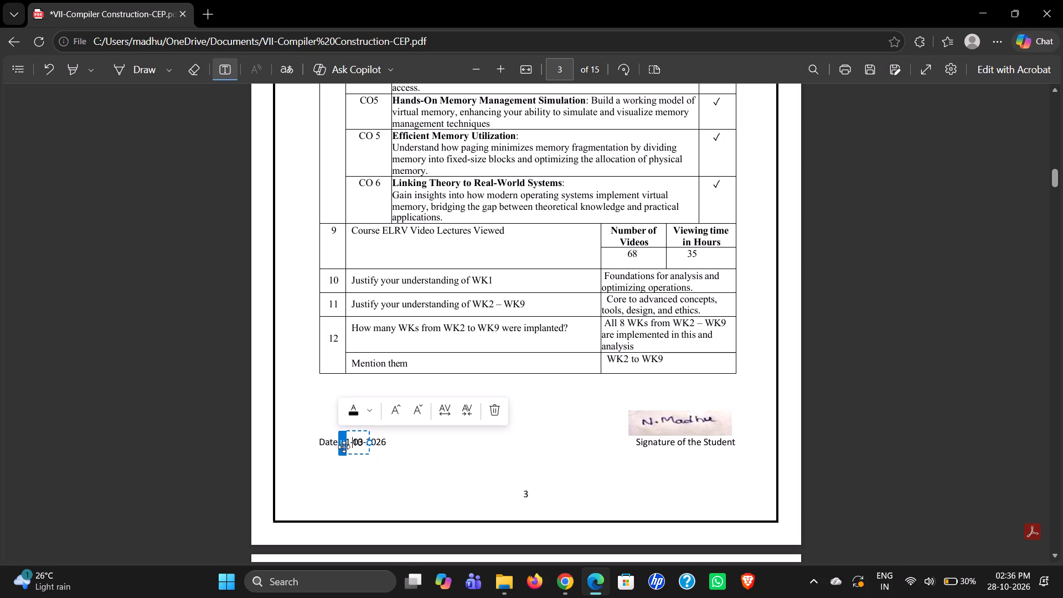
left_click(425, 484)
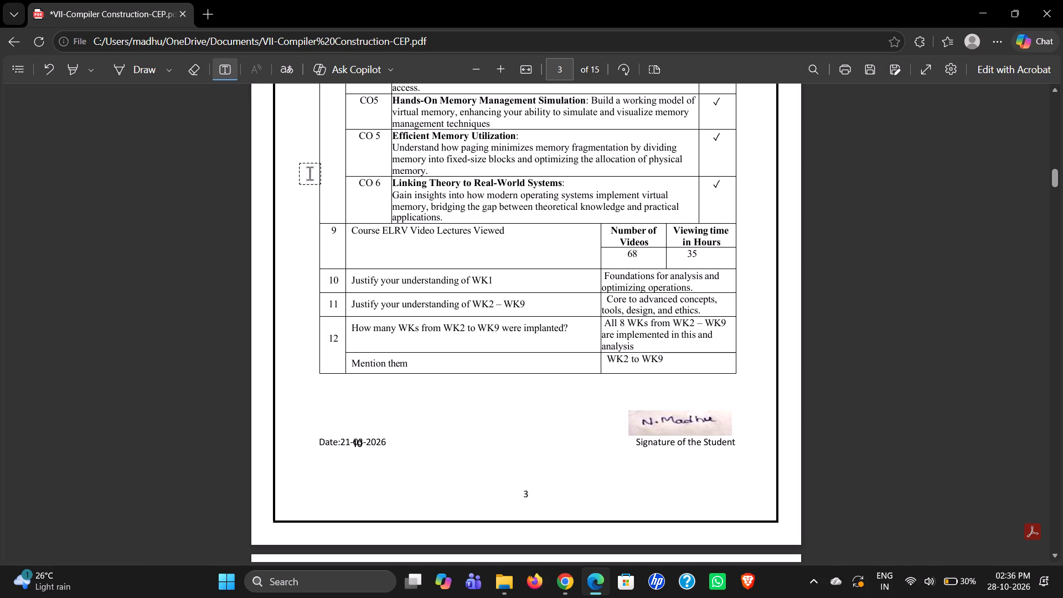
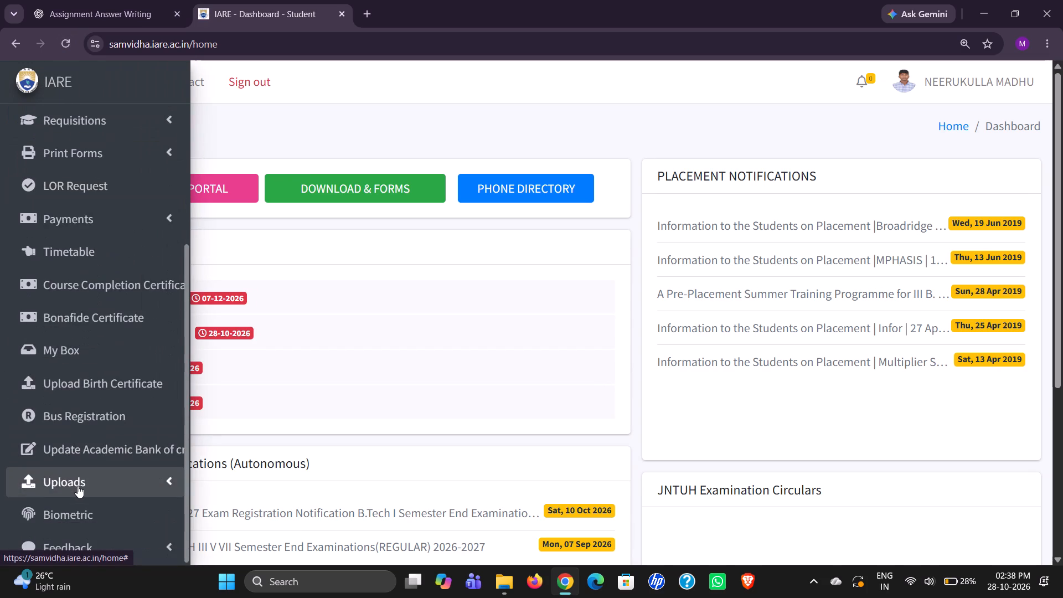
left_click(78, 486)
scroll(78, 486, "down", 5)
left_click(96, 443)
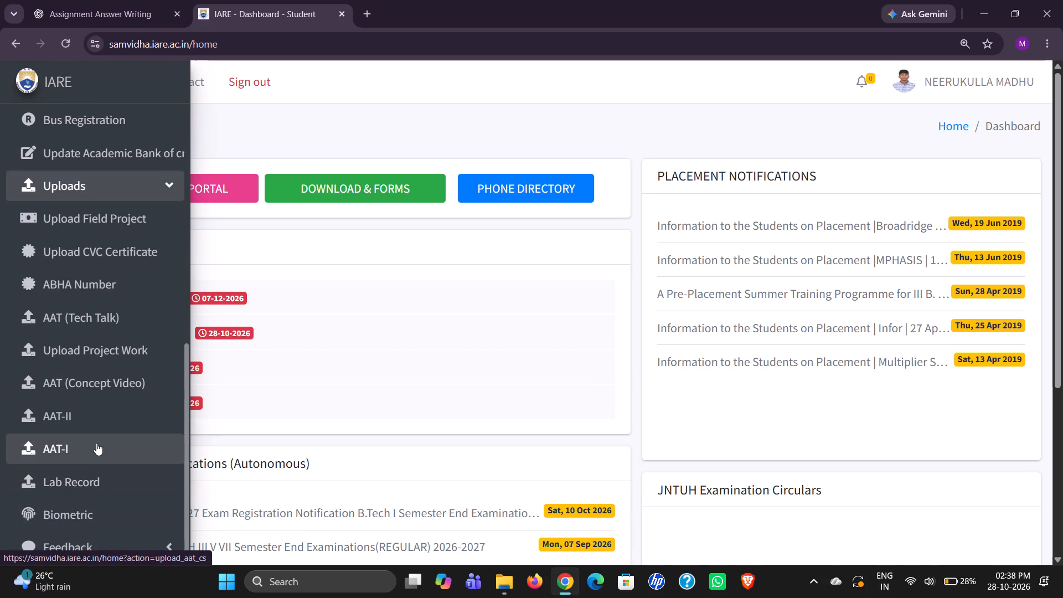
left_click(886, 414)
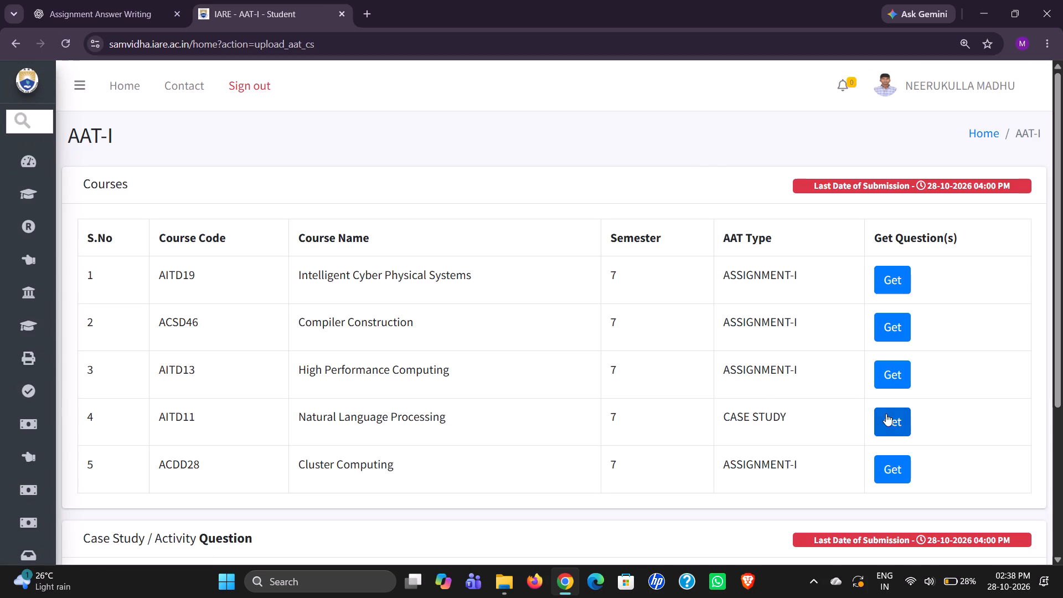
left_click(515, 400)
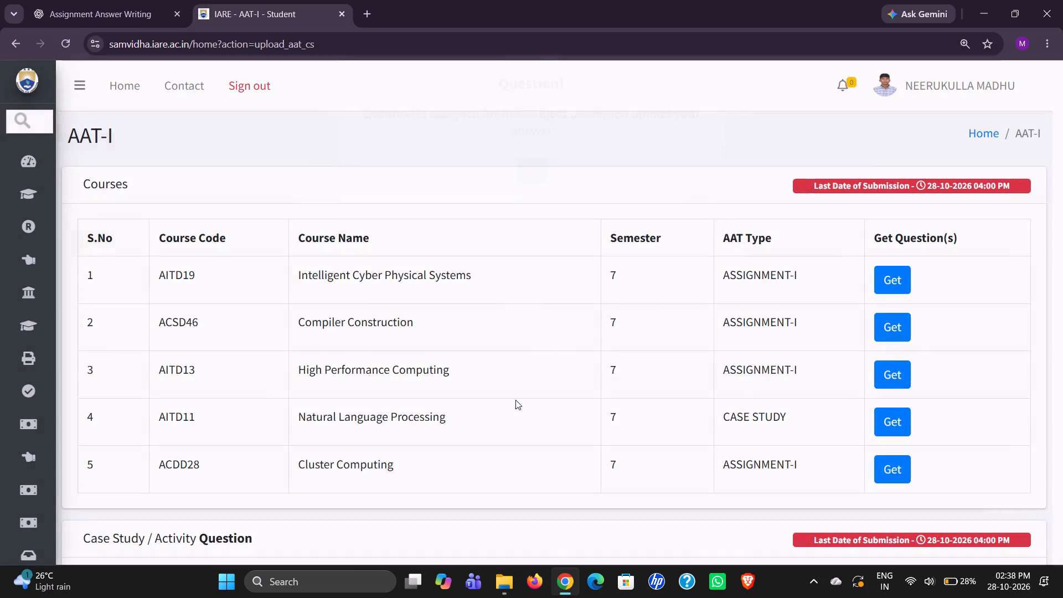
scroll(515, 400, "down", 4)
scroll(515, 400, "up", 1)
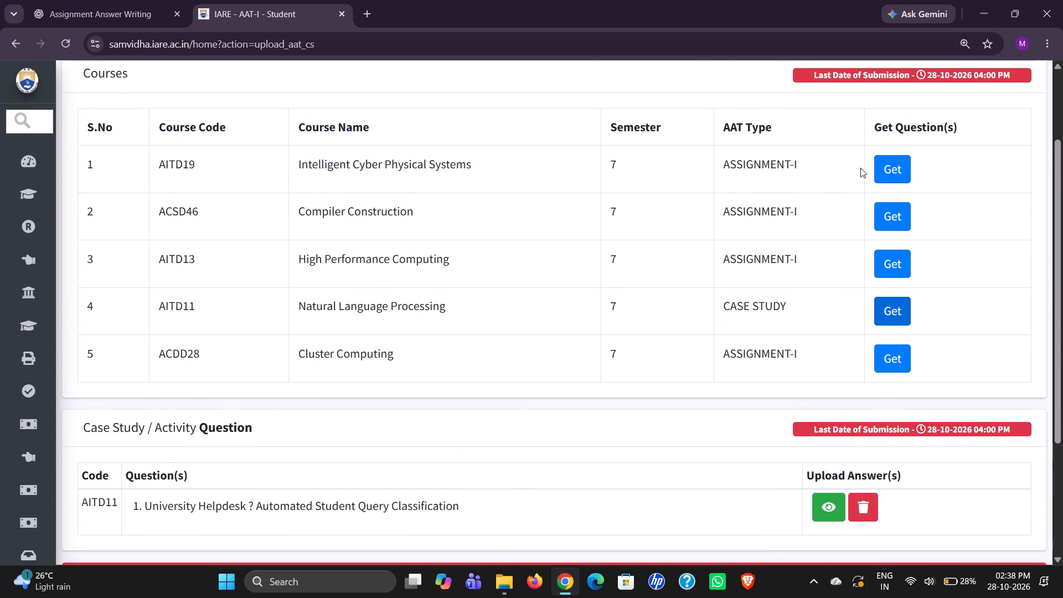
Check the AAT-I questions and uploads for Intelligent Cyber Physical Systems, Compiler Construction, High Performance Computing and Cluster Computing.
left_click(874, 161)
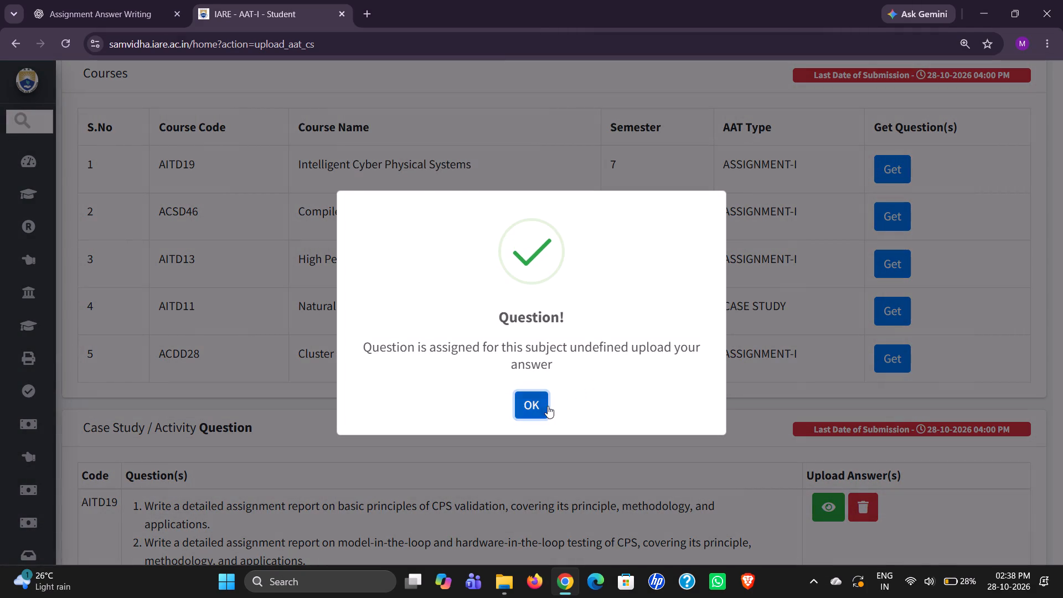
left_click(548, 406)
left_click(898, 218)
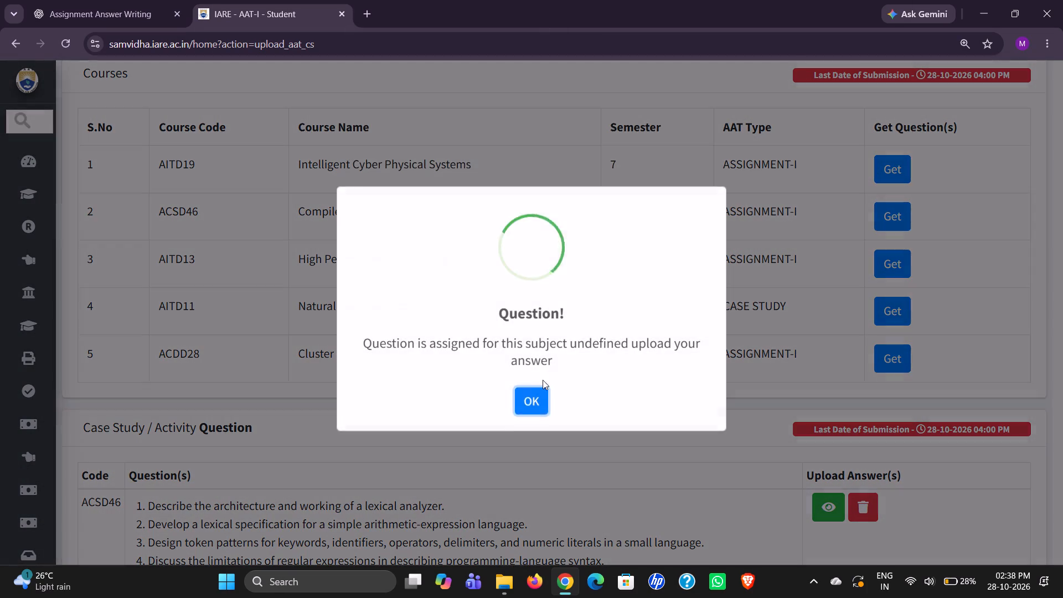
left_click(526, 400)
left_click(881, 257)
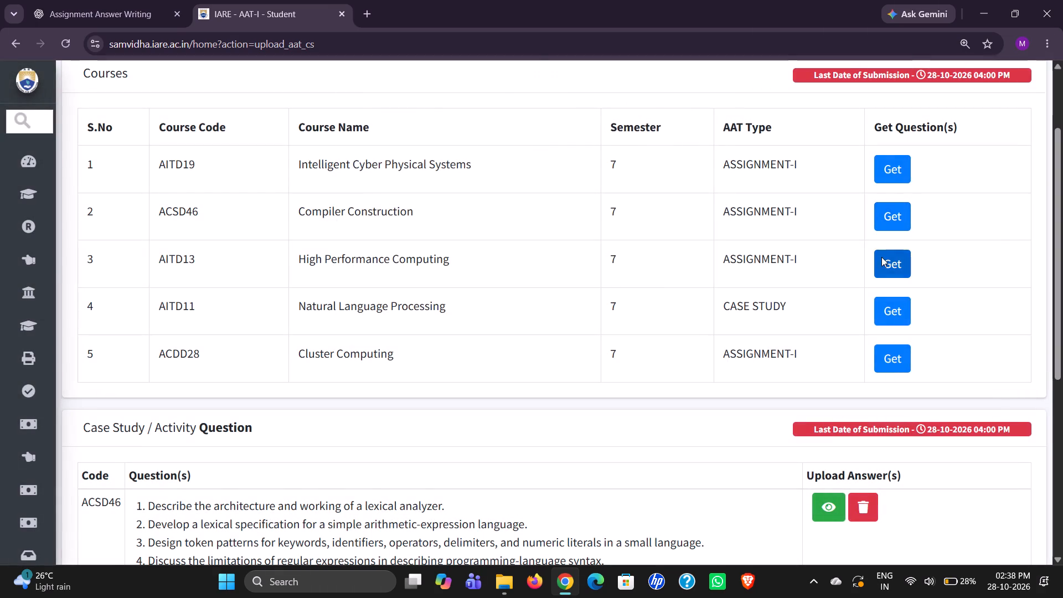
left_click(535, 411)
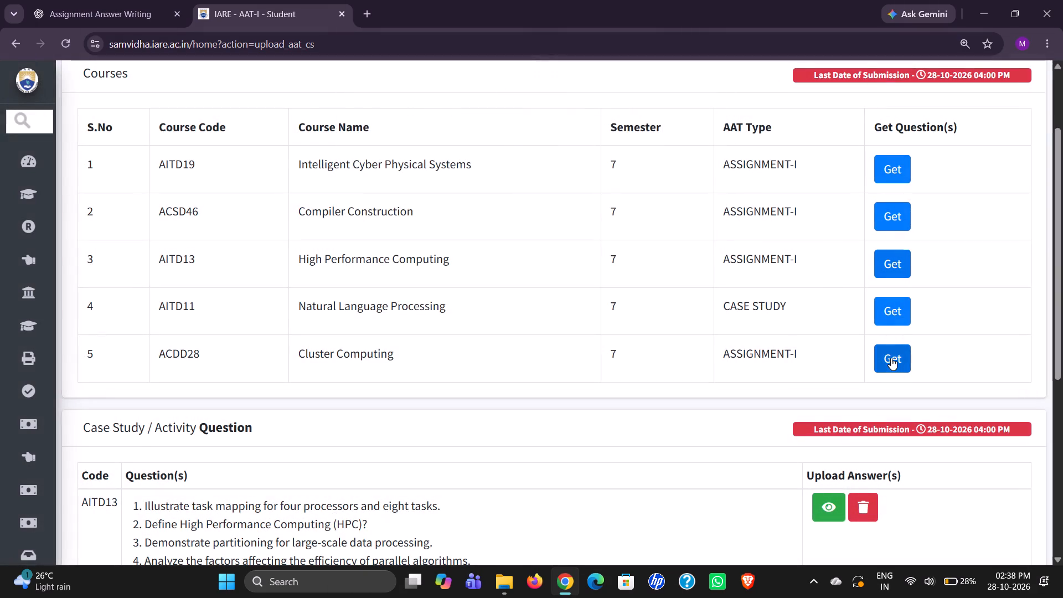
left_click(891, 358)
left_click(528, 403)
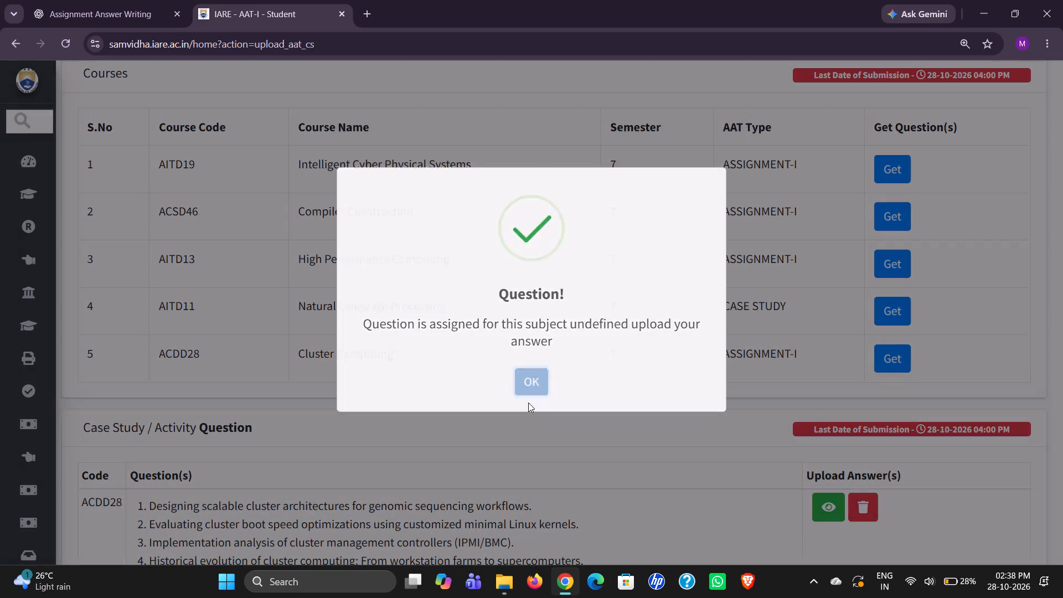
Open the AAT-II uploads page and check the CEP questions for Intelligent Cyber Physical Systems and Compiler Construction.
scroll(99, 450, "down", 2)
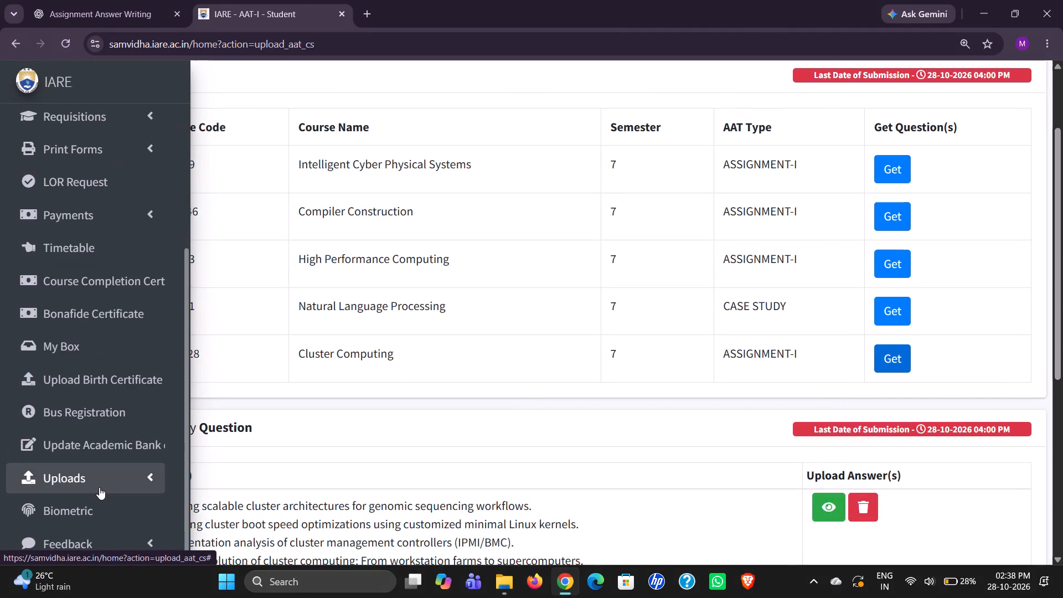
left_click(108, 480)
scroll(108, 480, "down", 4)
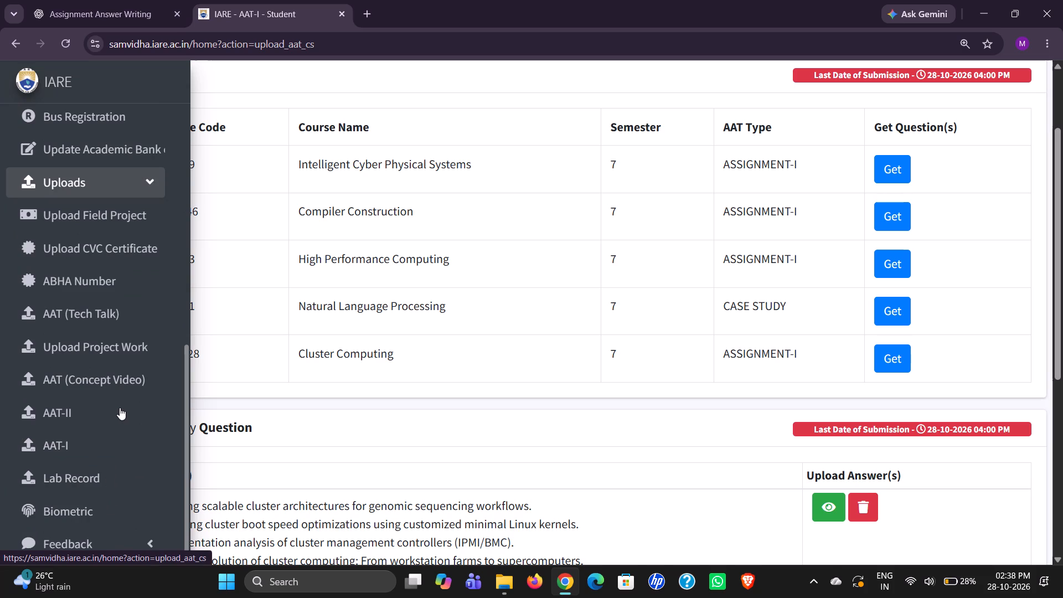
left_click(121, 408)
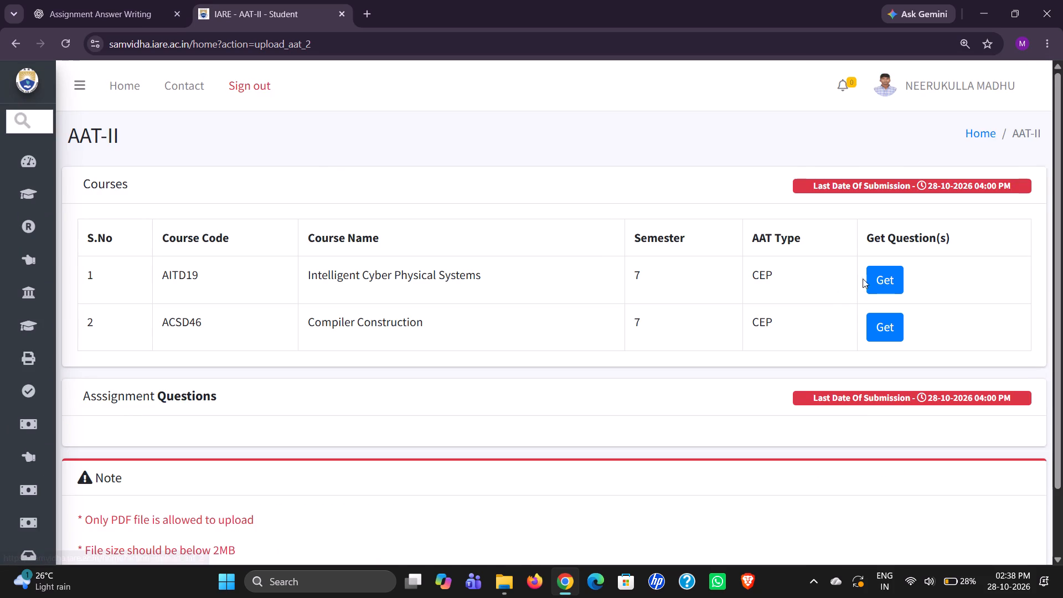
left_click(885, 271)
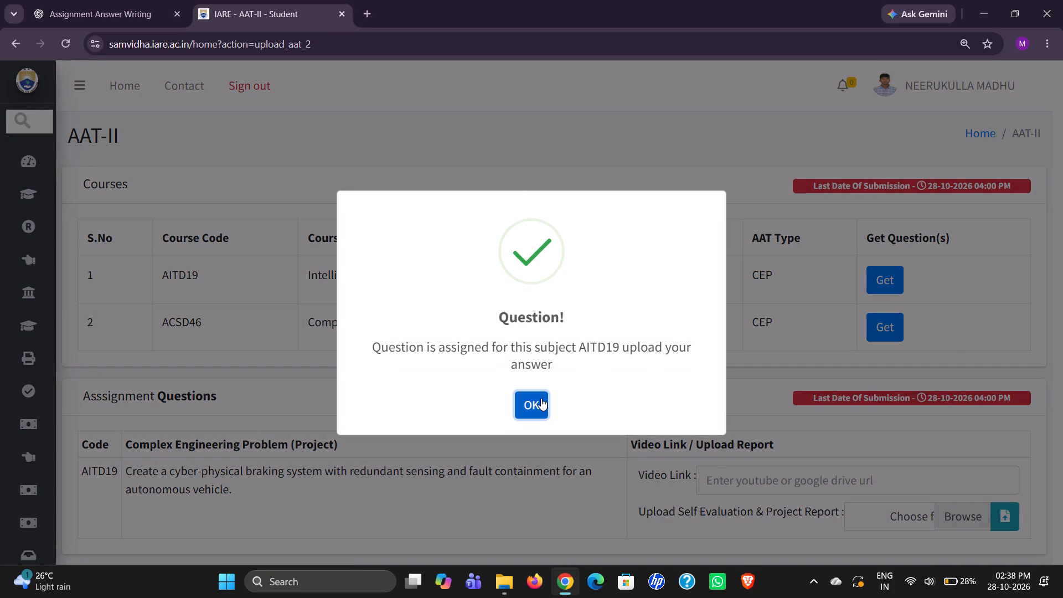
left_click(541, 398)
left_click(880, 326)
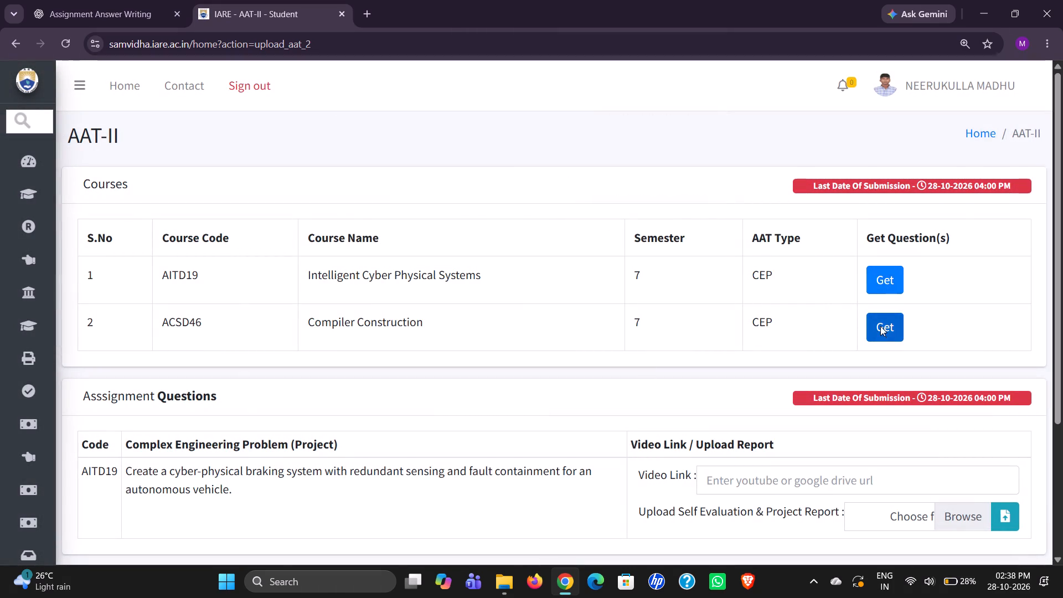
left_click(530, 408)
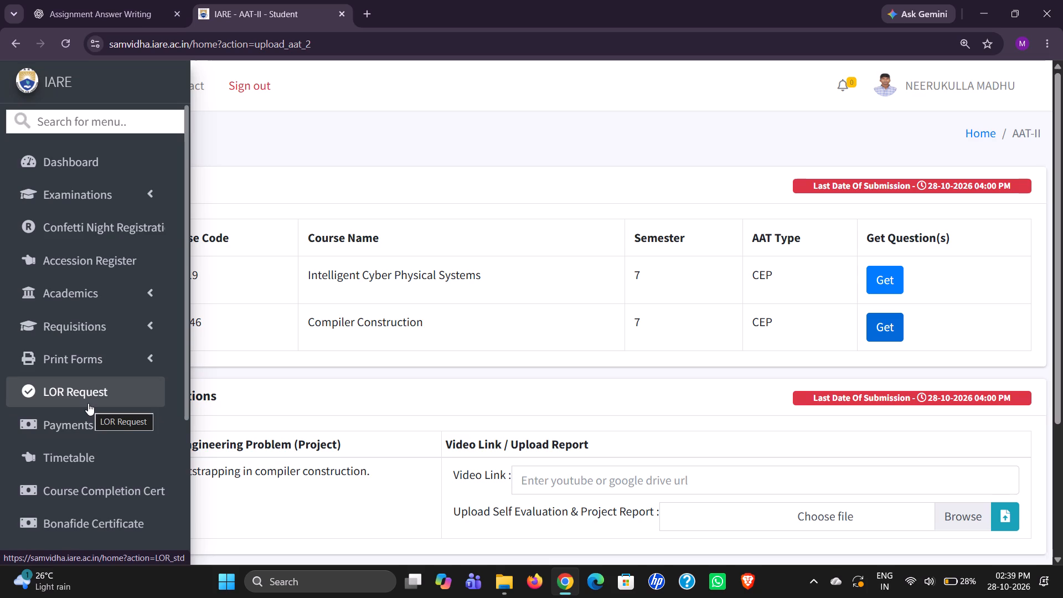
Open the AAT (Concept Video) uploads page to see which subjects need a video link.
scroll(88, 403, "down", 4)
left_click(98, 472)
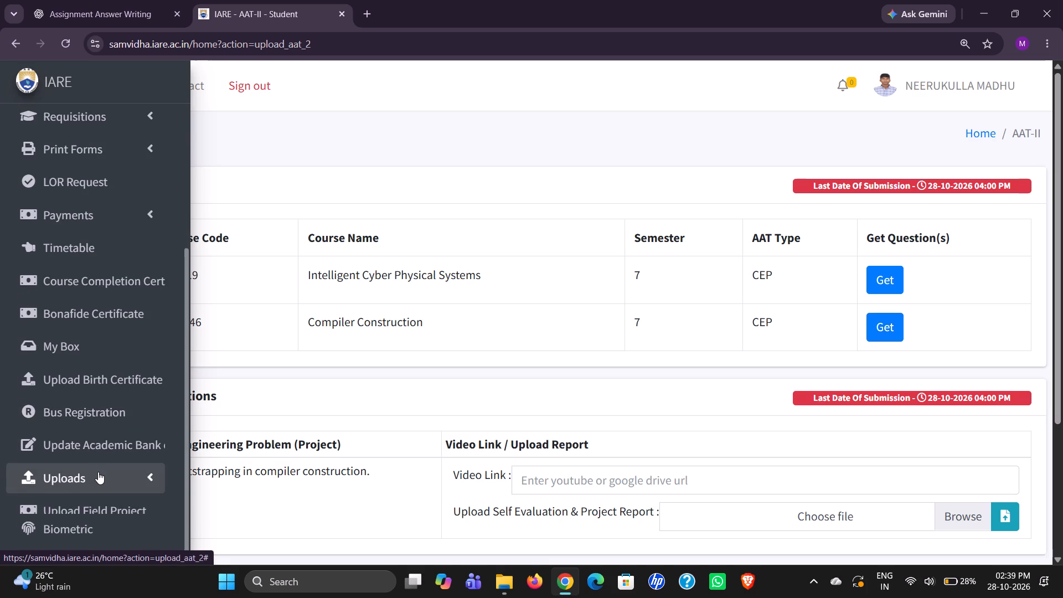
scroll(98, 472, "down", 3)
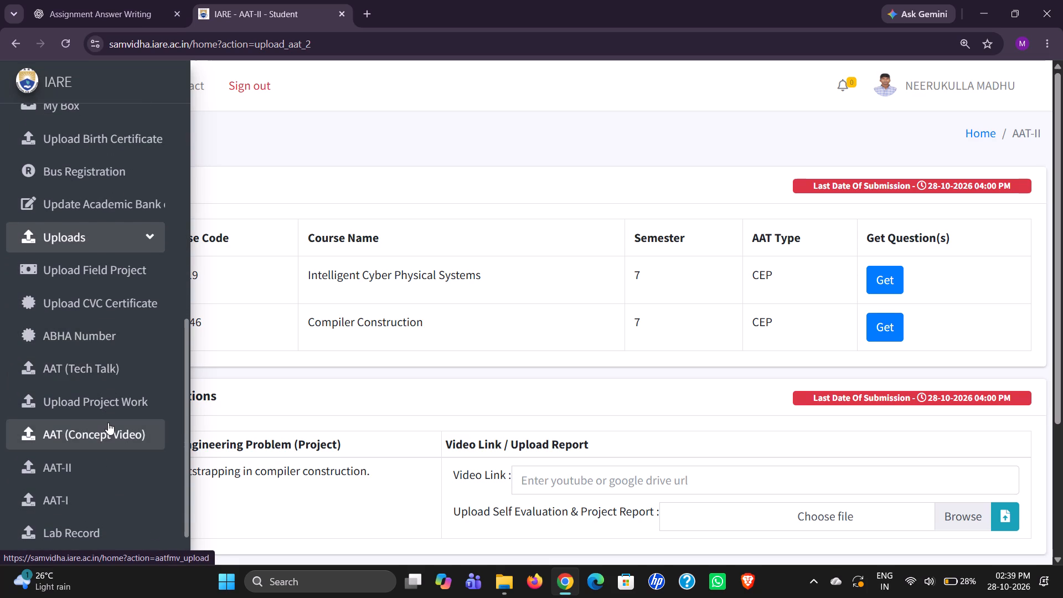
left_click(108, 425)
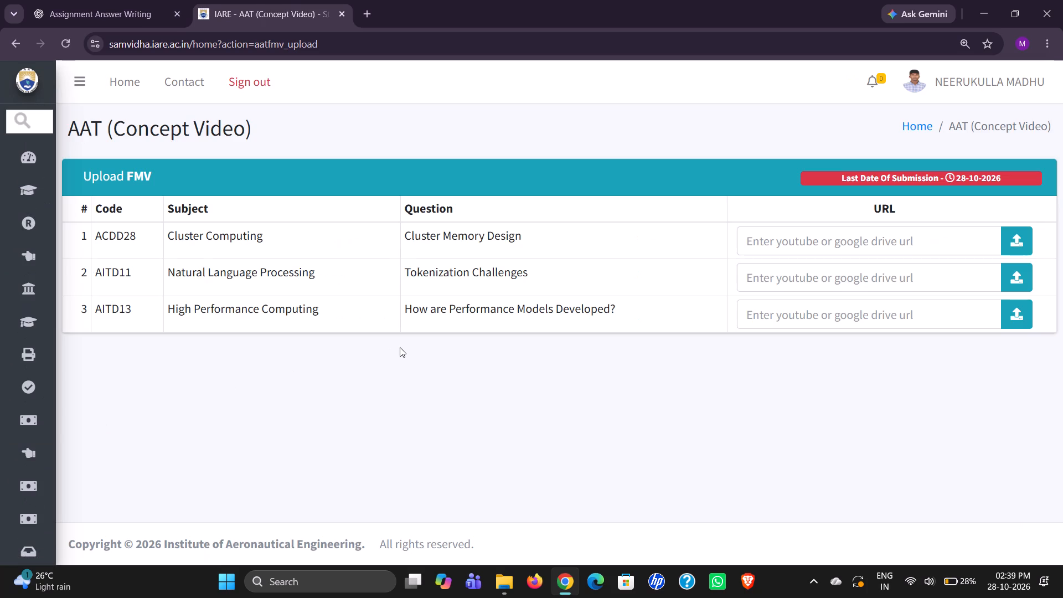
Return to the AAT-II uploads page and get the Intelligent Cyber Physical Systems CEP question with its upload fields.
scroll(93, 430, "down", 1)
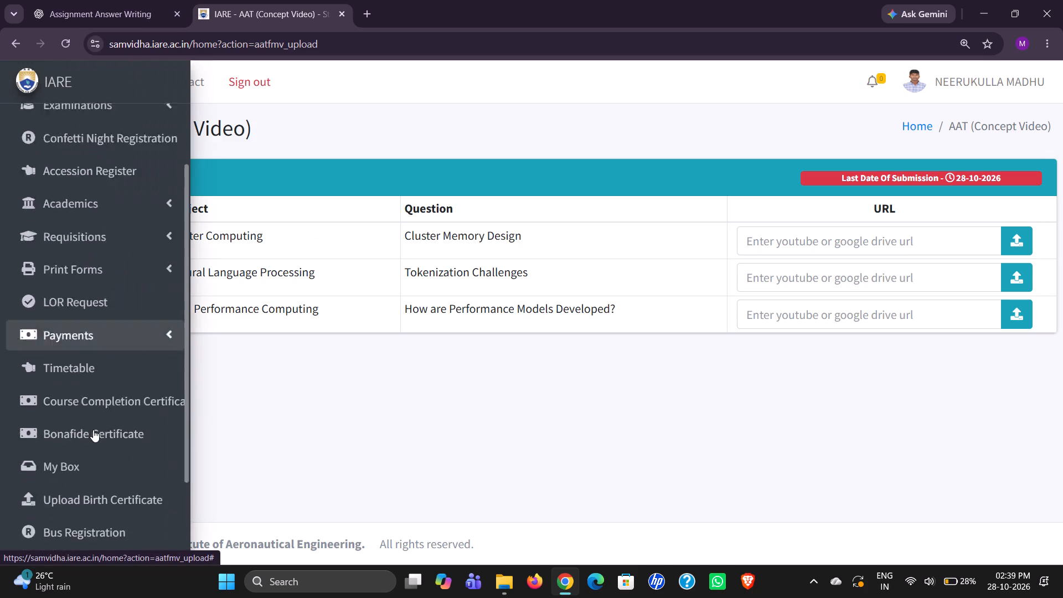
scroll(93, 430, "down", 1)
scroll(110, 517, "down", 3)
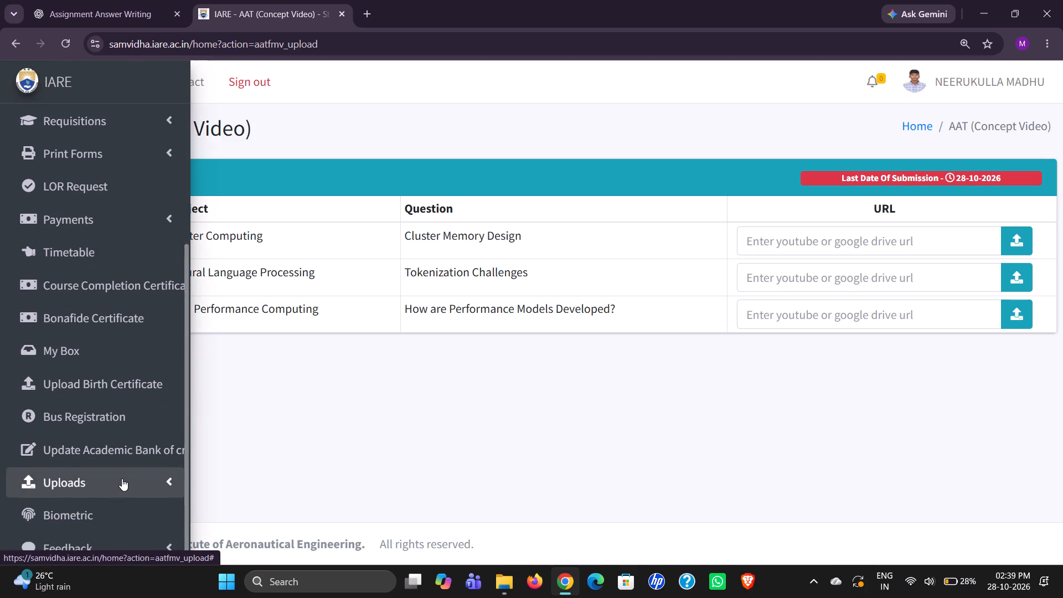
left_click(122, 478)
scroll(122, 478, "down", 4)
left_click(125, 410)
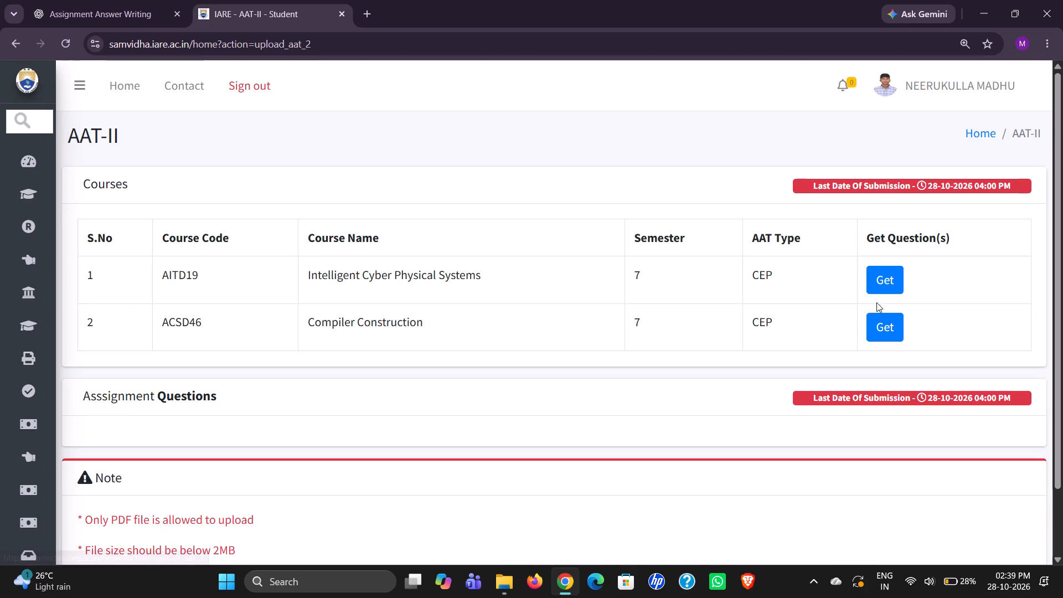
left_click(889, 283)
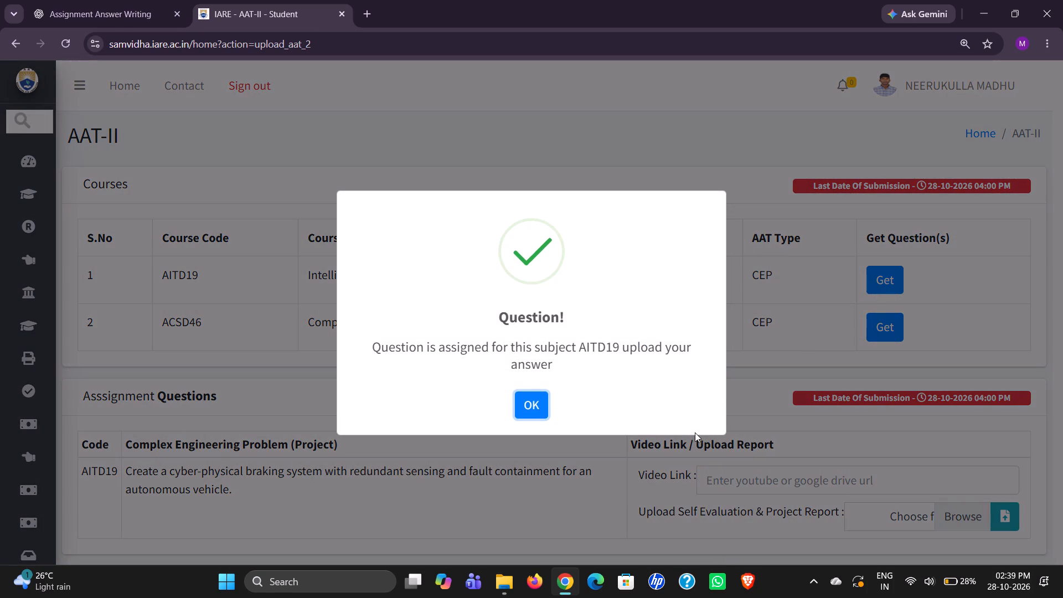
left_click(533, 407)
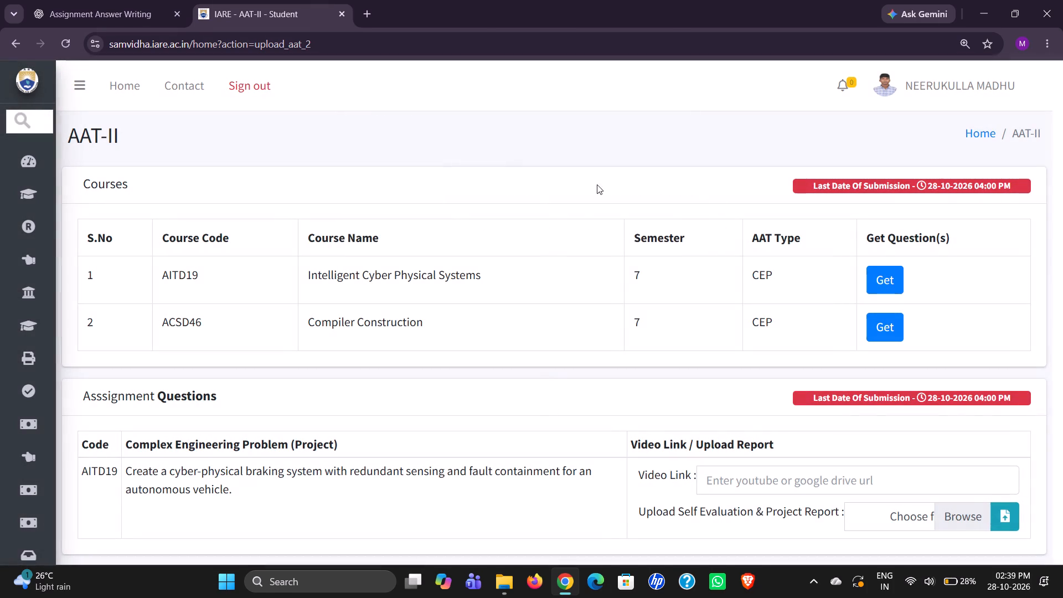
Open Google Drive in a new tab and go to My Drive.
left_click(367, 15)
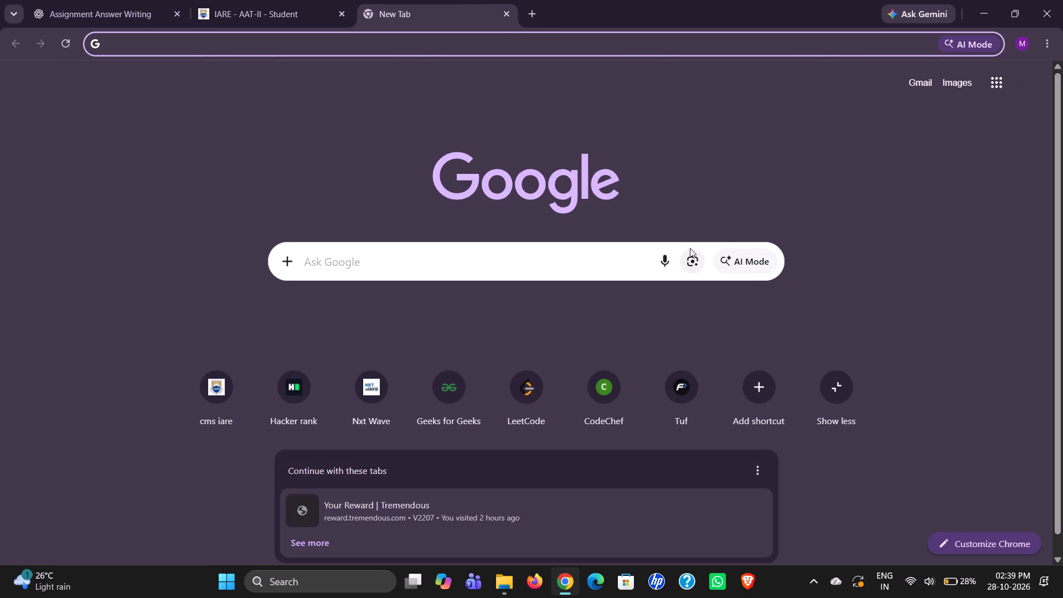
left_click(993, 81)
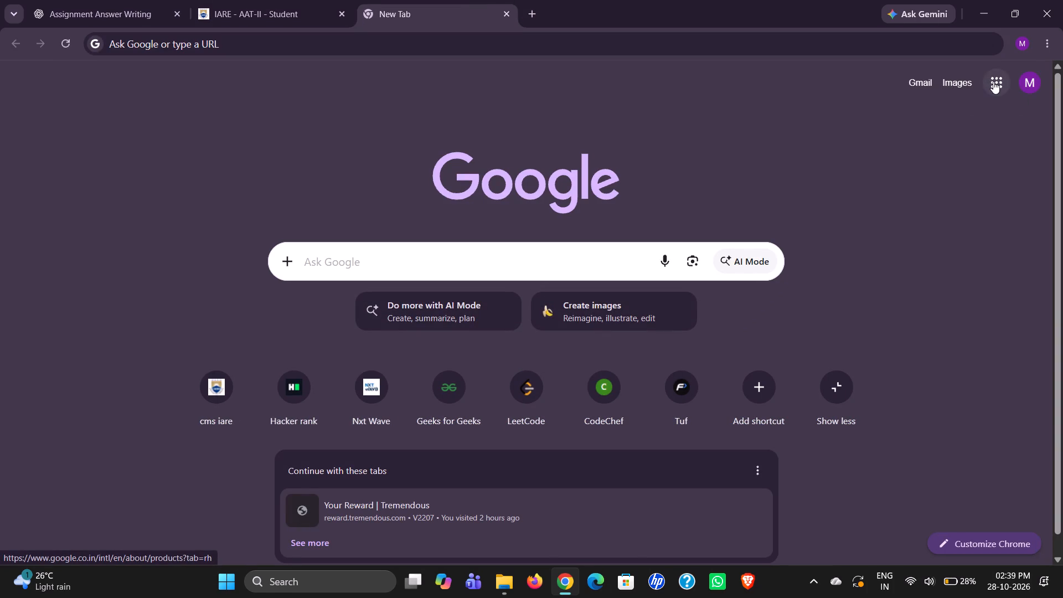
left_click(925, 198)
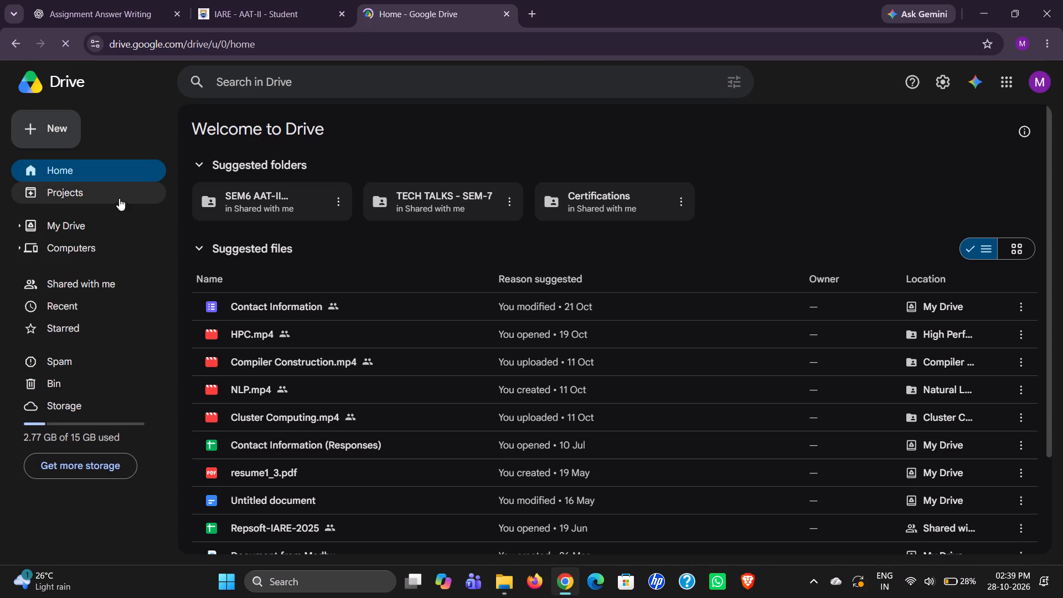
left_click(88, 197)
left_click(82, 220)
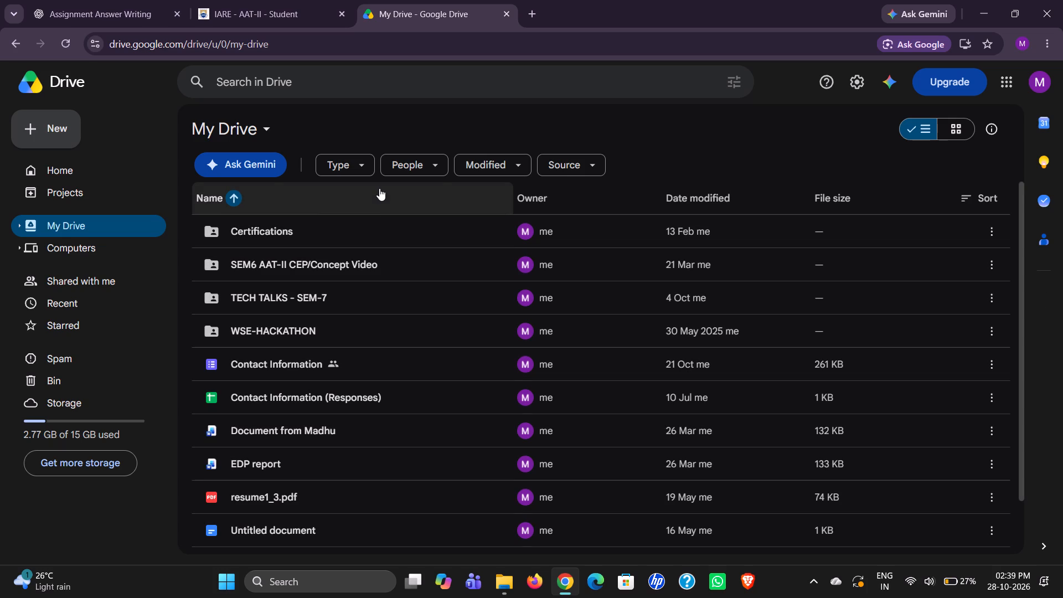
Rename the SEM6 AAT-II CEP/Concept Video folder in My Drive as SEM7 AAT-II CEP/Concept Video.
right_click(367, 264)
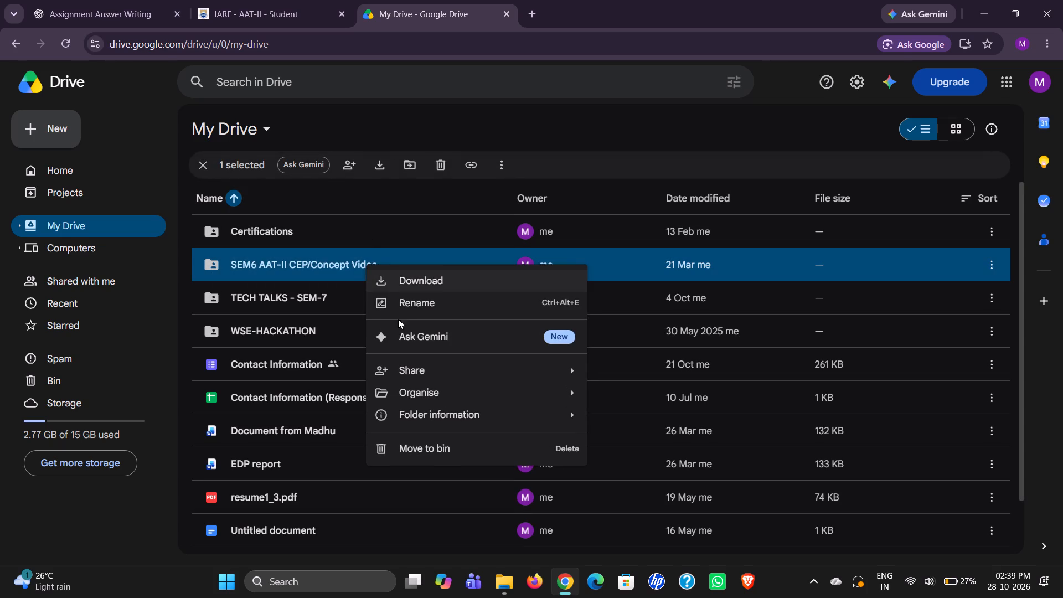
left_click(425, 305)
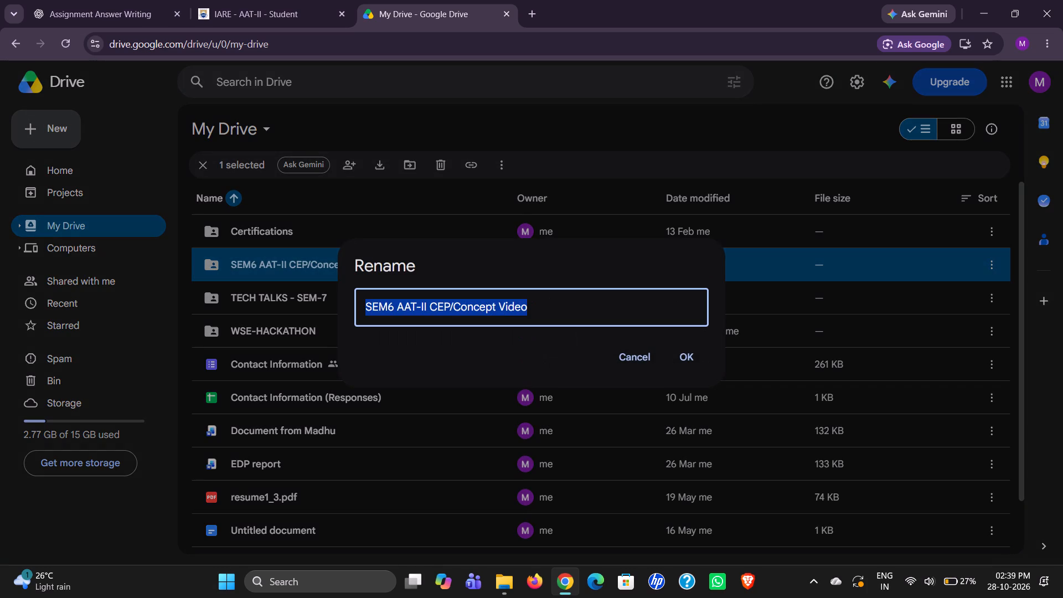
left_click(390, 308)
key("Right")
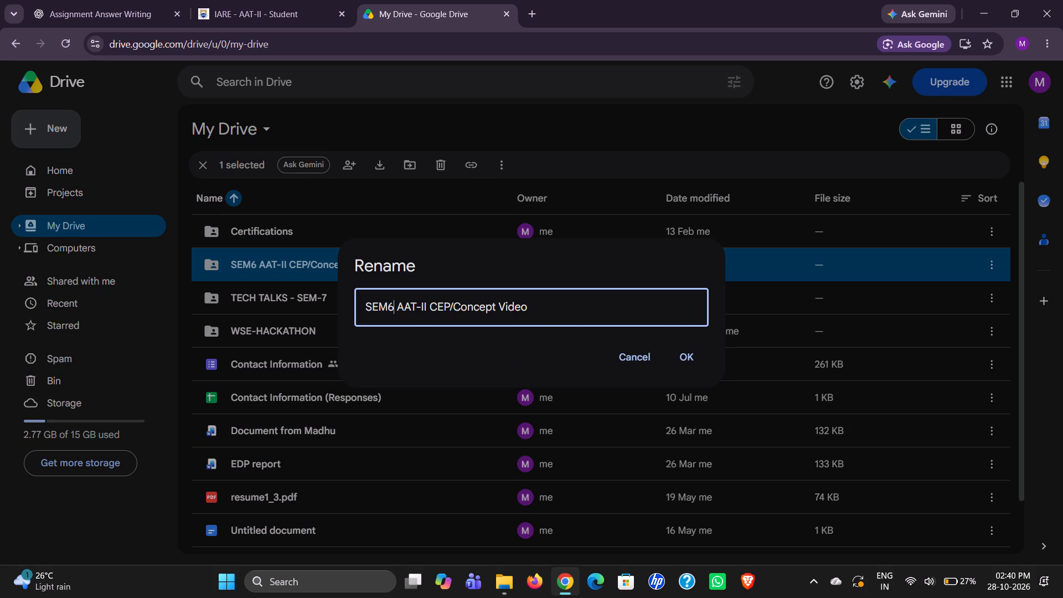
key("BackSpace")
key("7")
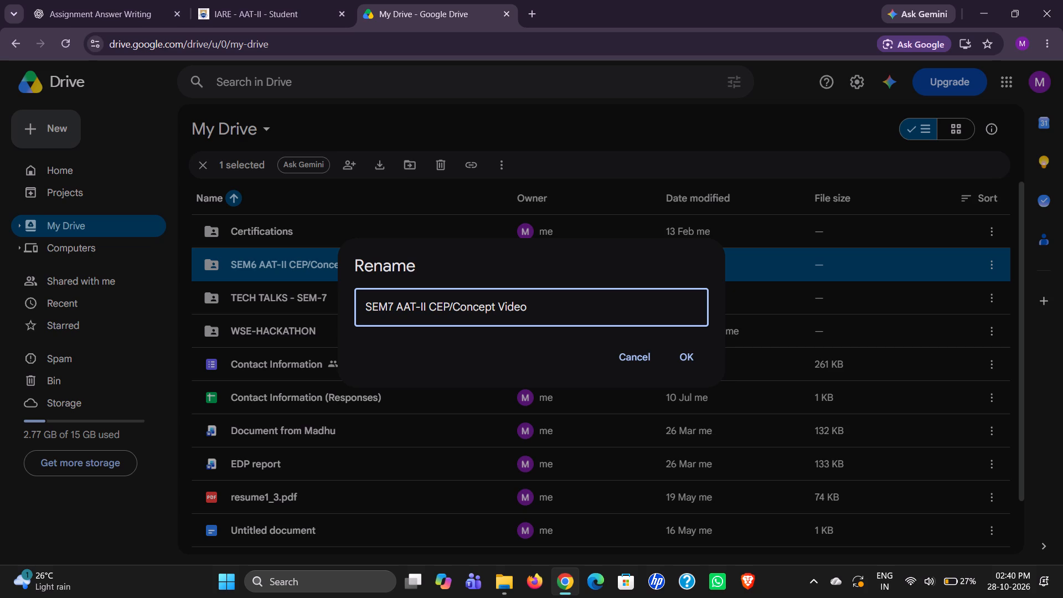
left_click(682, 355)
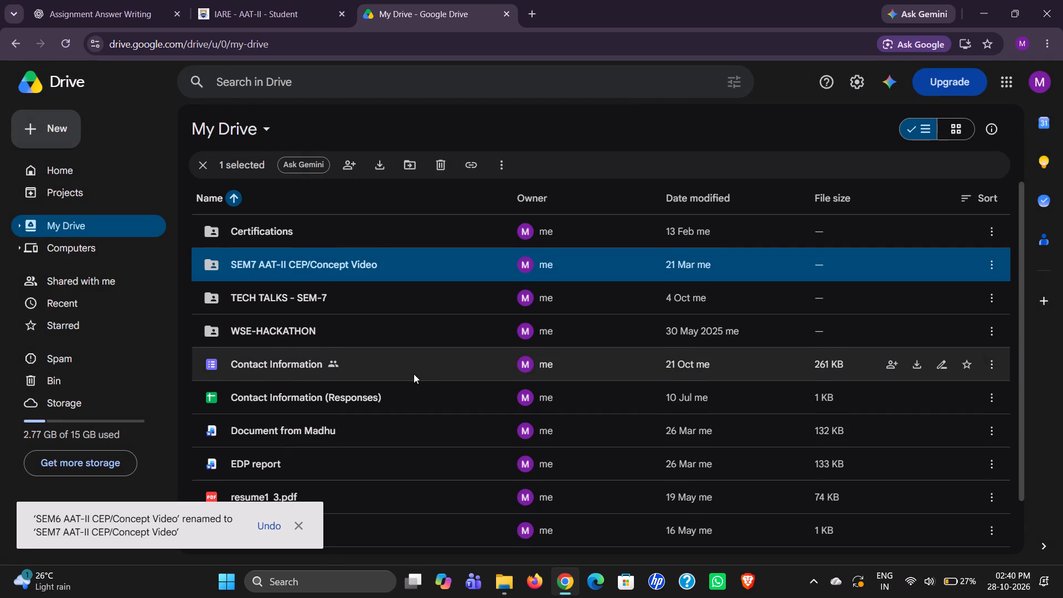
Open the SEM7 AAT-II CEP/Concept Video folder and move the BI, LLM, NCDL, STM and TOC folders to the bin.
scroll(414, 374, "down", 2)
scroll(414, 374, "up", 4)
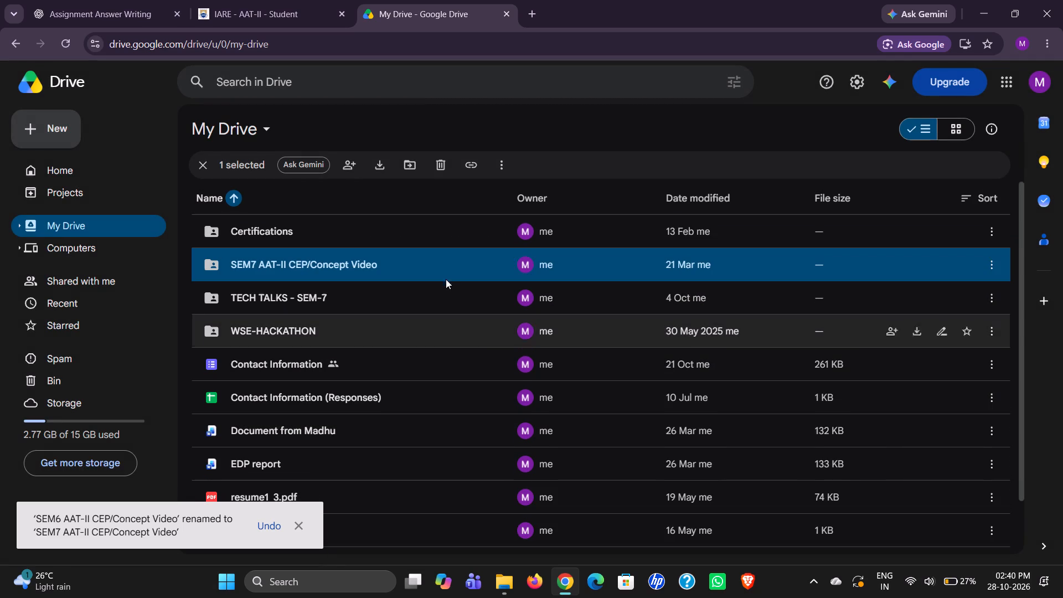
double_click(450, 266)
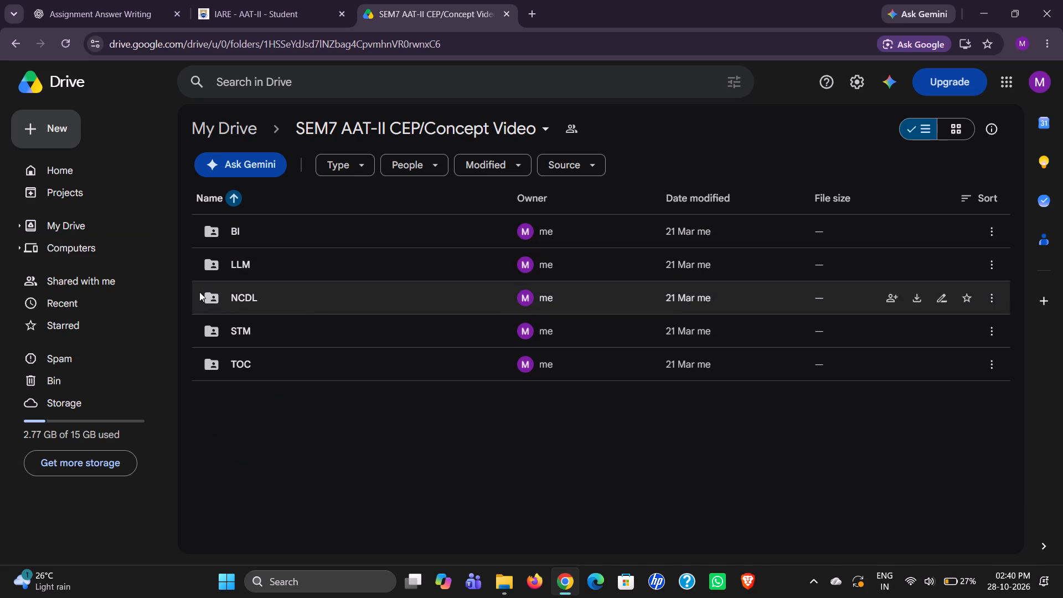
left_click_drag(205, 395, 266, 230)
left_click(446, 171)
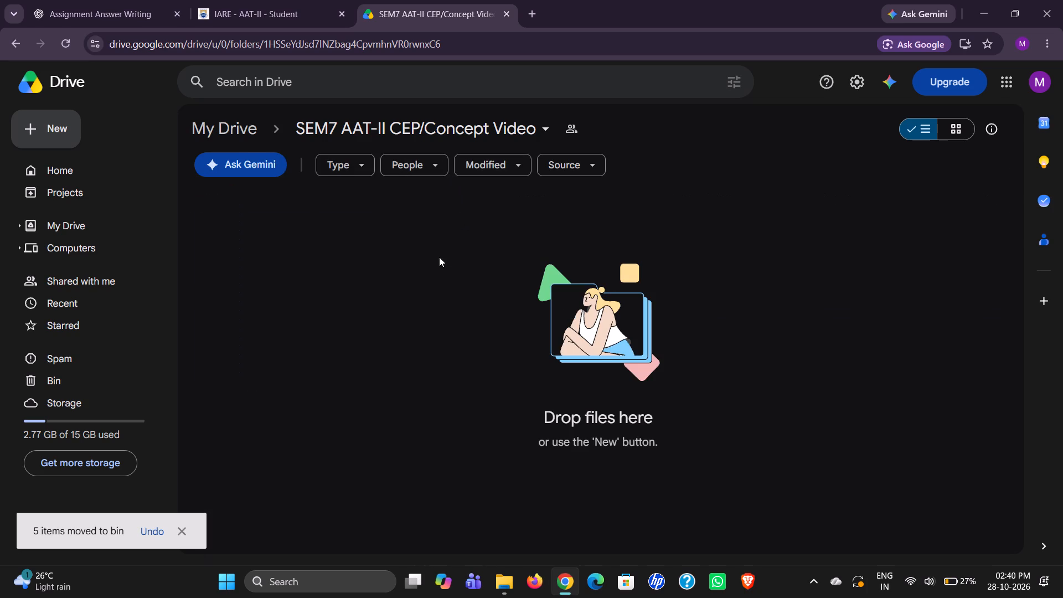
Create a folder named Intelligent Cyber Physical Systems inside the SEM7 AAT-II CEP/Concept Video folder.
right_click(378, 271)
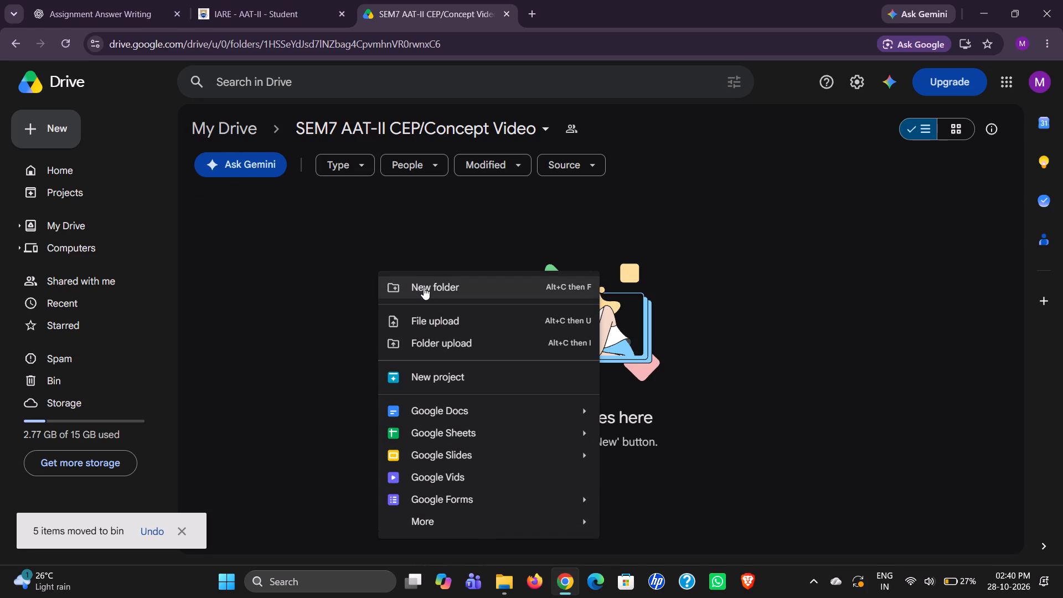
left_click(424, 287)
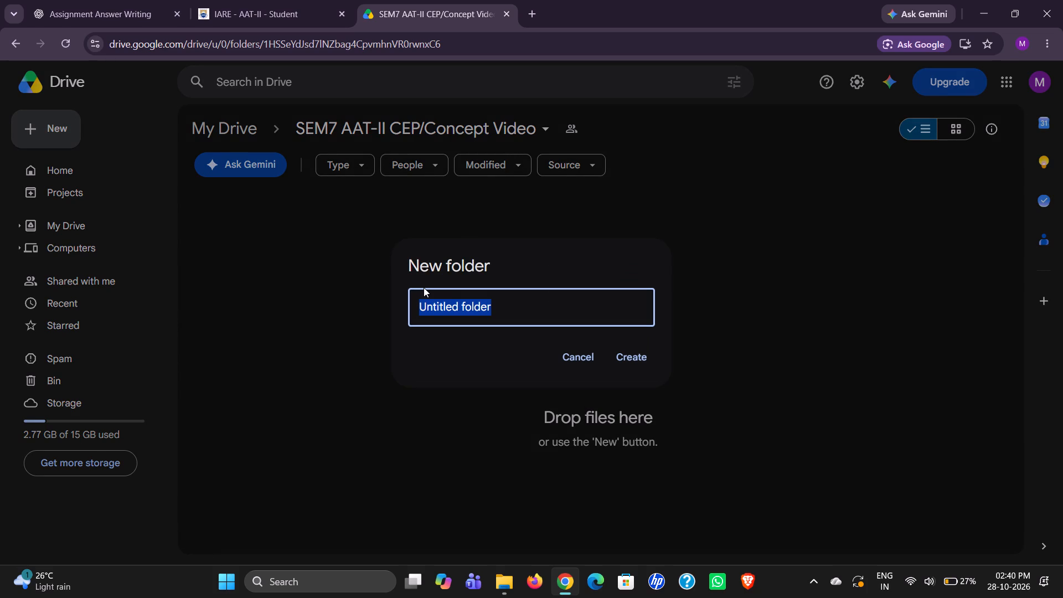
type("IC")
type("PS")
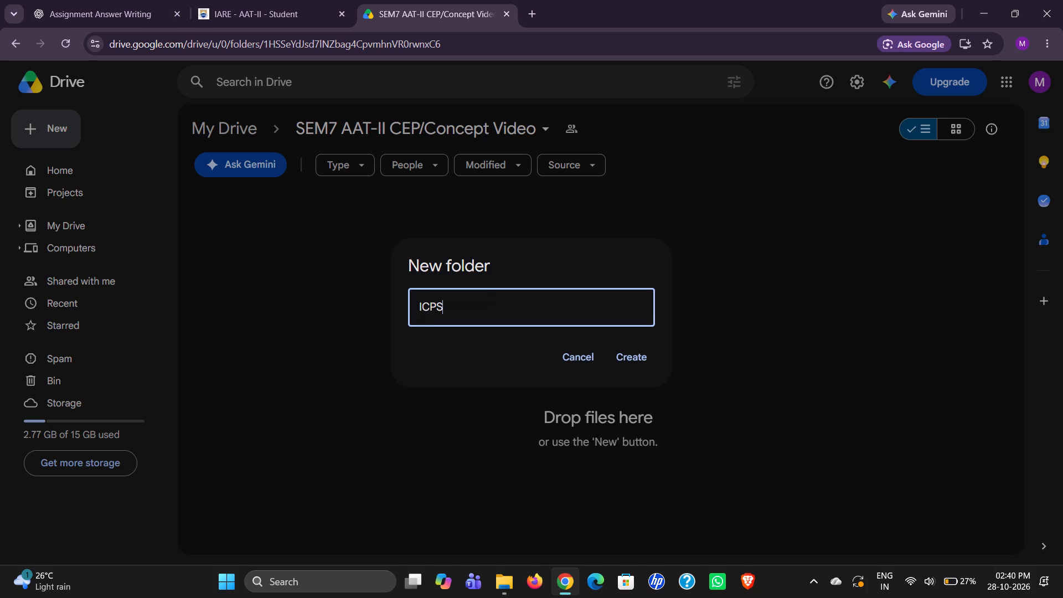
key("BackSpace")
key("BackSpace")
key("BackSpace")
key("BackSpace")
key("BackSpace")
key("BackSpace")
key("BackSpace")
key("BackSpace")
type("In")
key("t")
type("el")
type("ligent")
key("space")
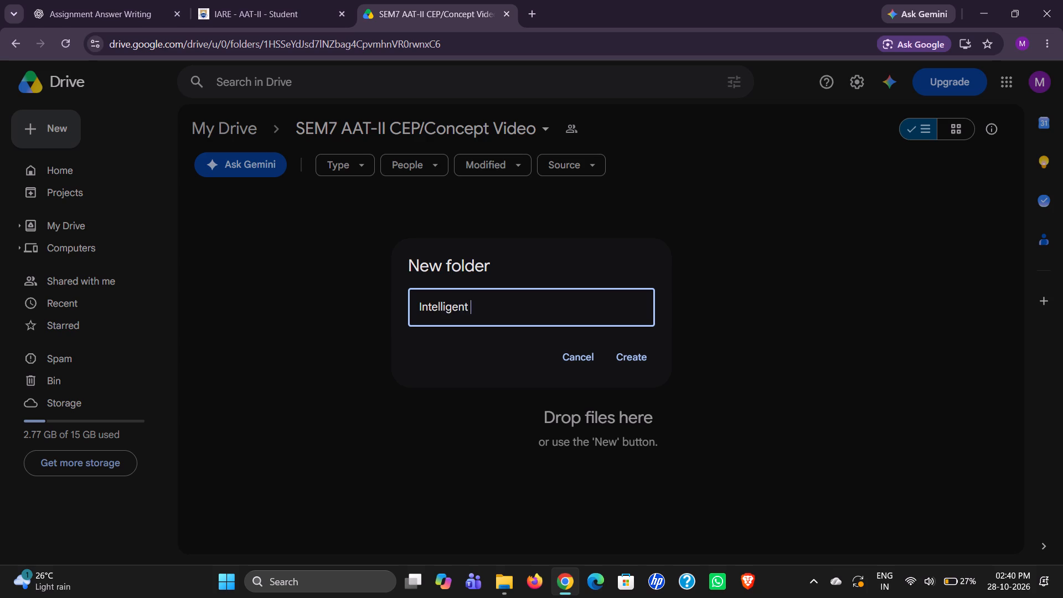
type("Cyber P")
type("hysical Syay")
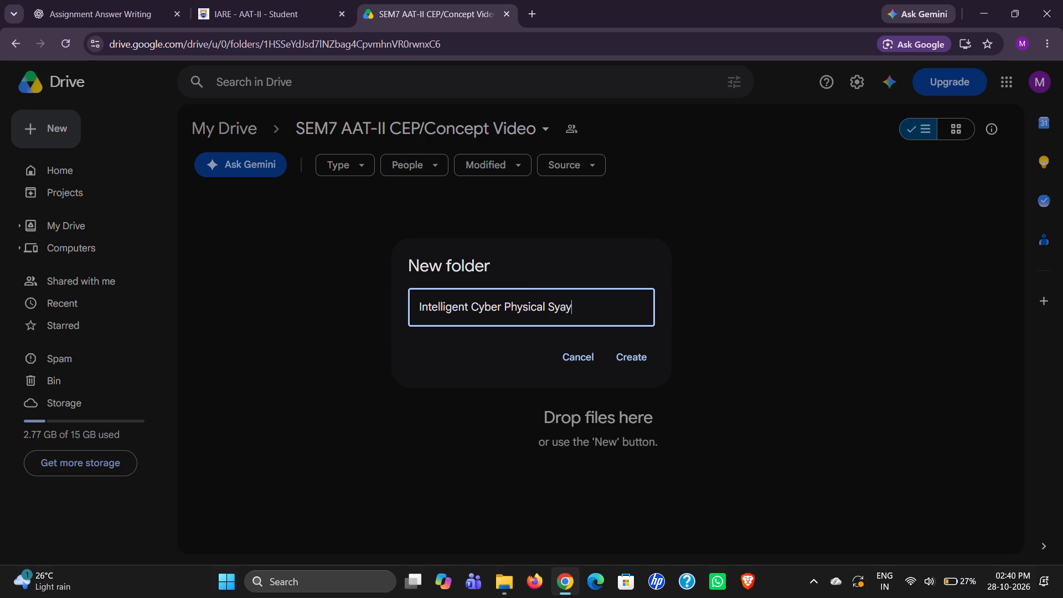
key("BackSpace")
key("BackSpace")
type("stem")
key("s")
left_click(637, 362)
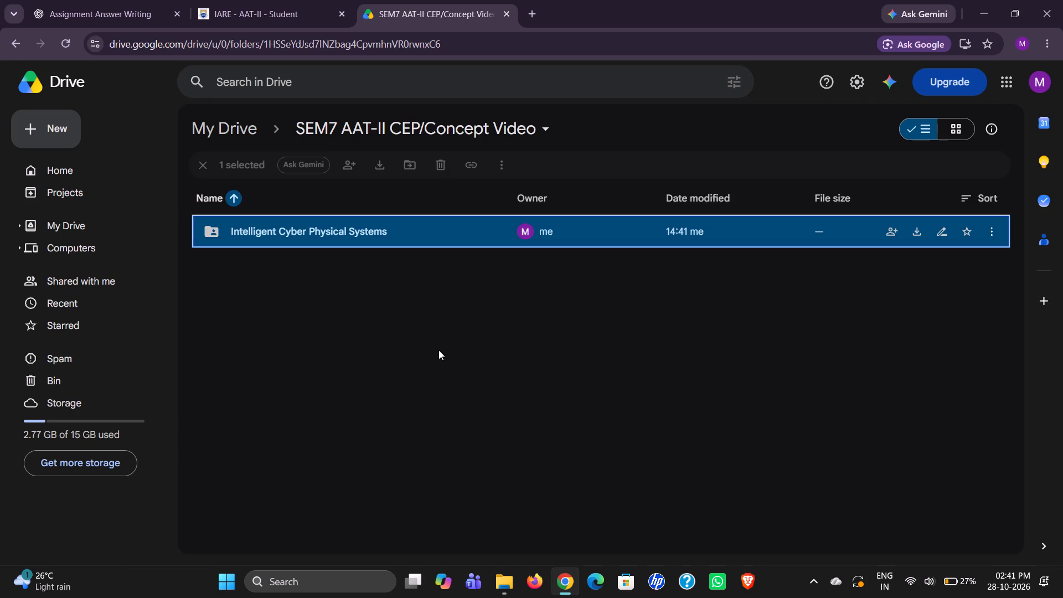
Create a Compiler Construction folder alongside the first subject folder, copying the course name from the Samvidha AAT-II page.
right_click(384, 349)
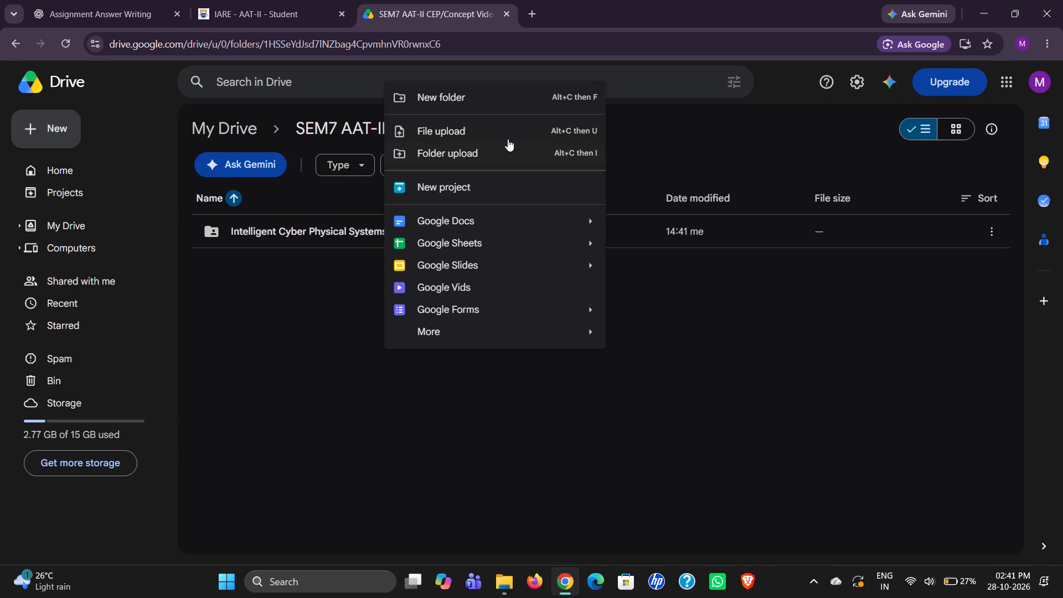
left_click(513, 105)
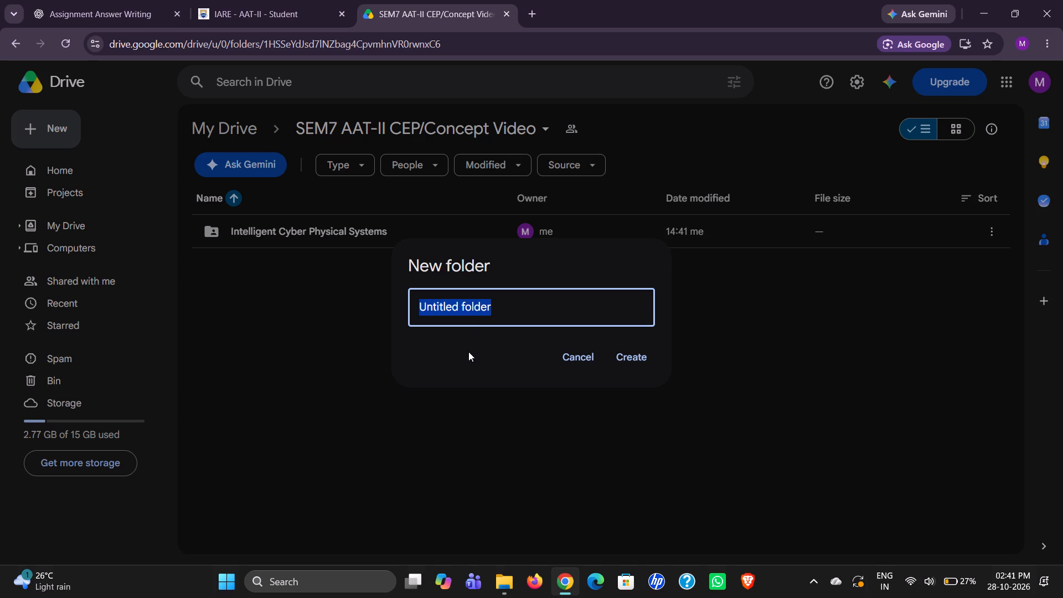
left_click(284, 0)
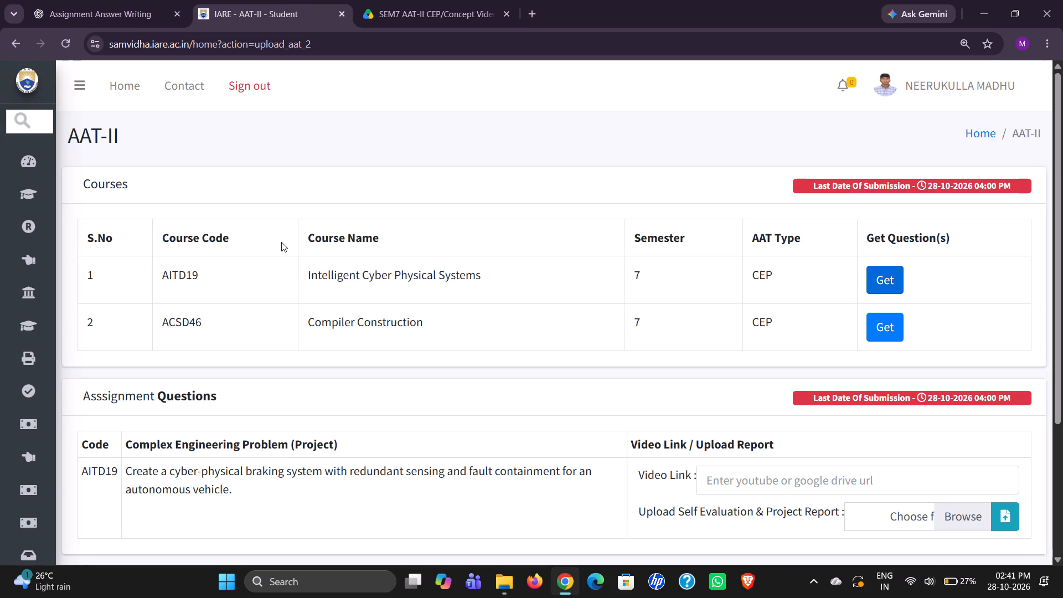
left_click_drag(309, 326, 438, 305)
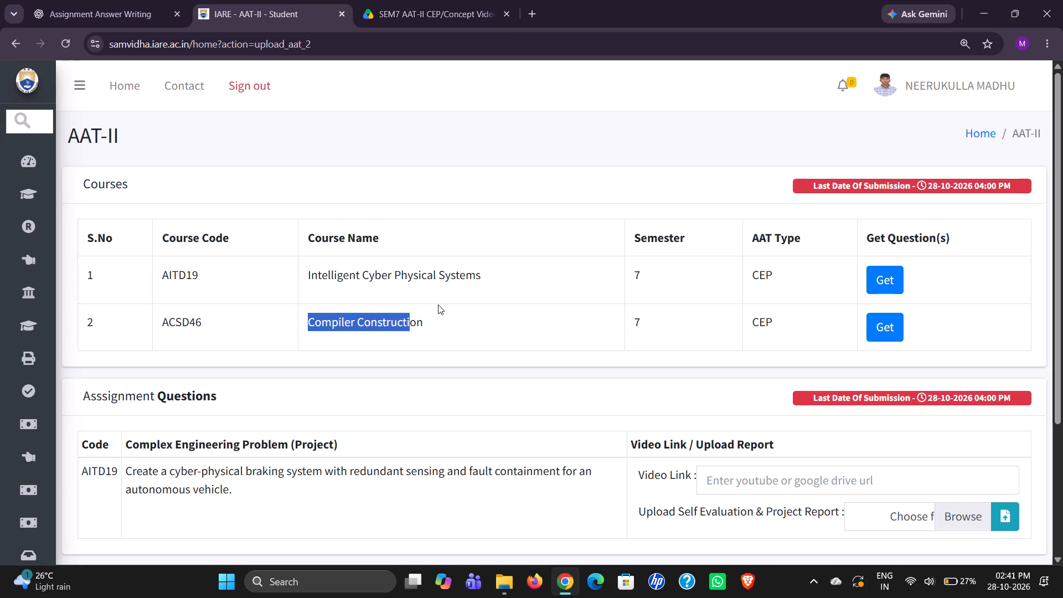
left_click_drag(438, 305, 440, 305)
key("ctrl+c")
left_click(478, 0)
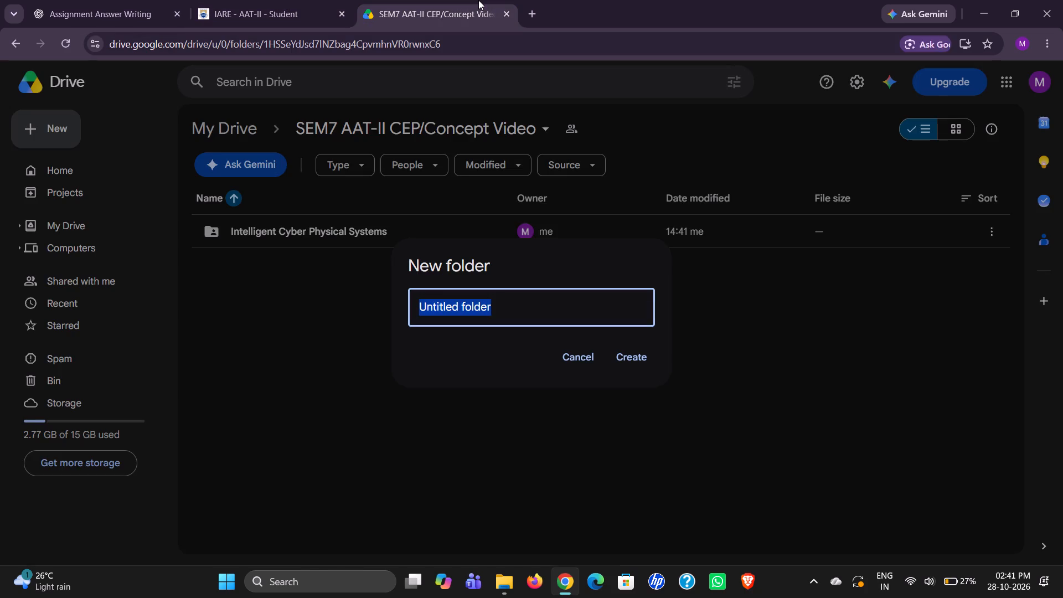
key("ctrl+v")
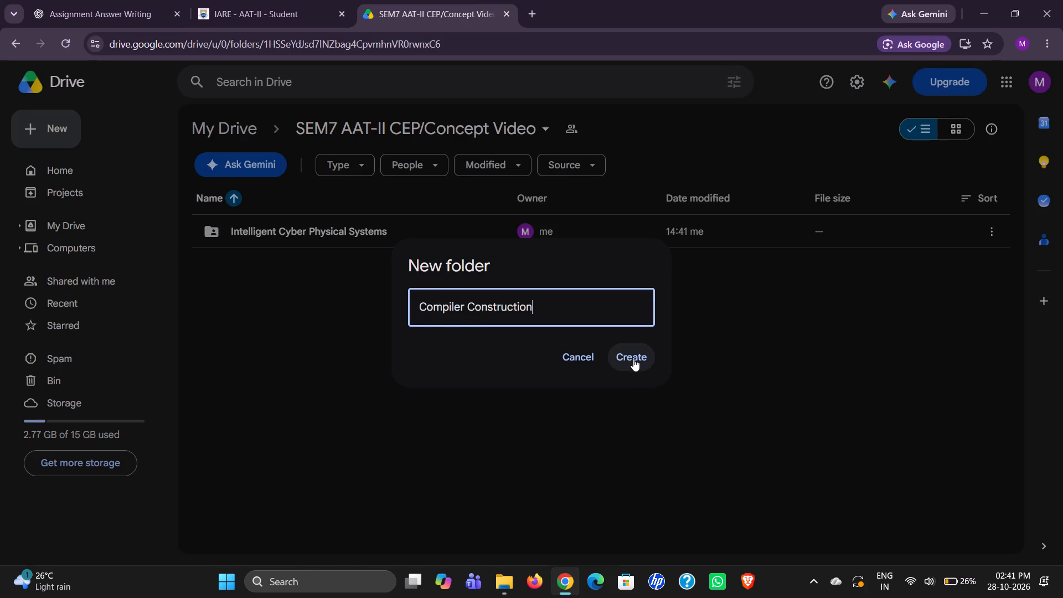
left_click(633, 357)
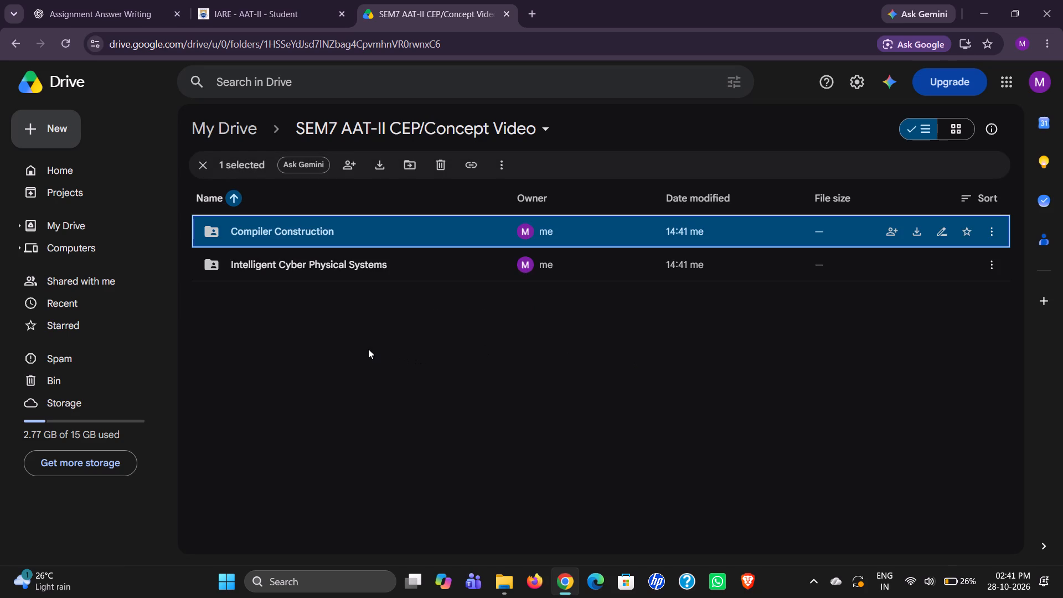
Copy the Cluster Computing subject name from Samvidha's AAT (Concept Video) page and create a Drive folder with that name.
left_click(273, 0)
scroll(98, 336, "down", 4)
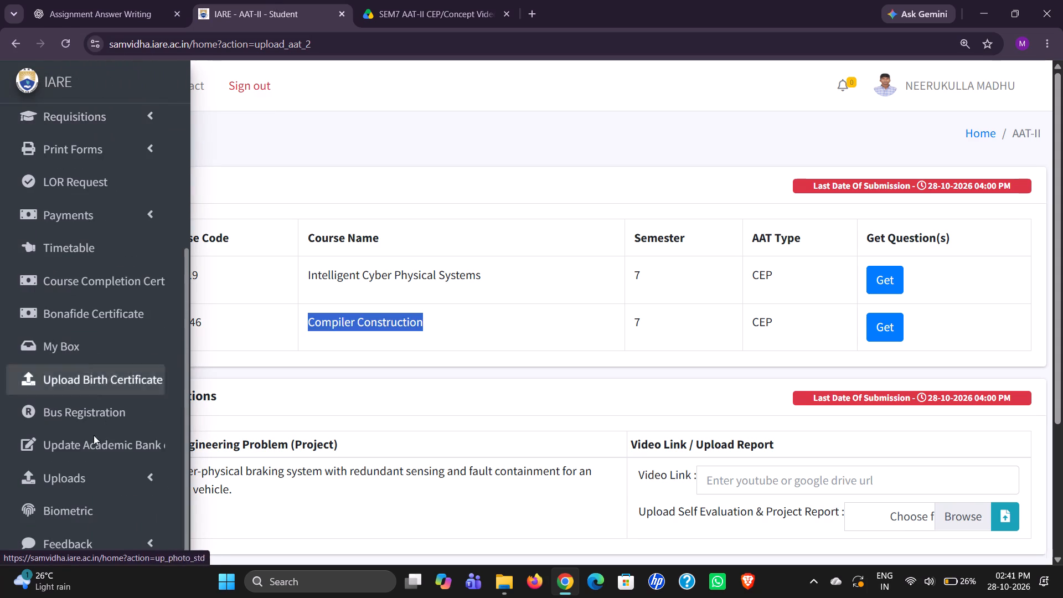
left_click(90, 484)
scroll(90, 484, "down", 6)
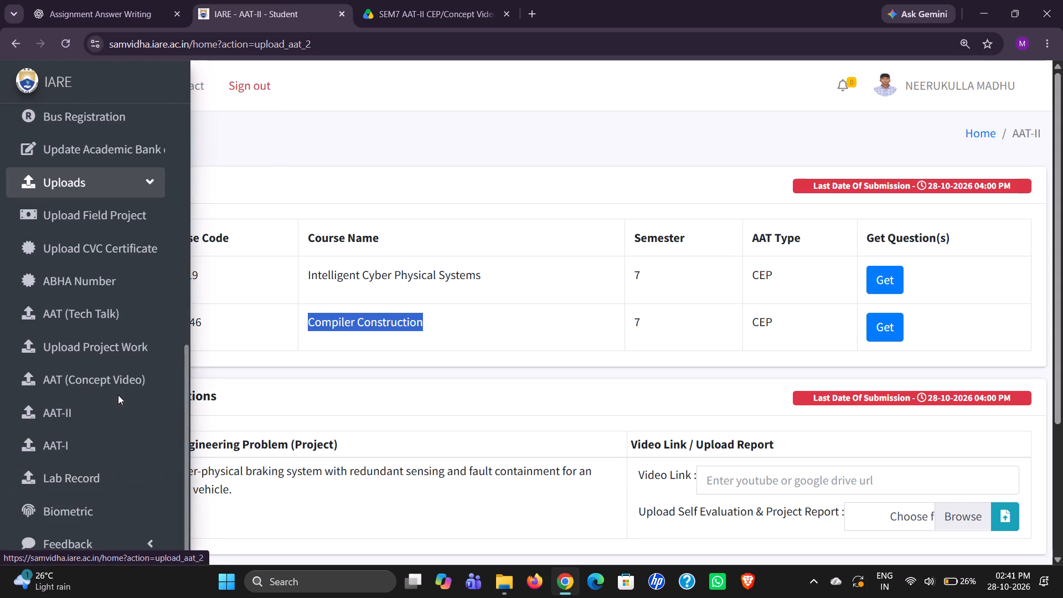
left_click(118, 393)
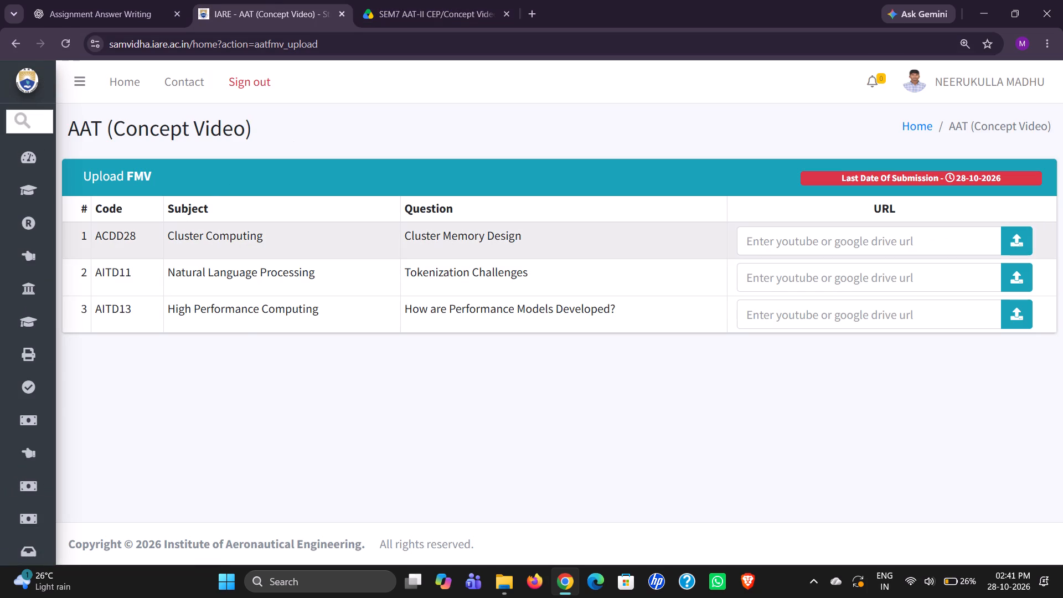
left_click_drag(168, 232, 307, 235)
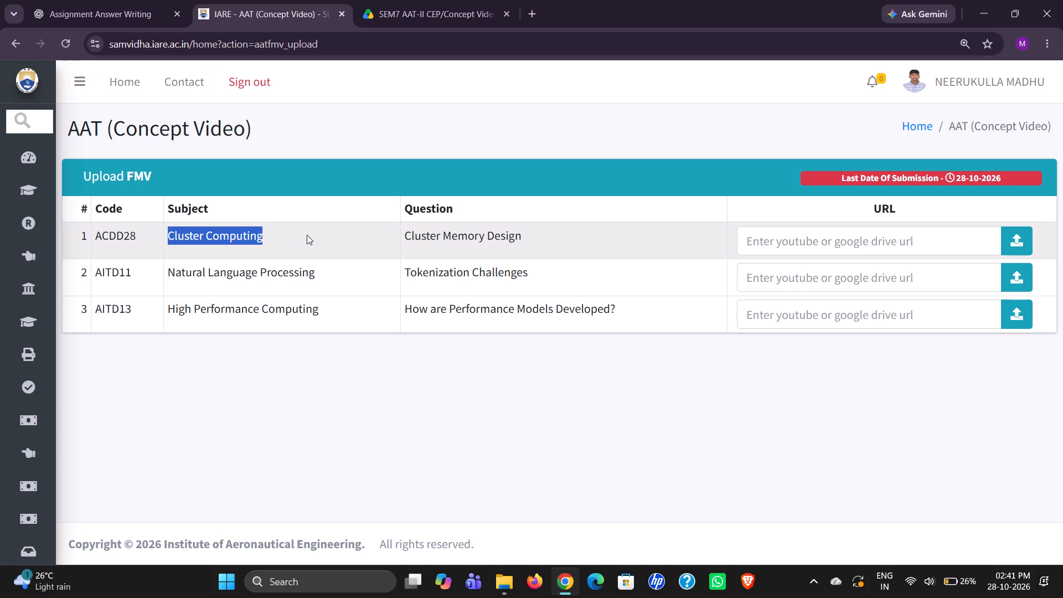
key("ctrl+c")
left_click(447, 0)
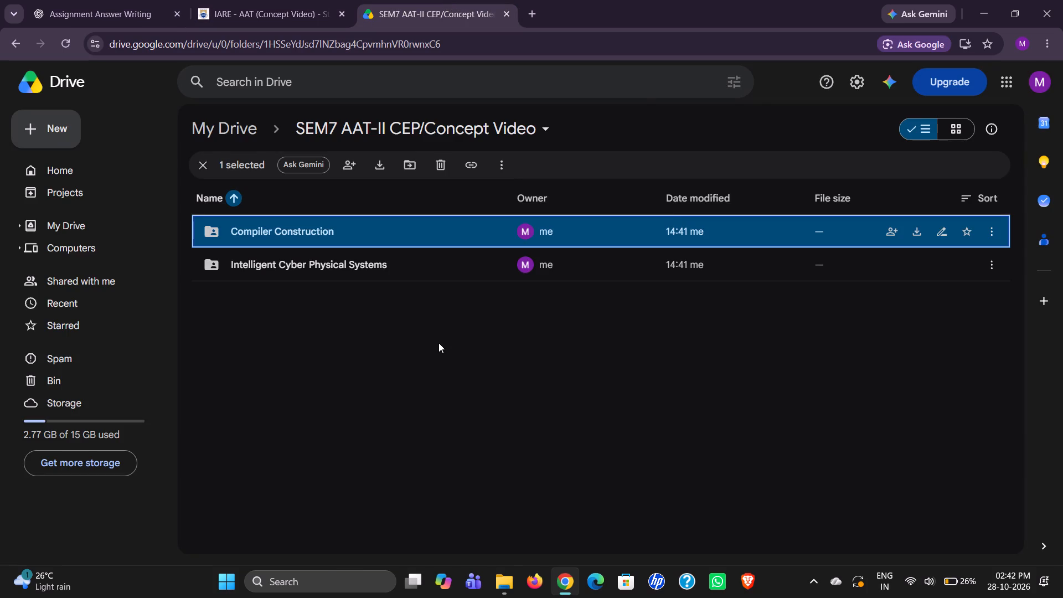
right_click(438, 343)
left_click(529, 95)
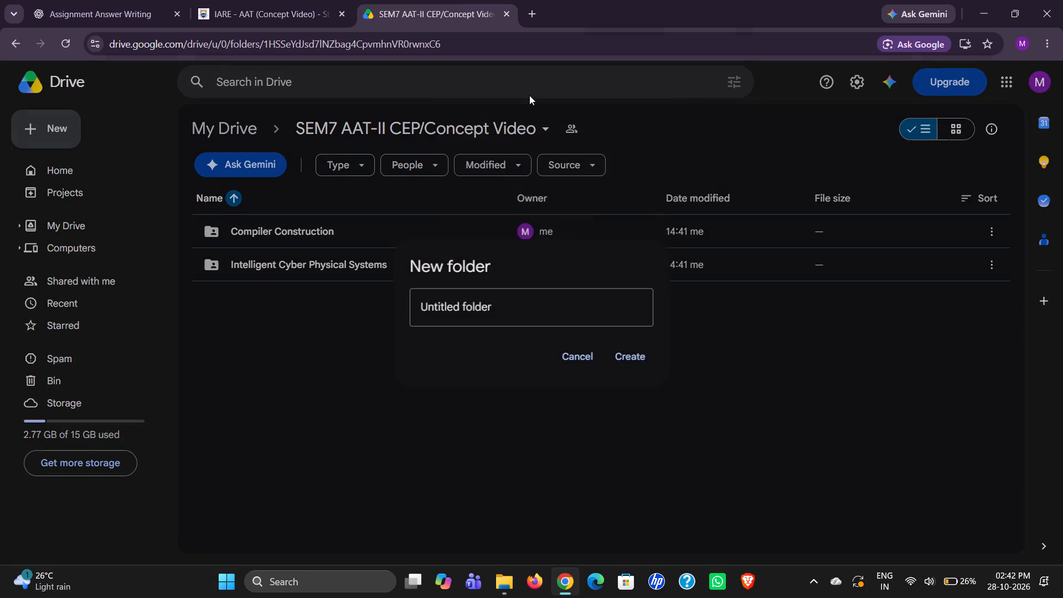
key("ctrl+v")
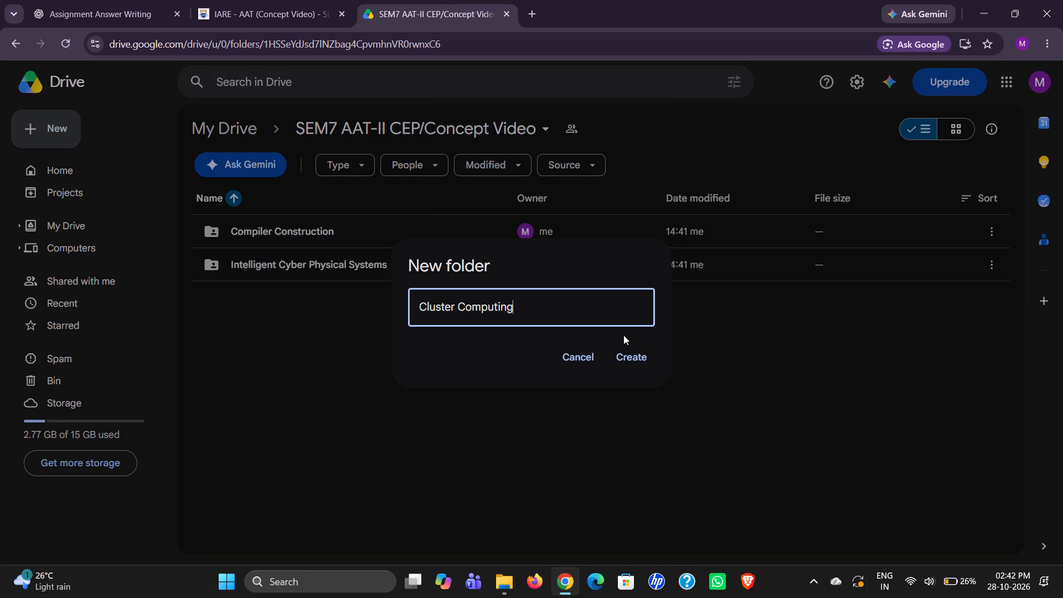
left_click(624, 346)
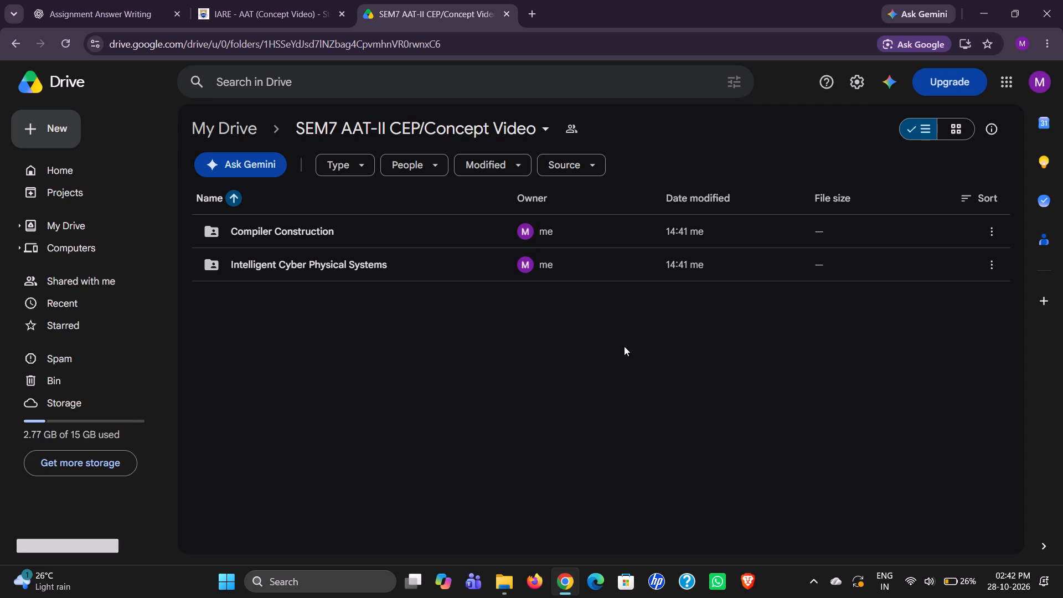
Copy the Natural Language Processing subject name from Samvidha's AAT (Concept Video) page and create a Drive folder with that name.
left_click(298, 0)
left_click_drag(171, 270, 332, 269)
key("ctrl+c")
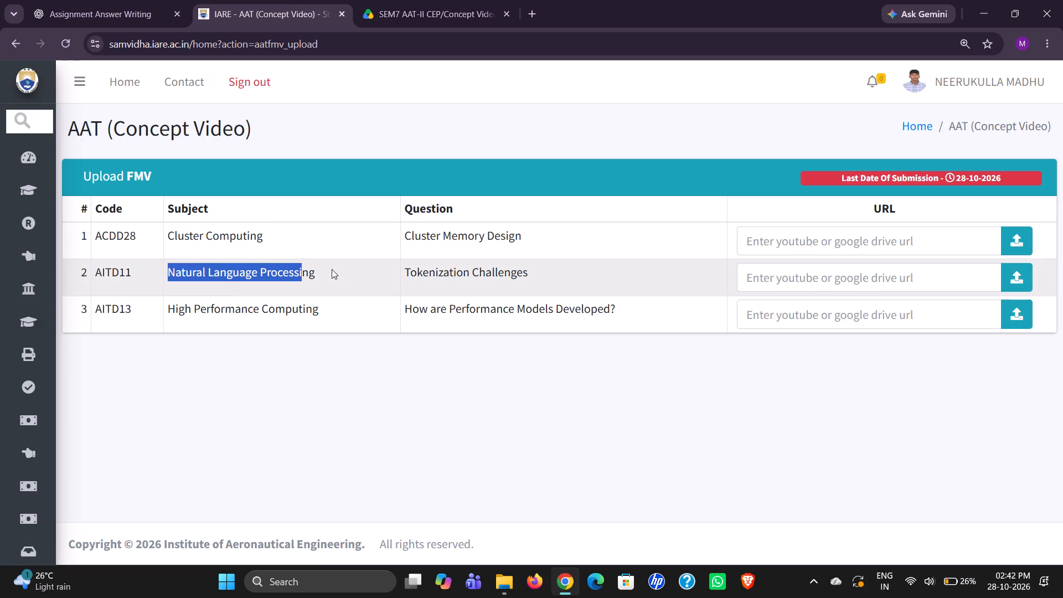
left_click(471, 0)
right_click(480, 379)
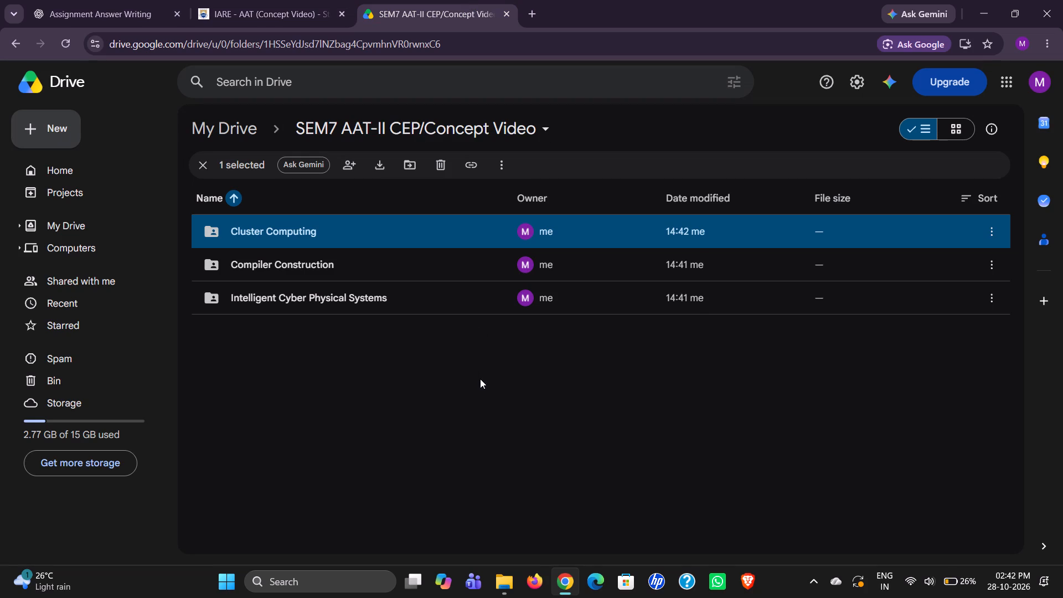
left_click(556, 128)
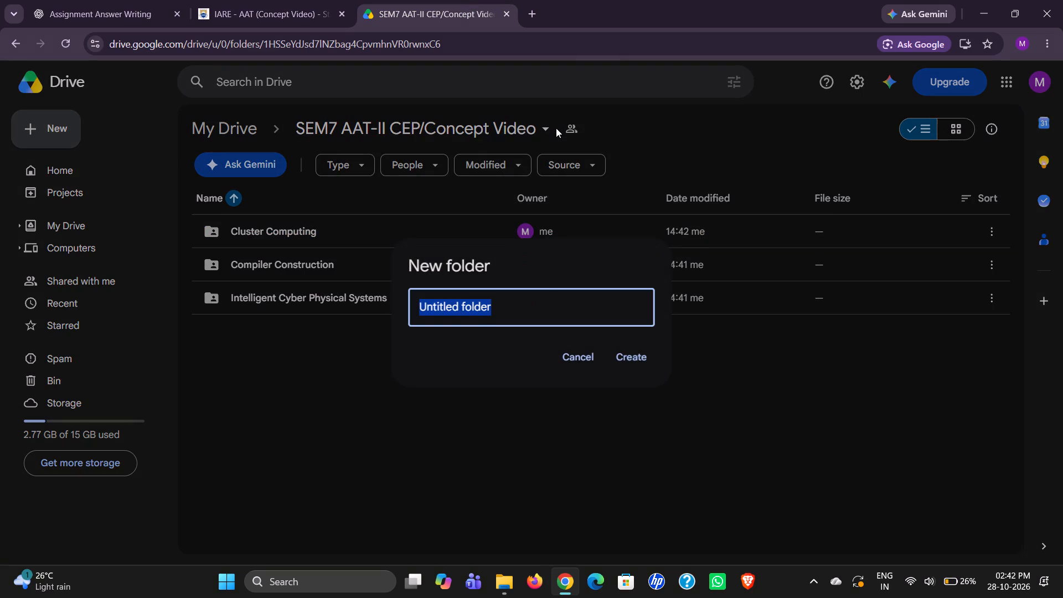
key("ctrl+v")
left_click(639, 359)
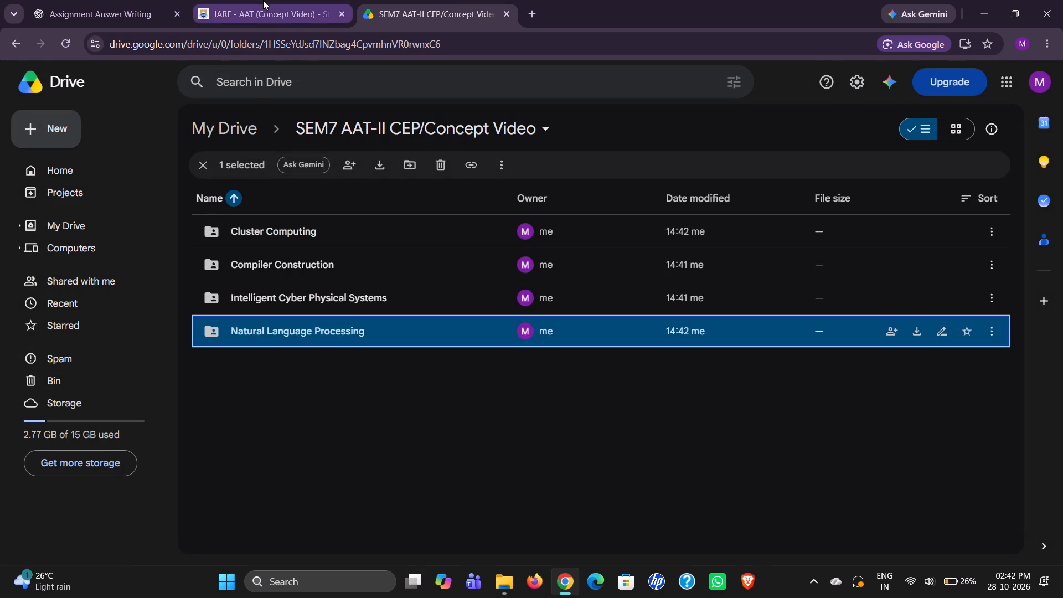
Copy the High Performance Computing subject name from Samvidha and create a folder with that name in the SEM7 AAT-II CEP/Concept Video folder.
left_click(263, 0)
left_click_drag(169, 309, 321, 297)
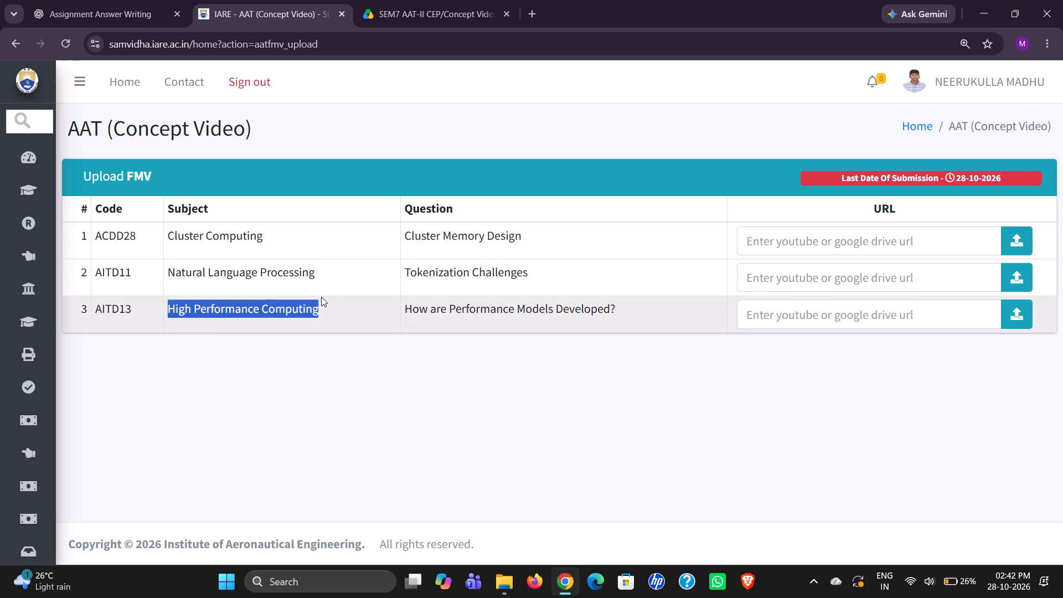
left_click_drag(321, 297, 327, 296)
key("ctrl+c")
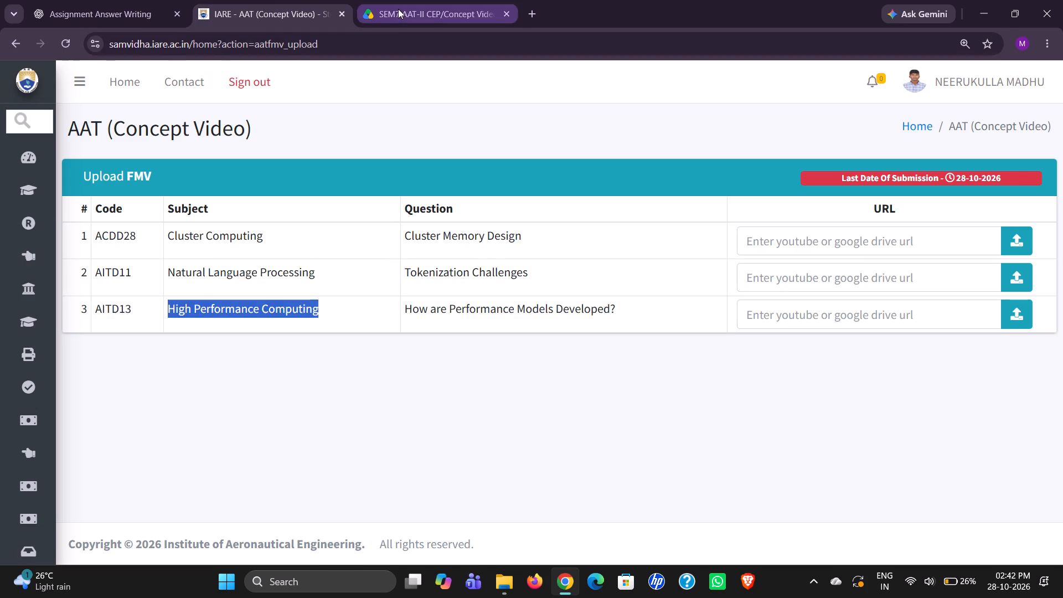
left_click(398, 9)
right_click(430, 393)
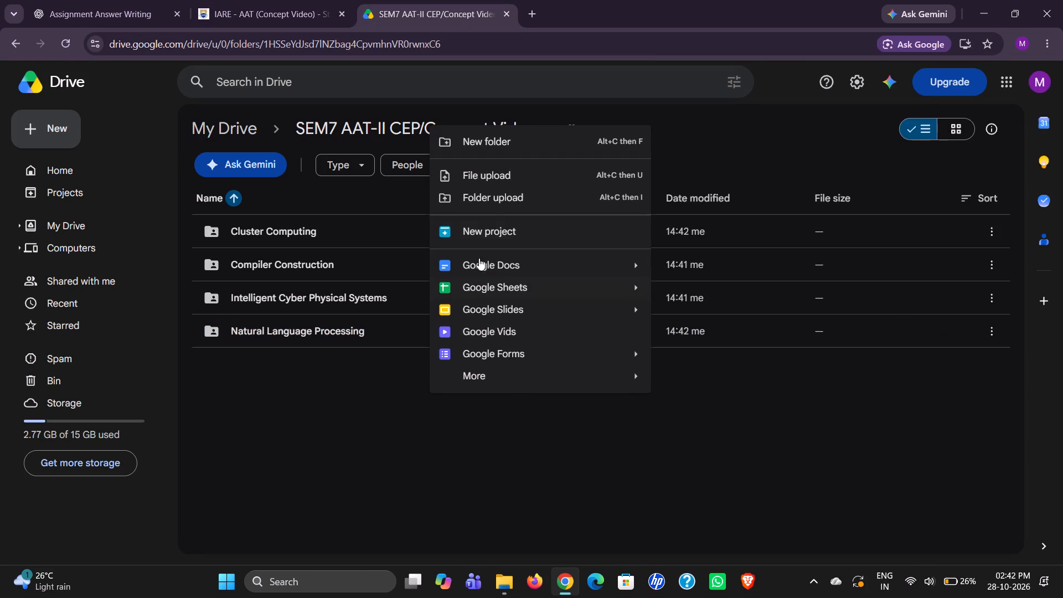
left_click(513, 145)
key("ctrl+v")
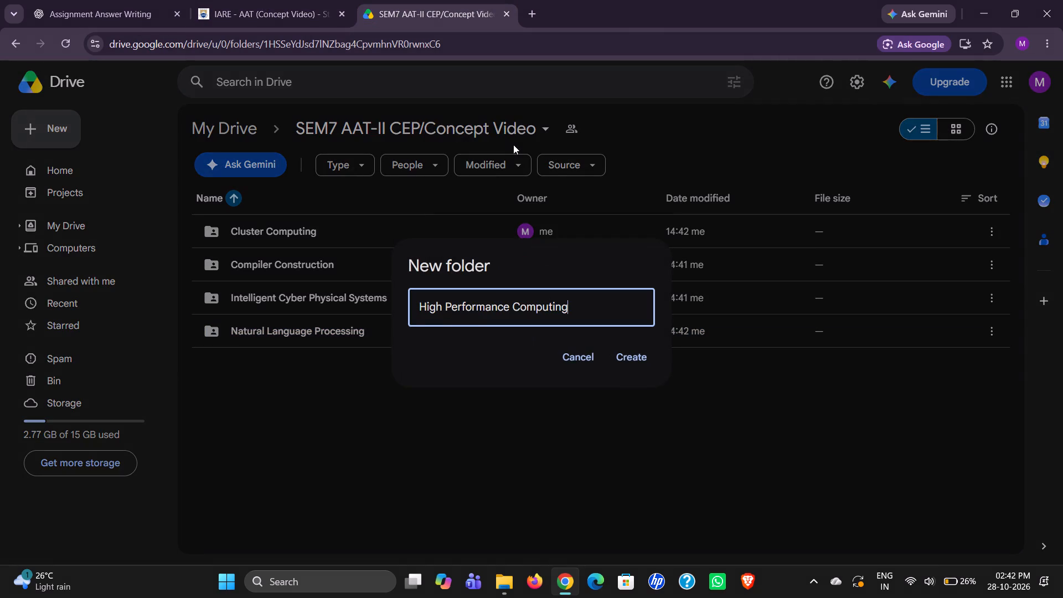
left_click(621, 354)
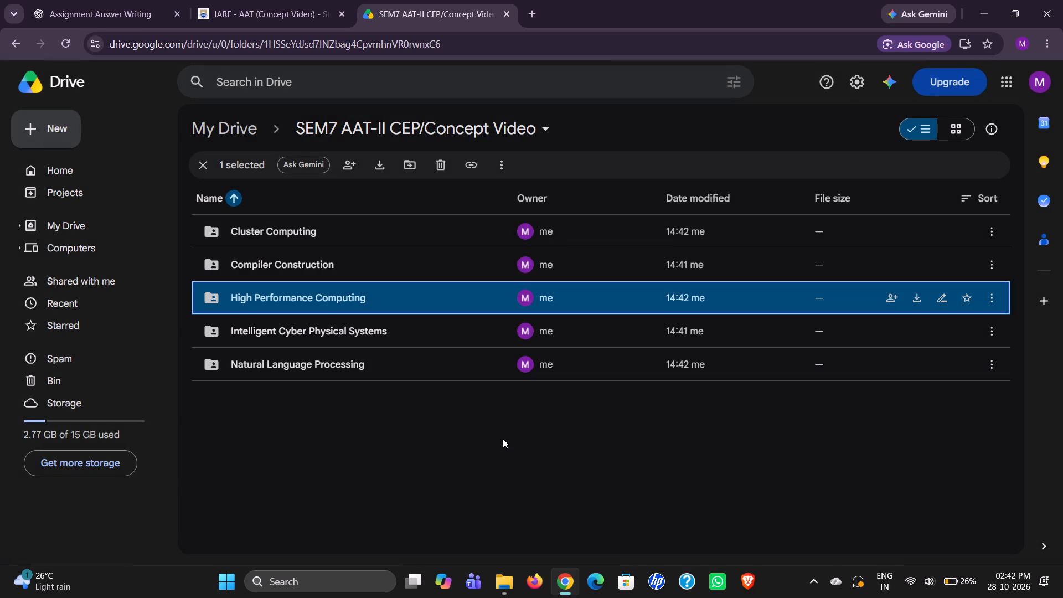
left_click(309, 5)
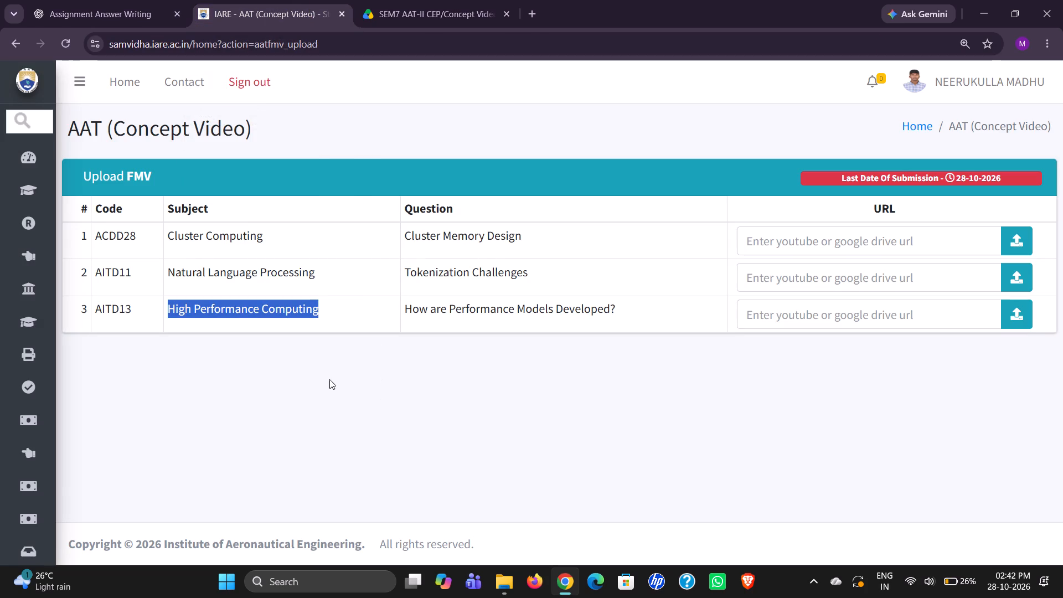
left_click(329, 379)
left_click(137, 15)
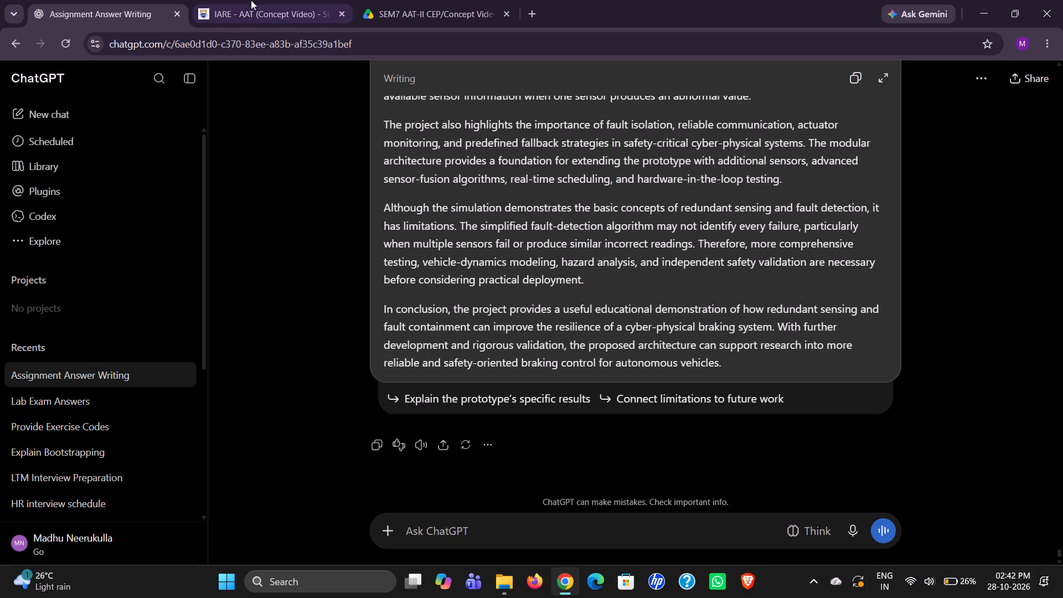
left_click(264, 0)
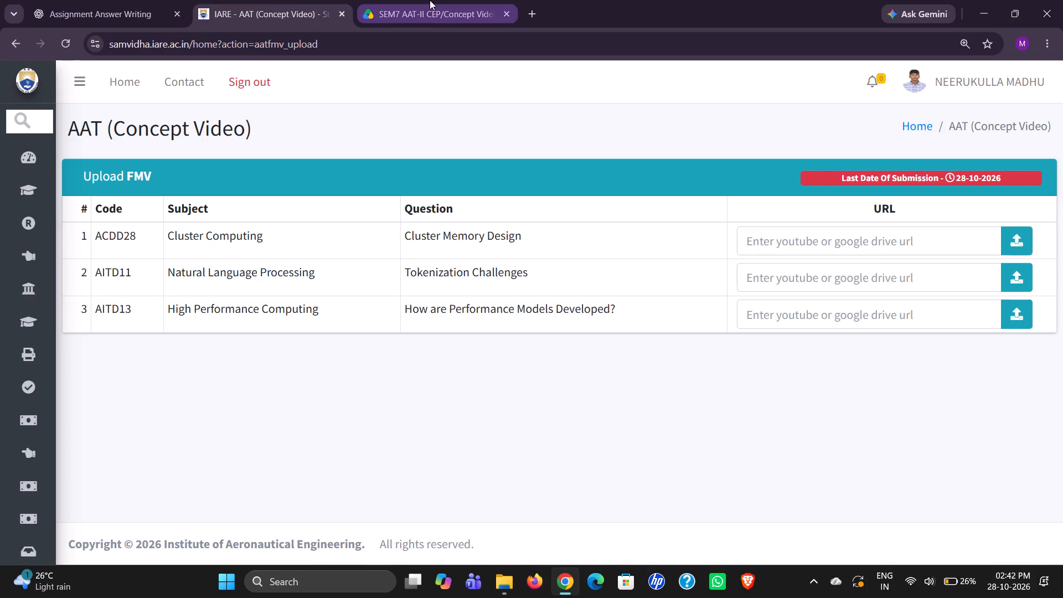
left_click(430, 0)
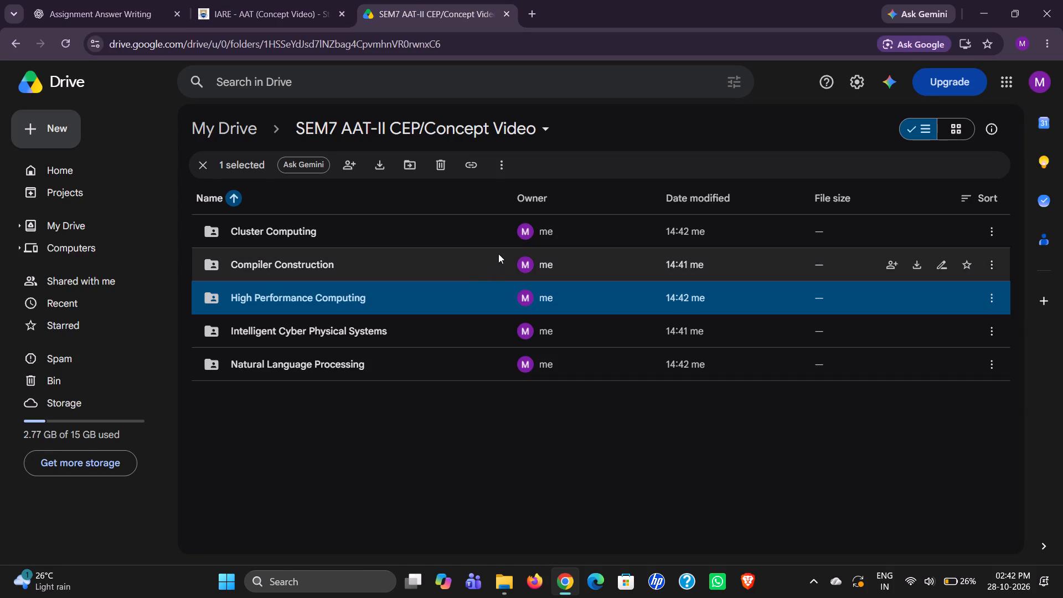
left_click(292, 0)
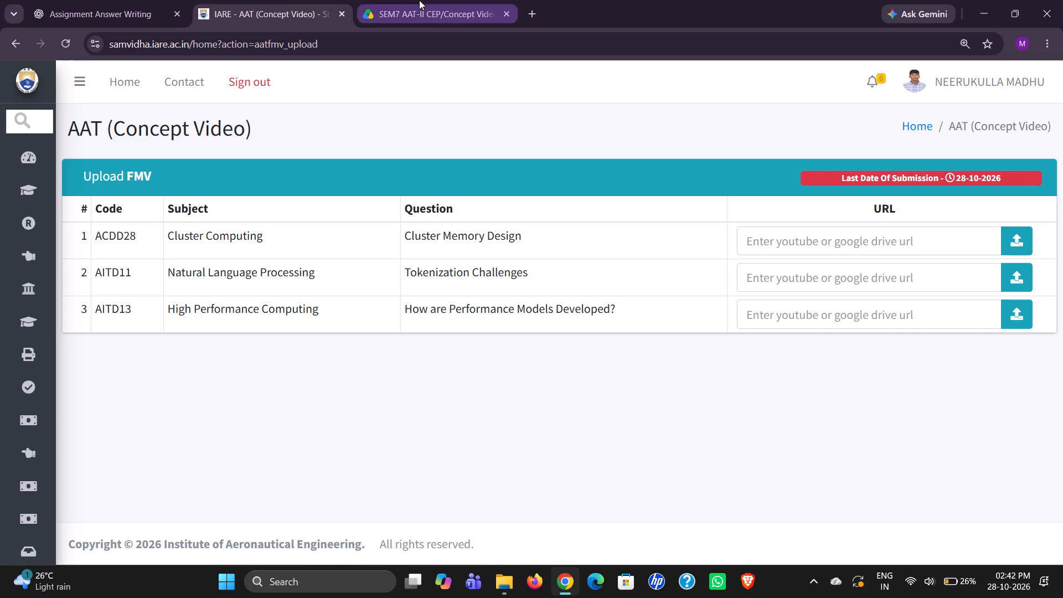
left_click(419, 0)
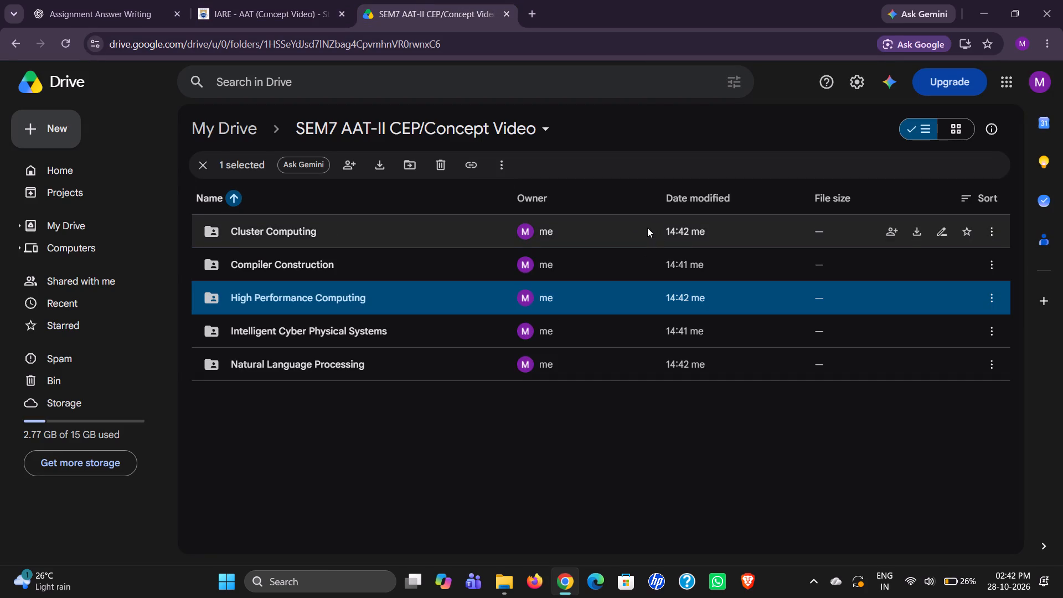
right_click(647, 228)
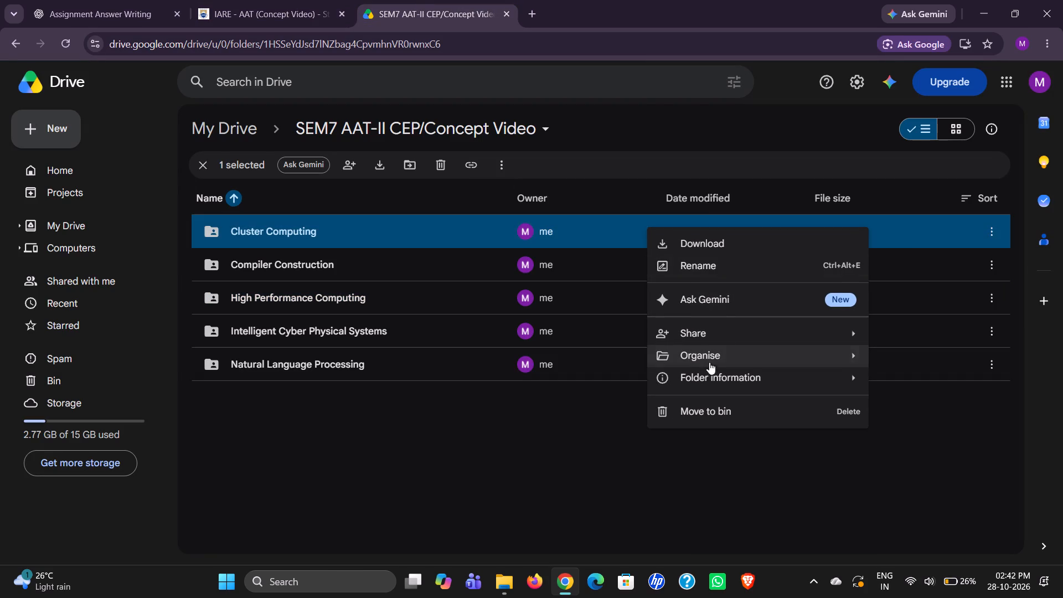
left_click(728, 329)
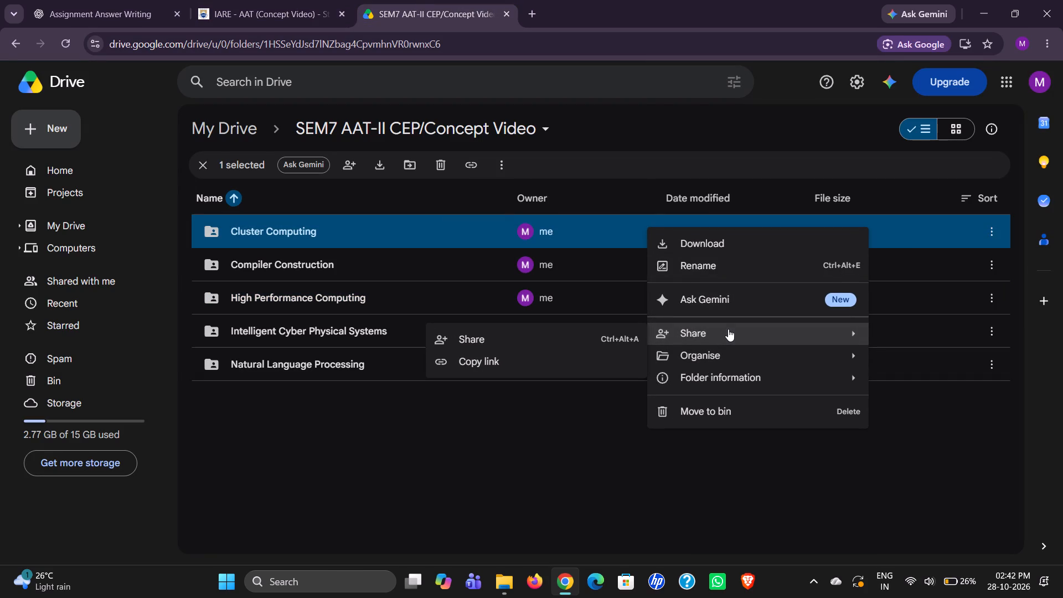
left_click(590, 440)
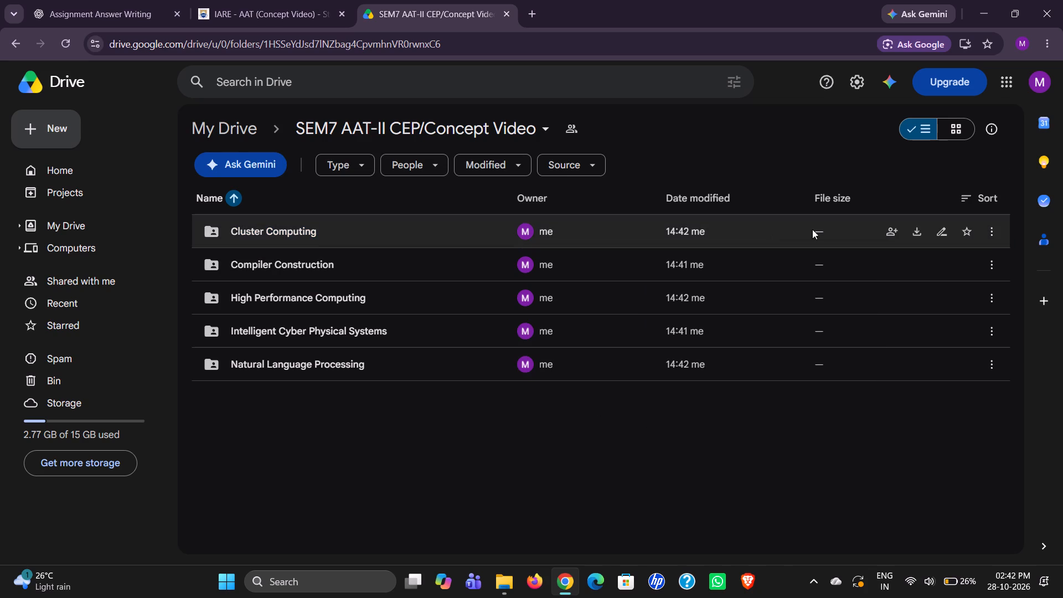
Copy the Cluster Computing folder's sharing link from Drive and submit it as the ACDD28 concept video URL in Samvidha.
left_click(891, 223)
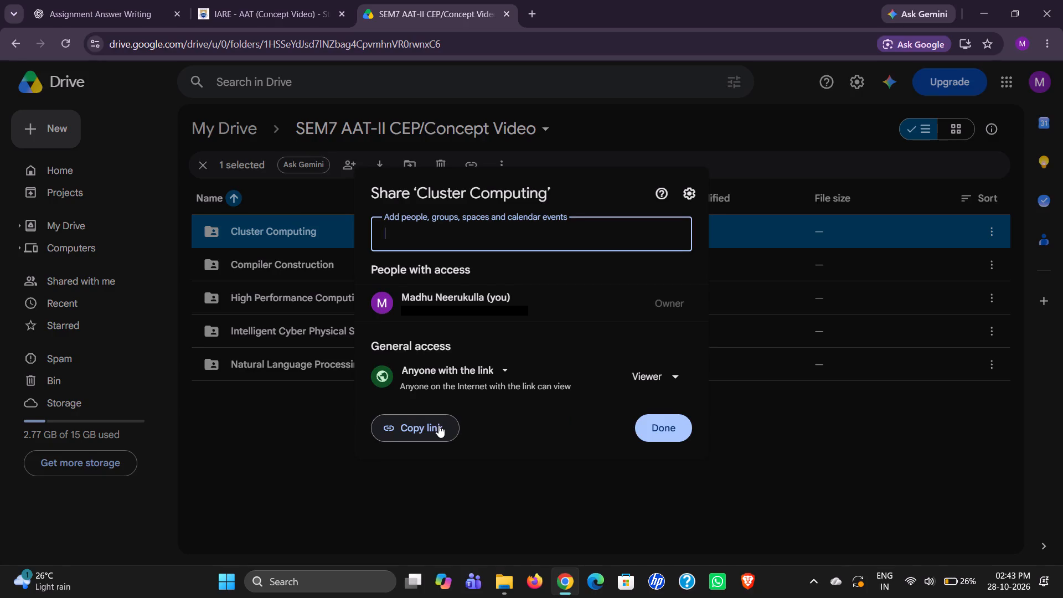
left_click(438, 425)
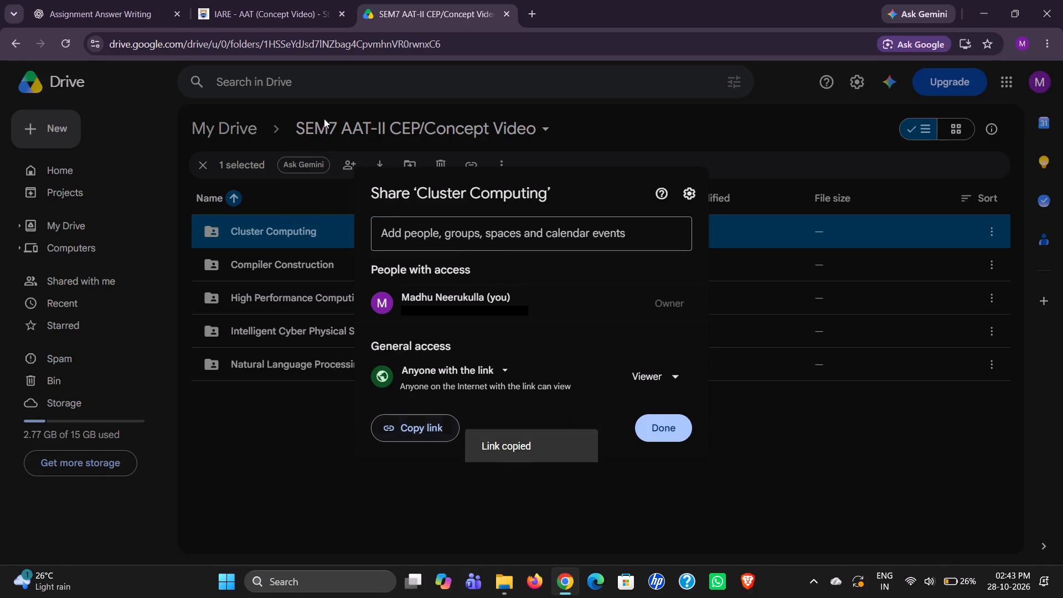
left_click(282, 0)
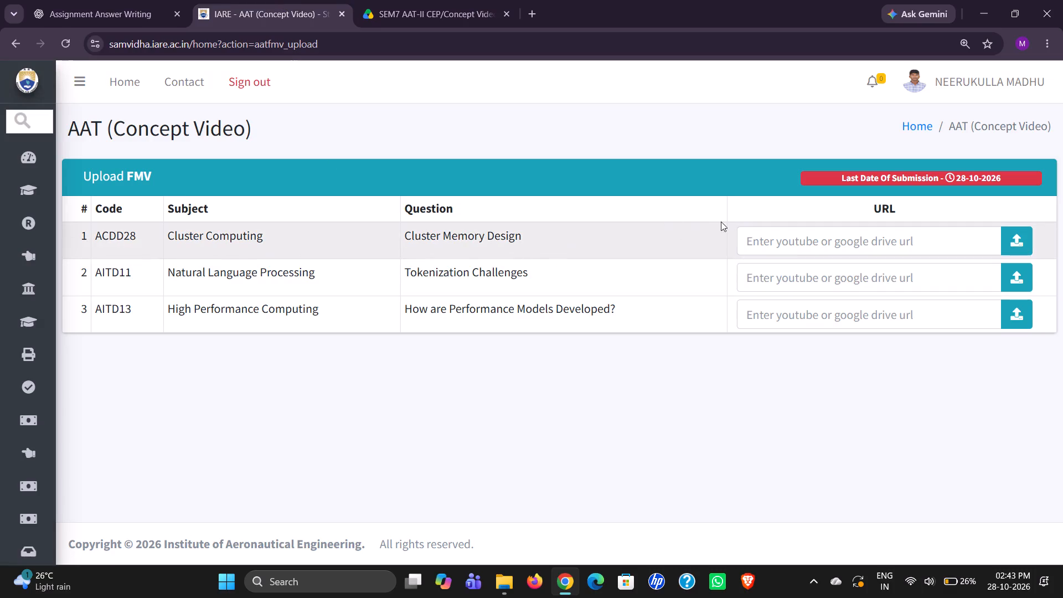
left_click(763, 245)
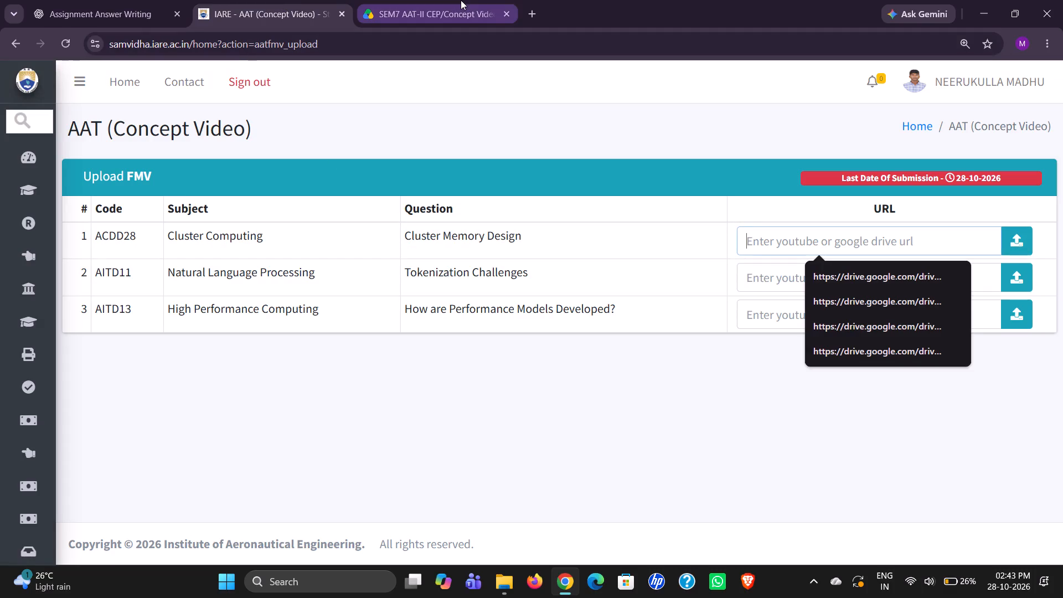
left_click(461, 0)
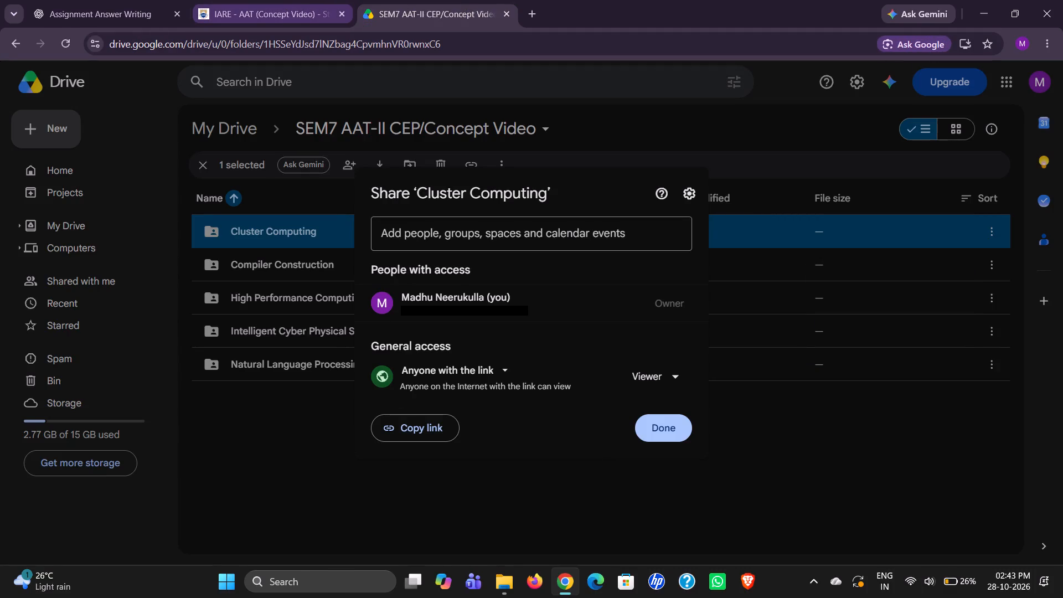
left_click(401, 424)
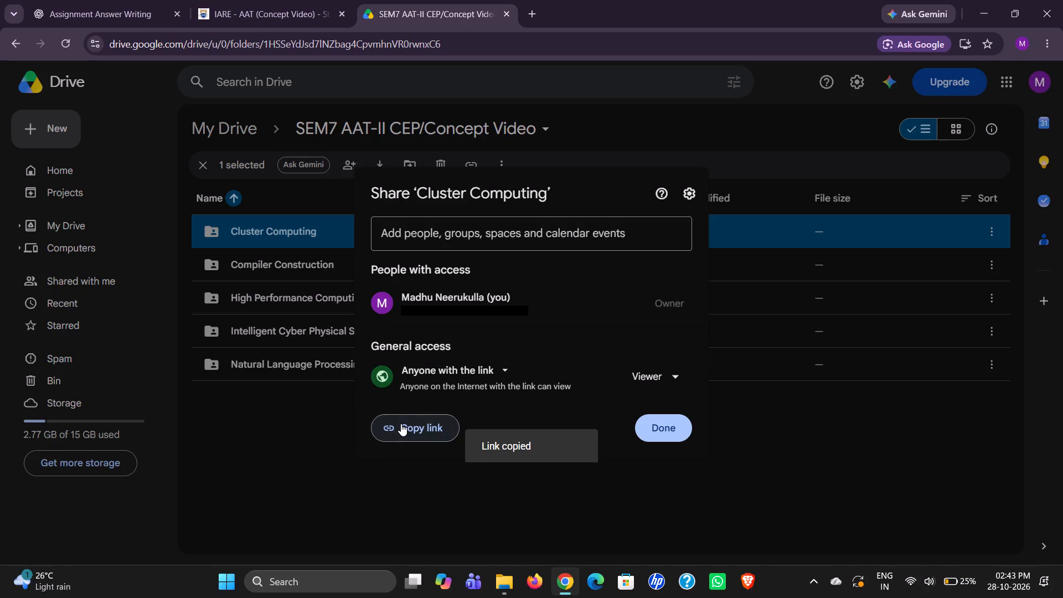
left_click(271, 0)
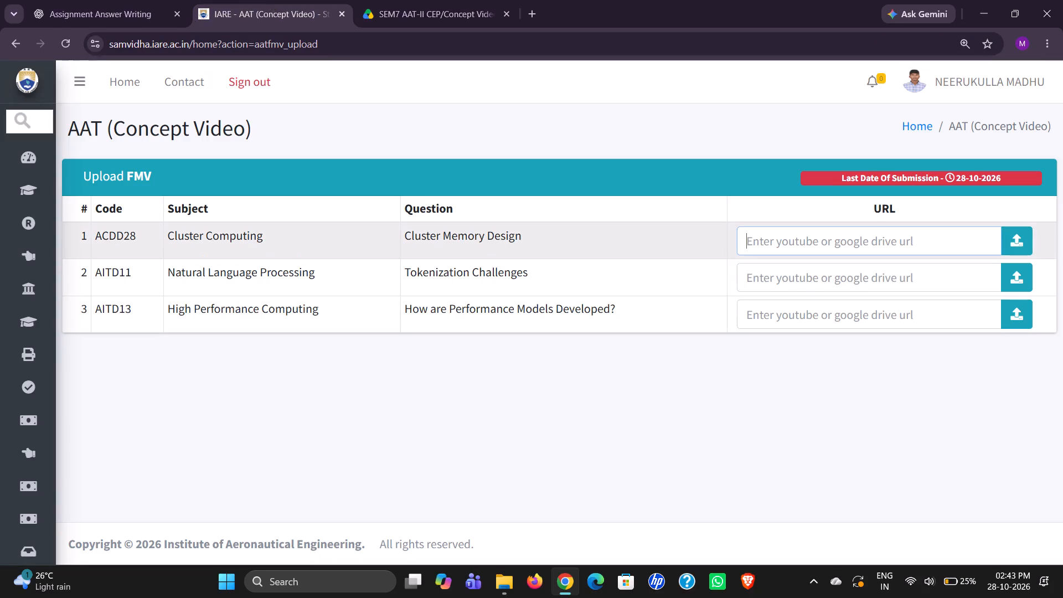
left_click(791, 244)
key("ctrl+v")
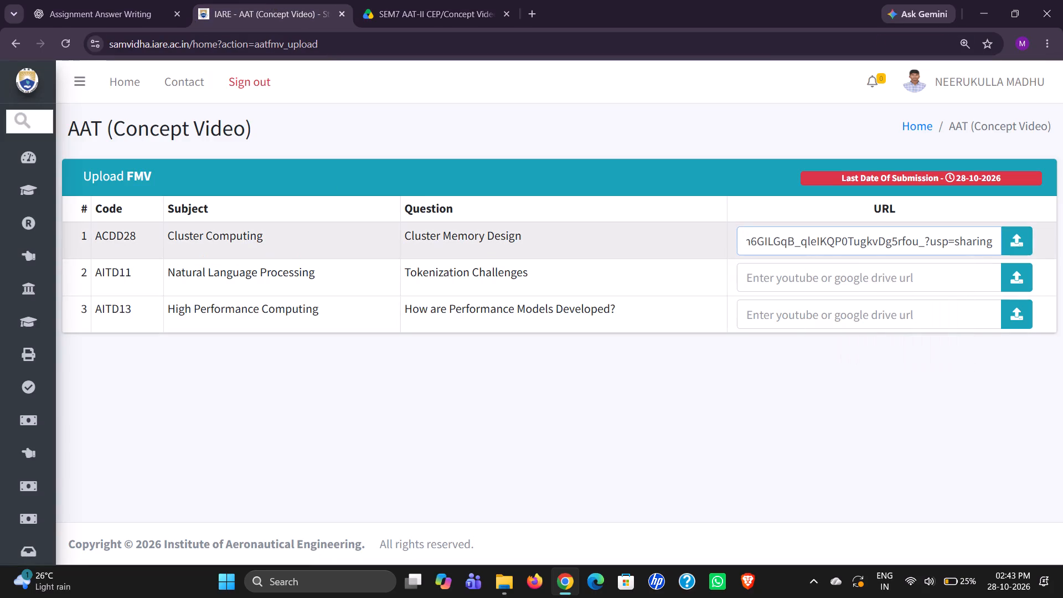
left_click(1014, 238)
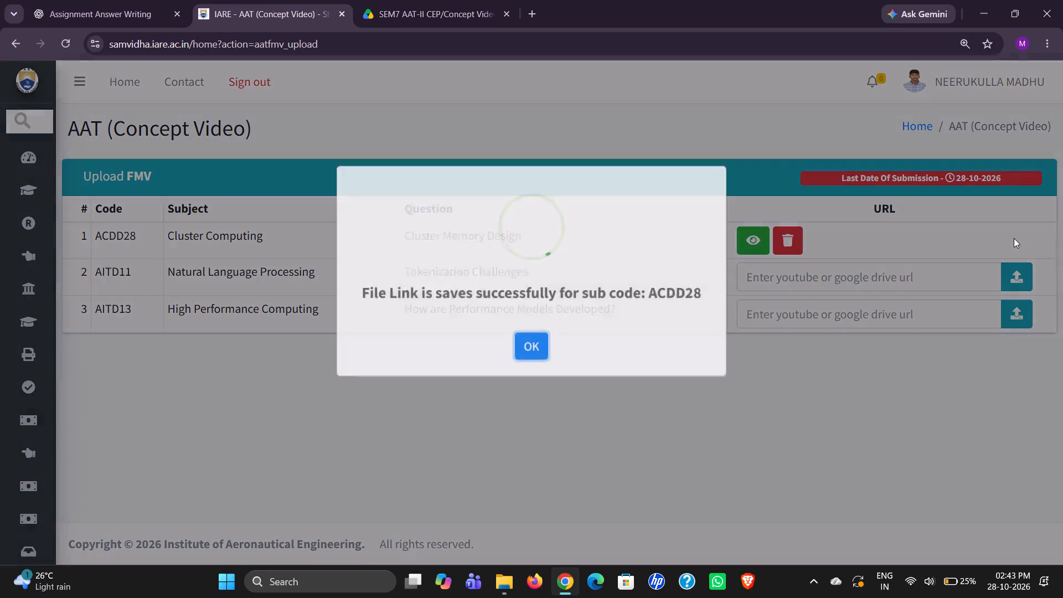
left_click(541, 383)
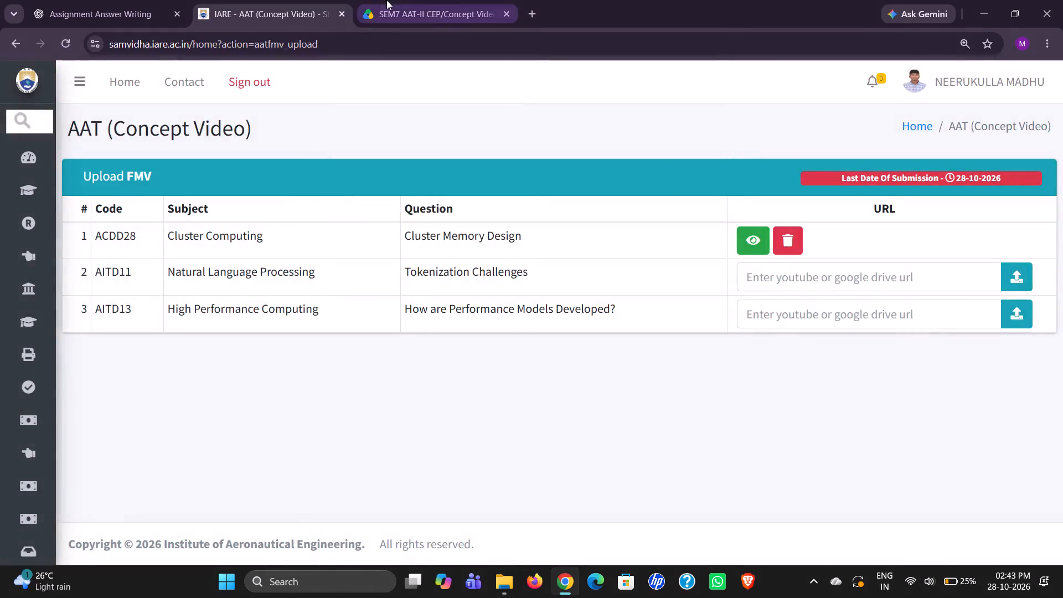
left_click(400, 0)
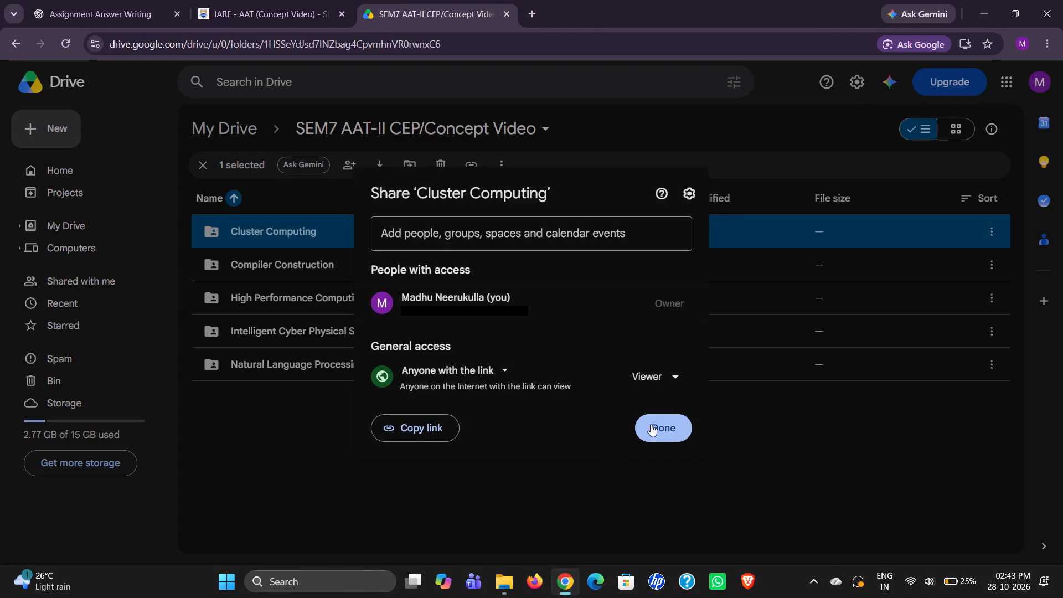
left_click(652, 424)
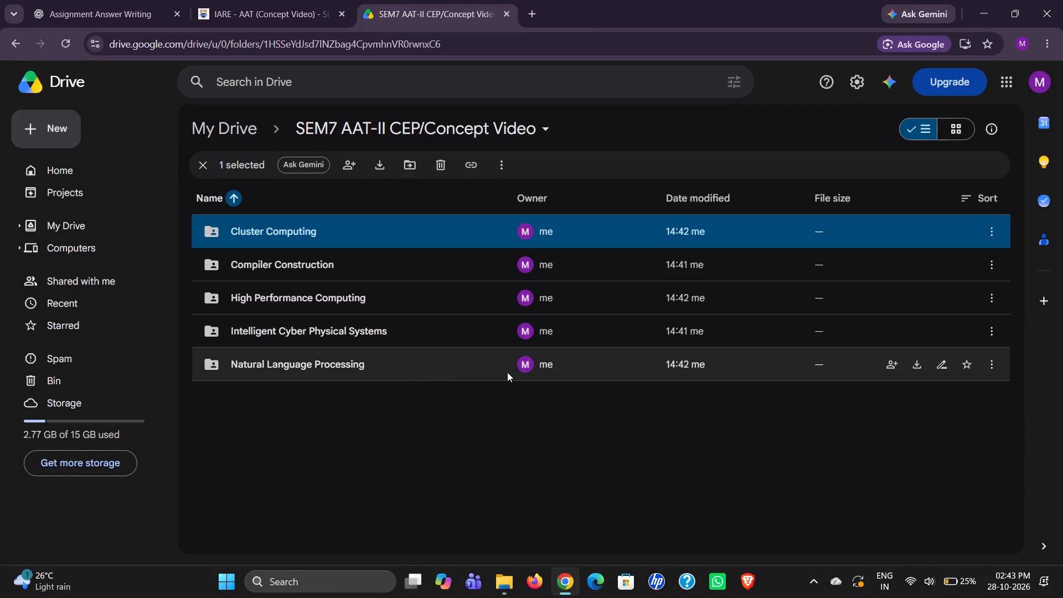
Copy the Natural Language Processing folder's sharing link from Drive and submit it as the AITD11 concept video URL in Samvidha.
left_click(888, 363)
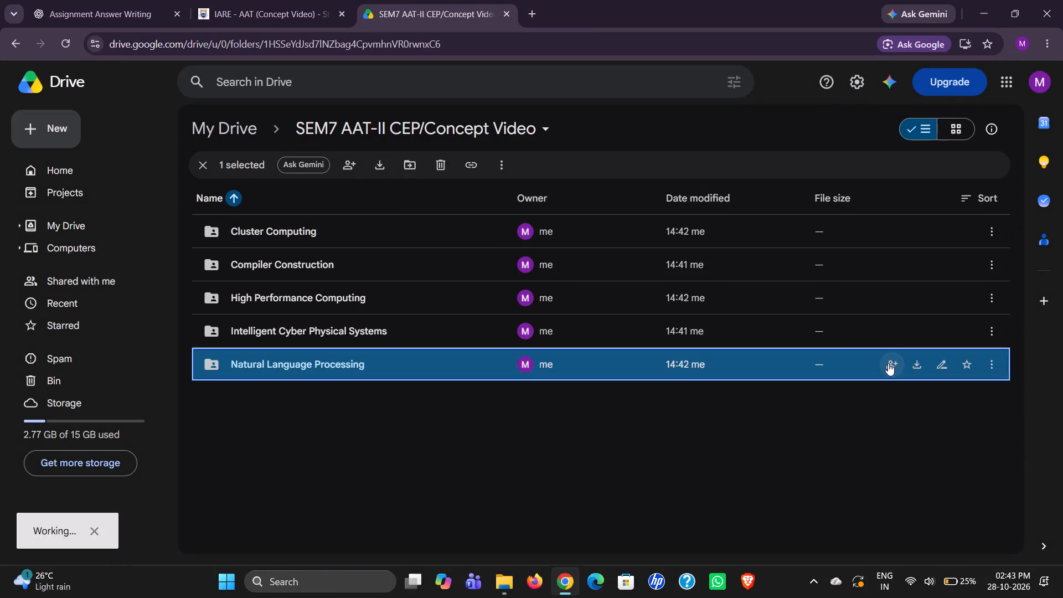
left_click(435, 435)
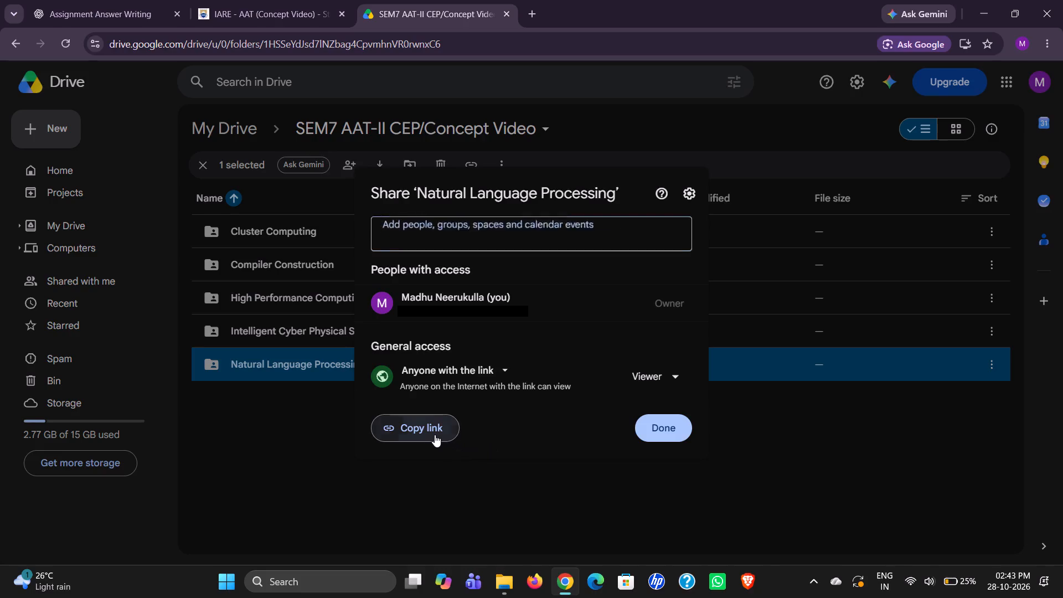
left_click(290, 0)
left_click(839, 280)
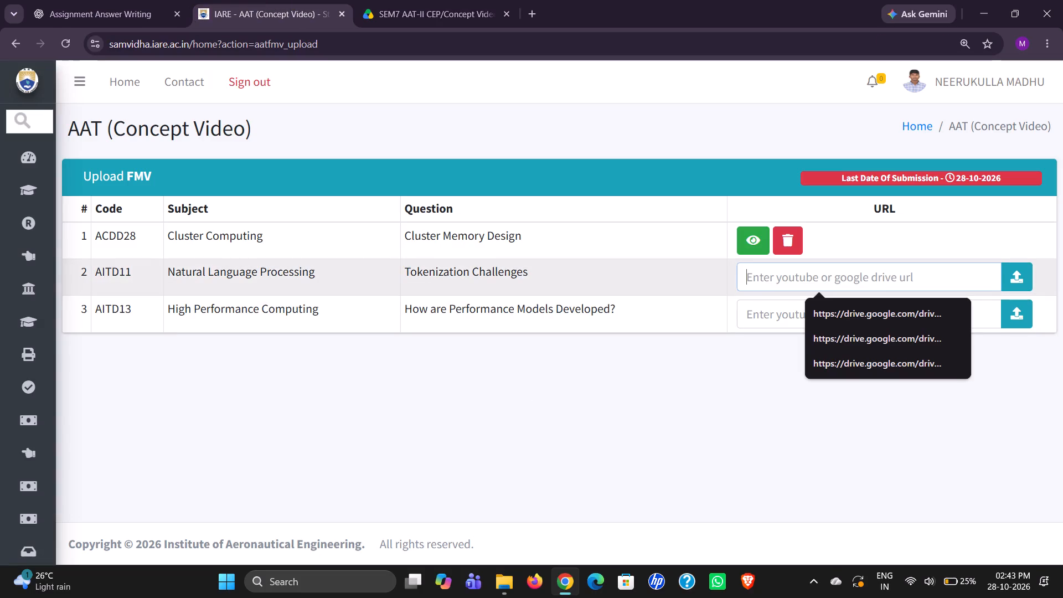
key("ctrl+v")
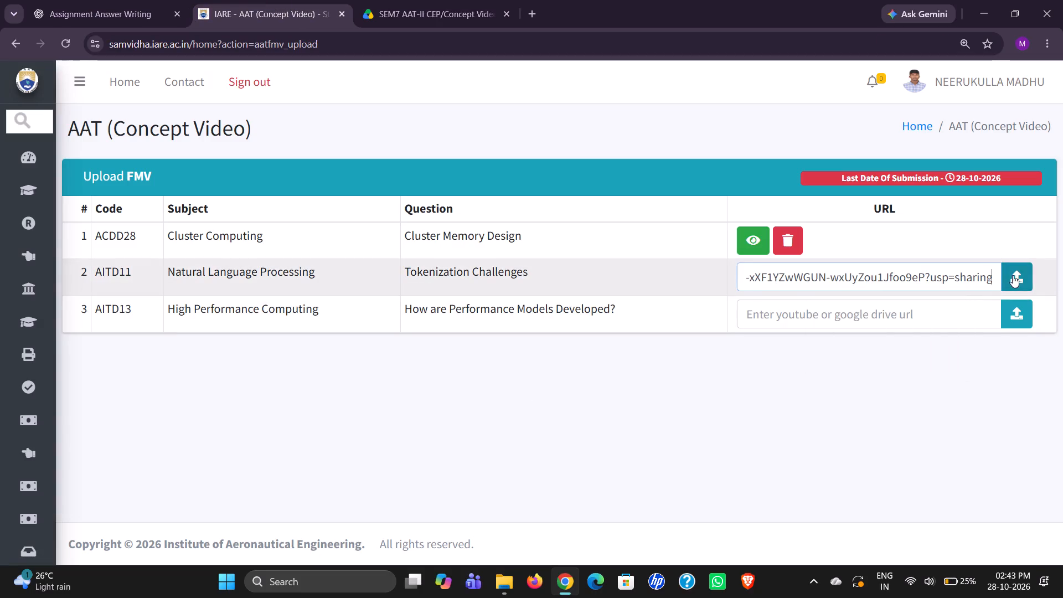
left_click(1016, 275)
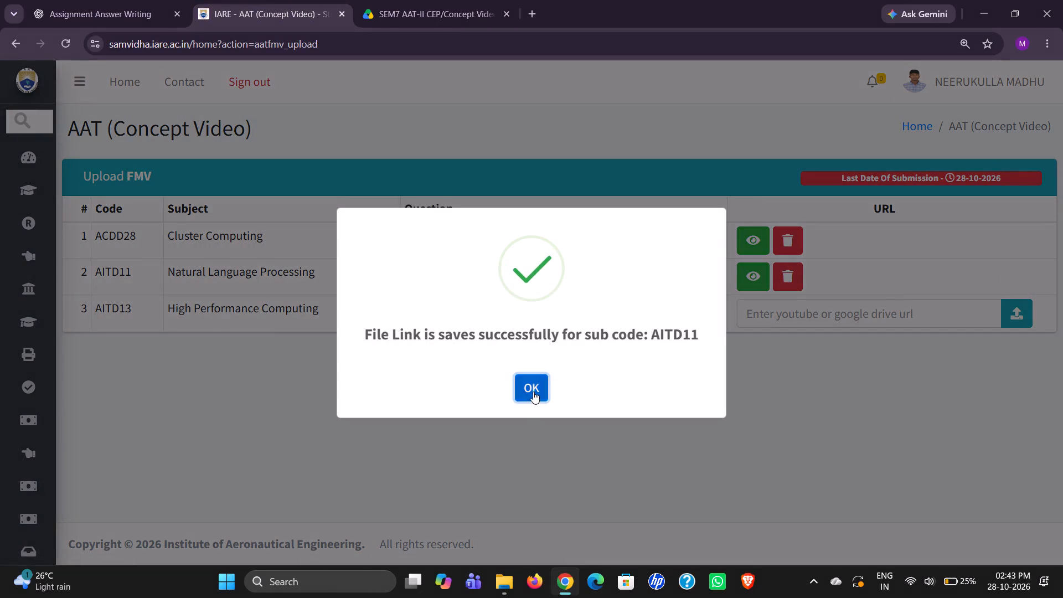
Copy the High Performance Computing folder's sharing link from Drive and submit it as the AITD13 concept video URL in Samvidha.
left_click(533, 391)
left_click(442, 0)
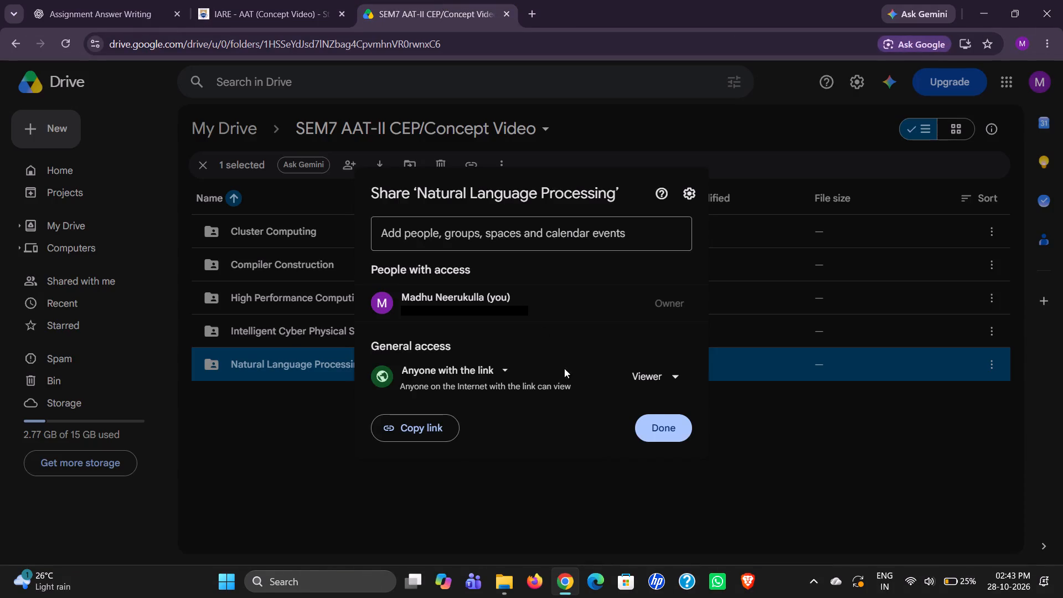
left_click(649, 423)
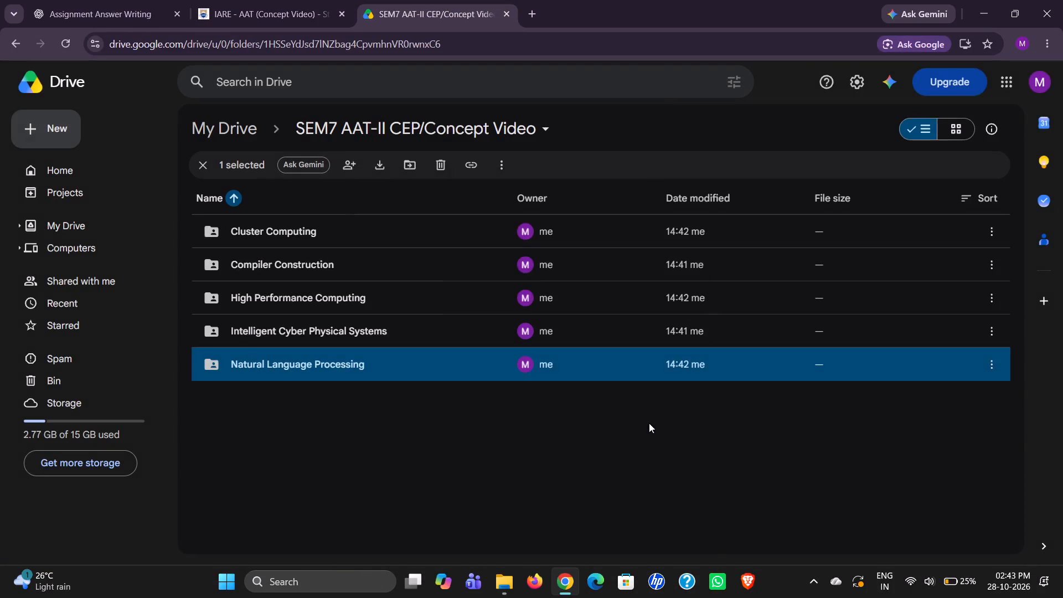
left_click(885, 293)
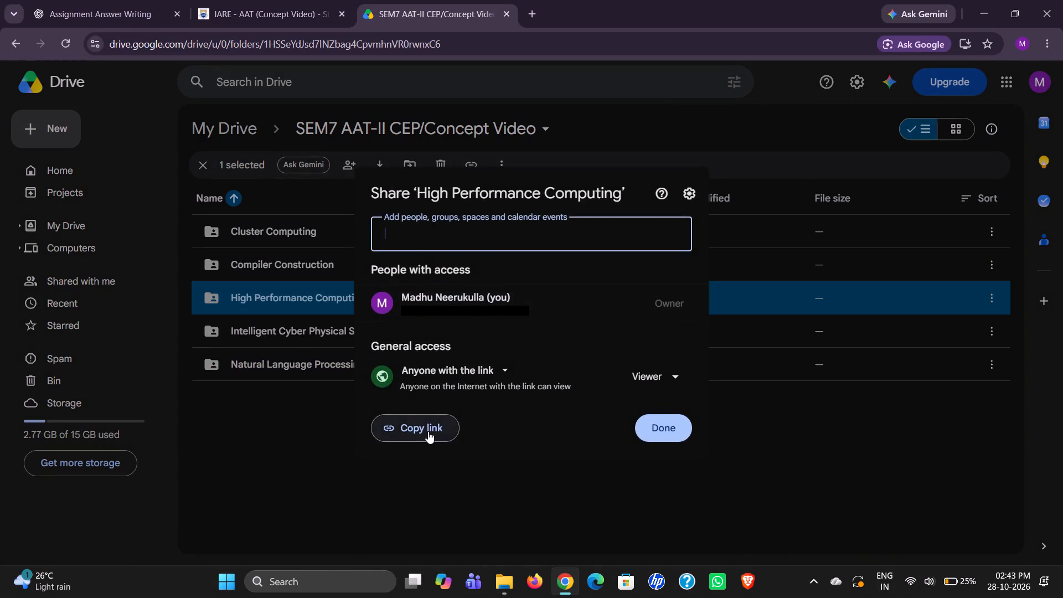
left_click(428, 431)
left_click(296, 9)
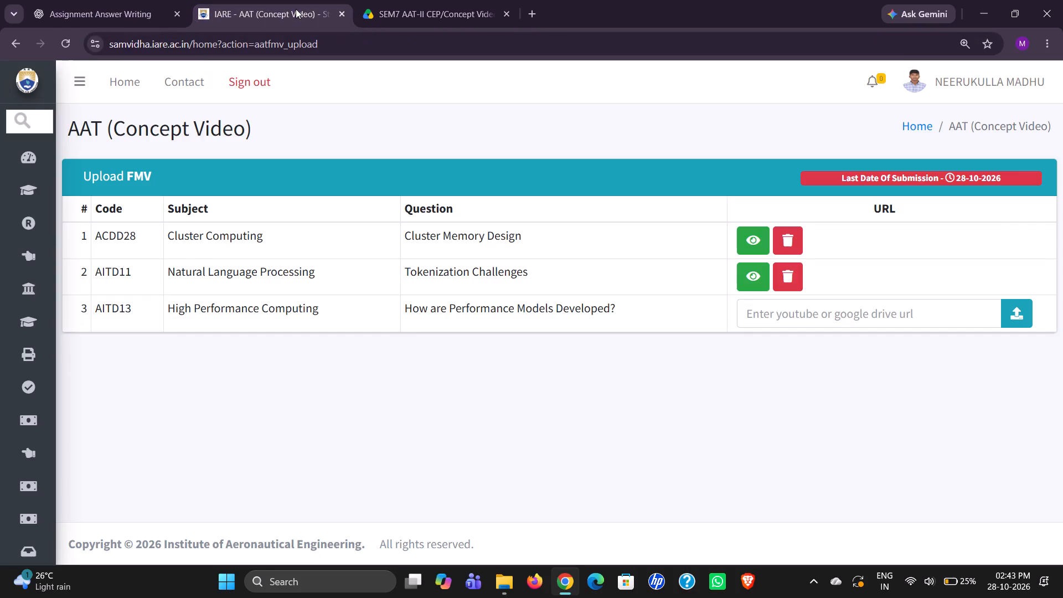
left_click(782, 308)
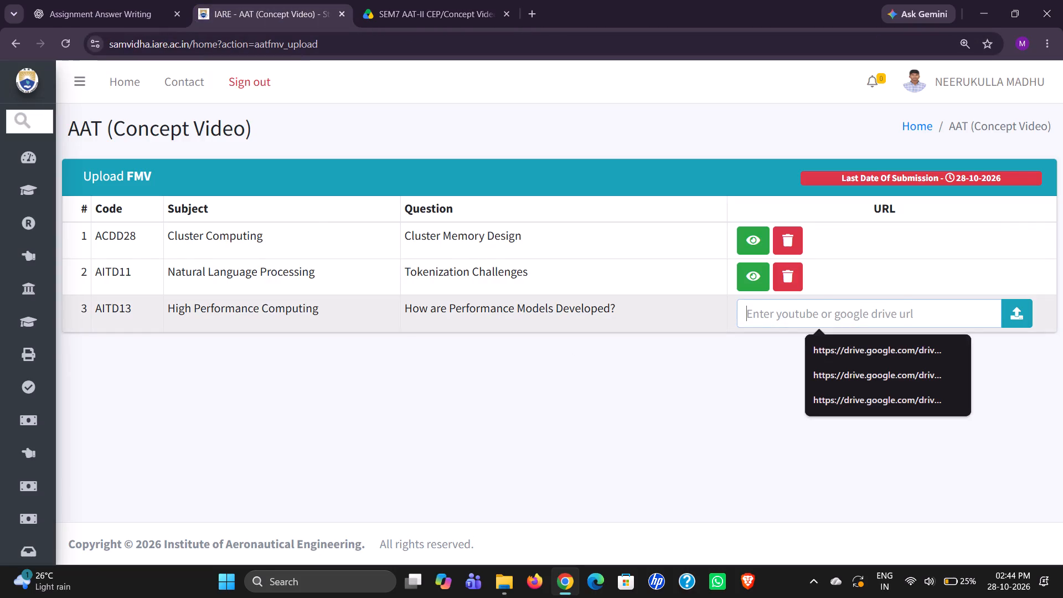
key("ctrl+v")
left_click(1019, 321)
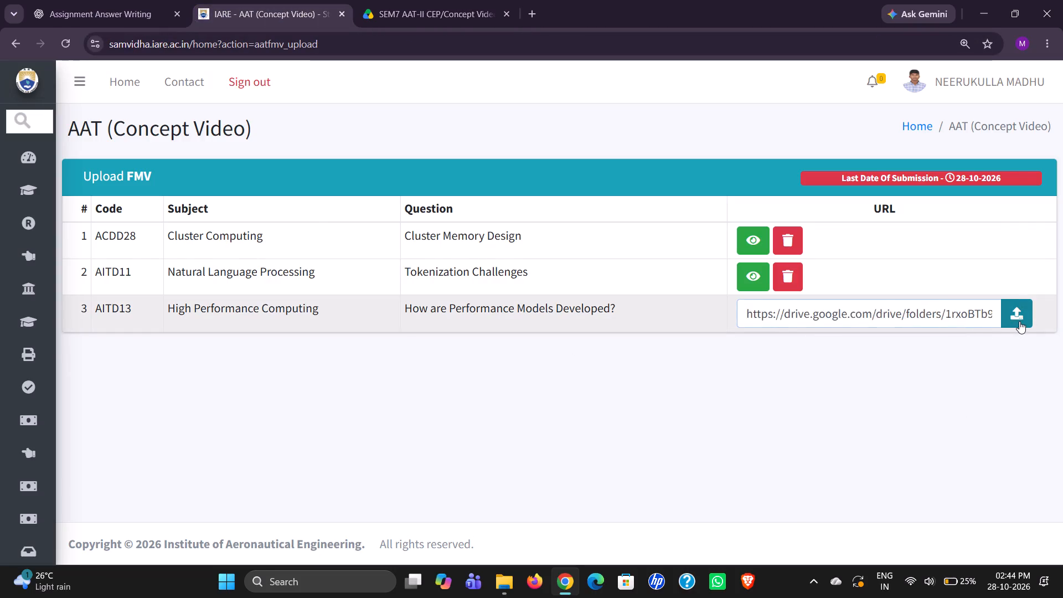
left_click(528, 385)
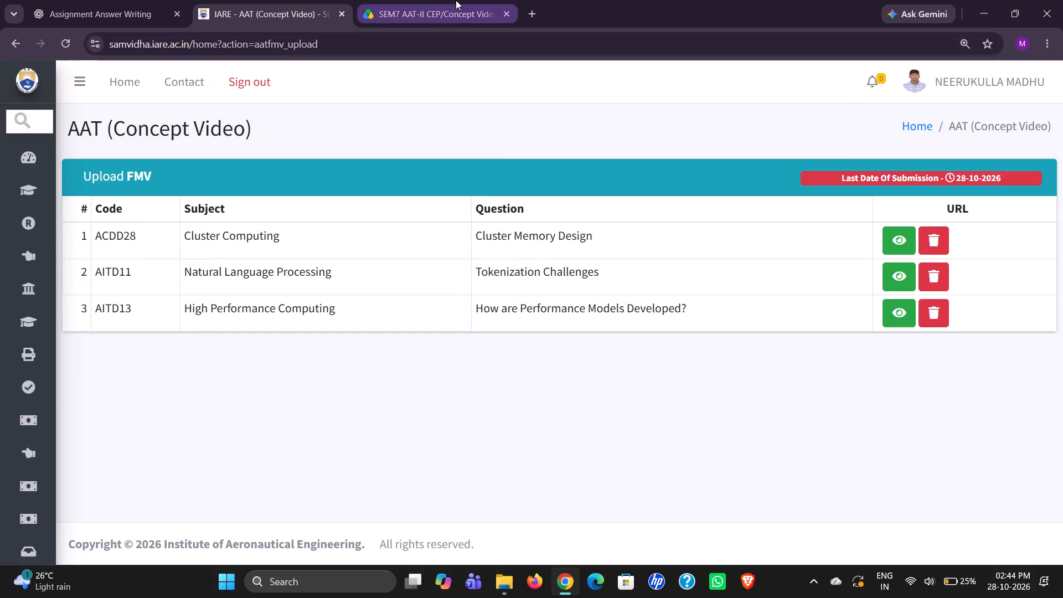
left_click(456, 0)
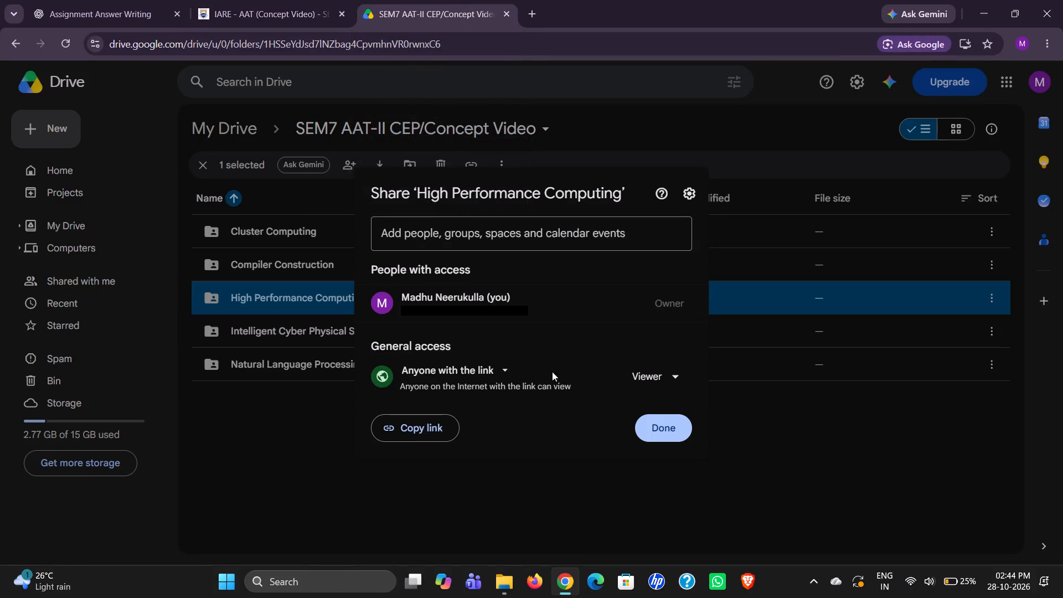
left_click(657, 429)
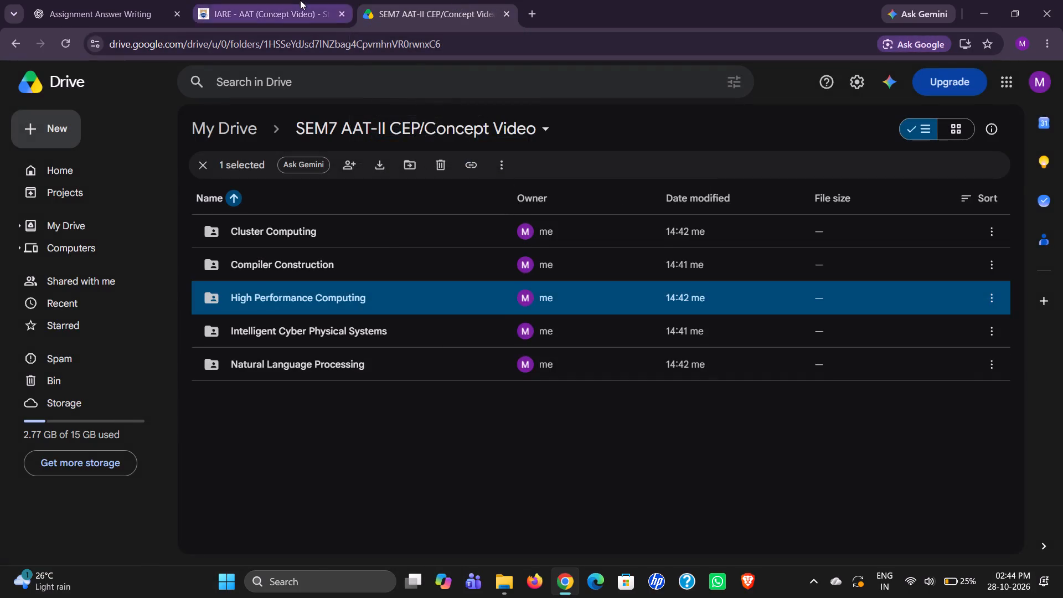
Open Samvidha's AAT-II upload page and get the assigned question for AITD19, Intelligent Cyber Physical Systems.
left_click(300, 0)
scroll(91, 367, "down", 4)
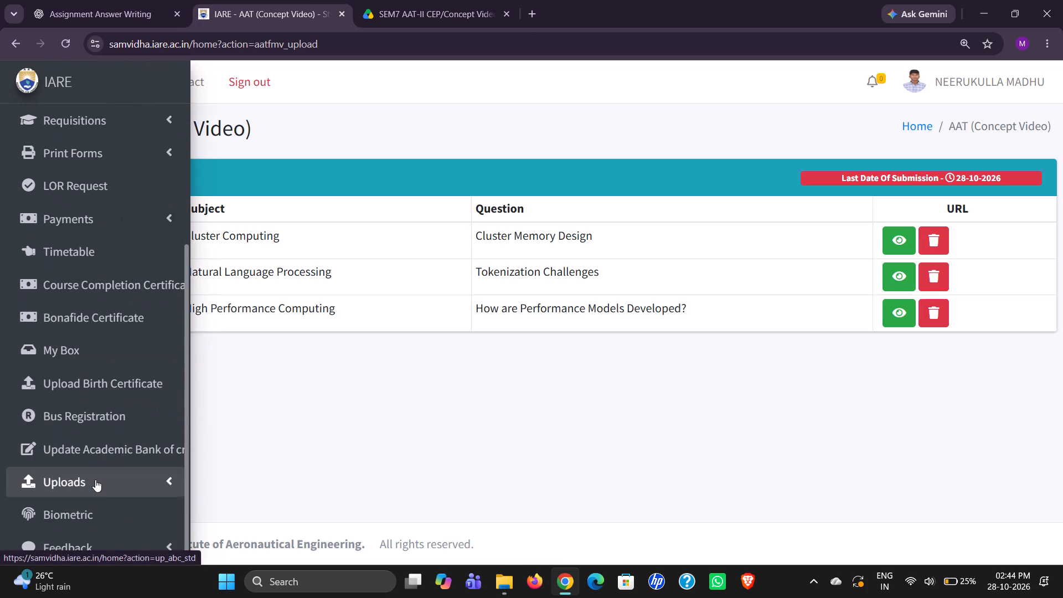
left_click(96, 487)
scroll(96, 487, "down", 3)
left_click(105, 410)
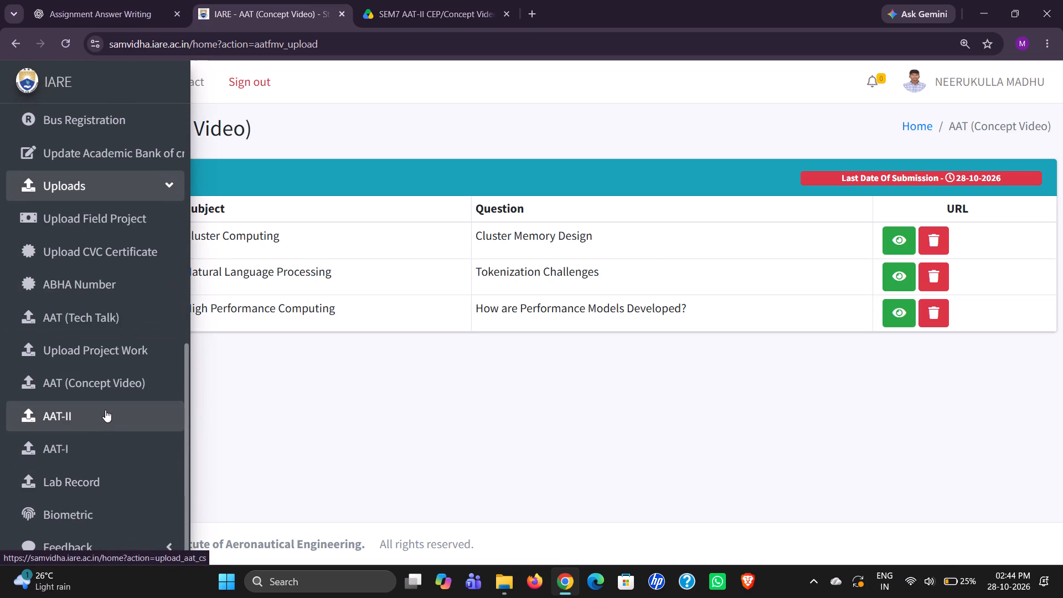
left_click(876, 272)
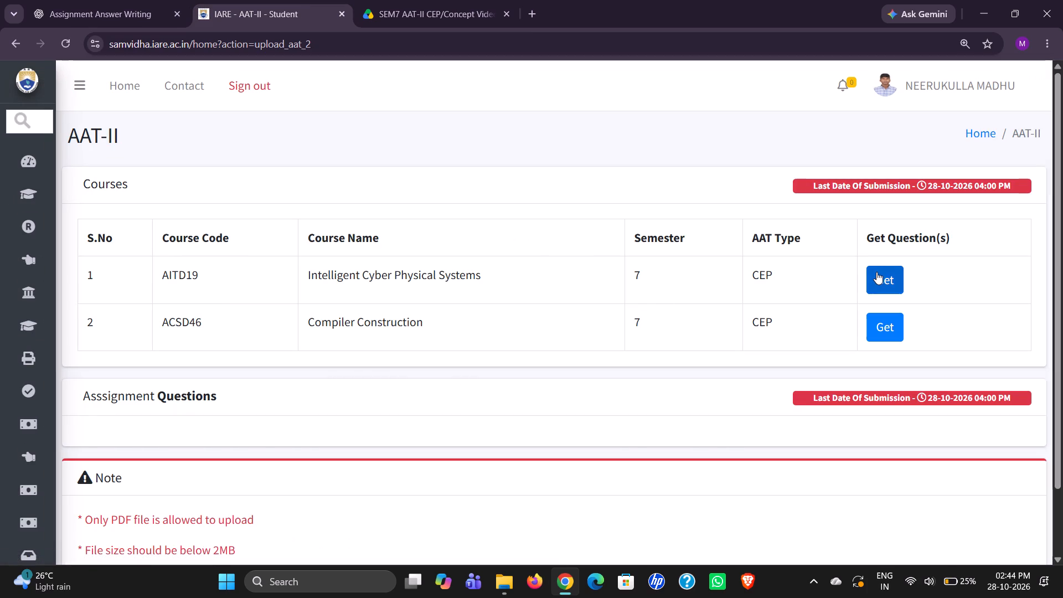
left_click(531, 401)
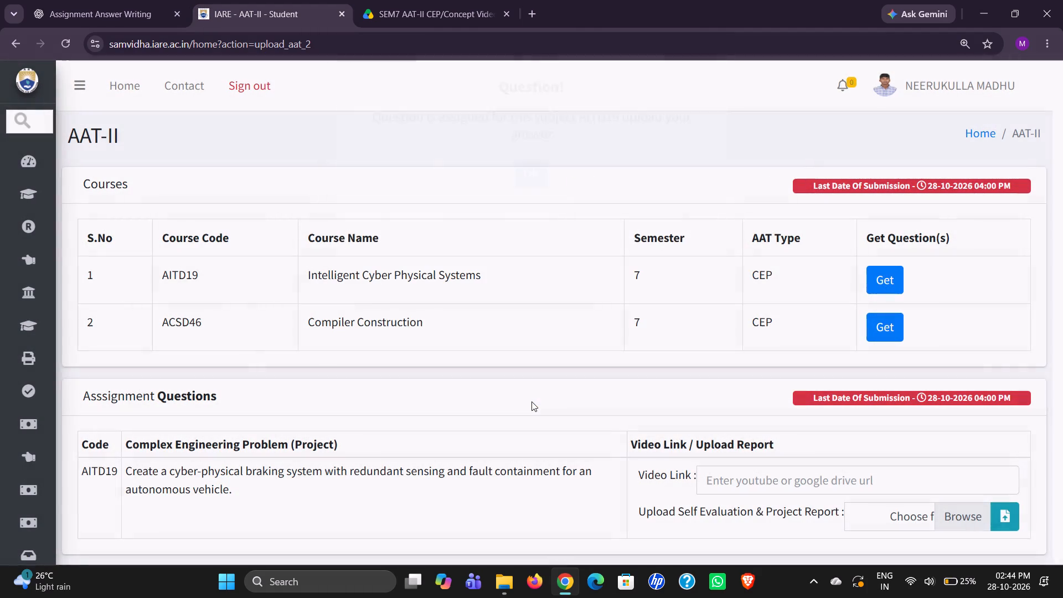
Copy the Intelligent Cyber Physical Systems folder's sharing link from Drive and enter it as the AITD19 video link in Samvidha.
left_click(444, 0)
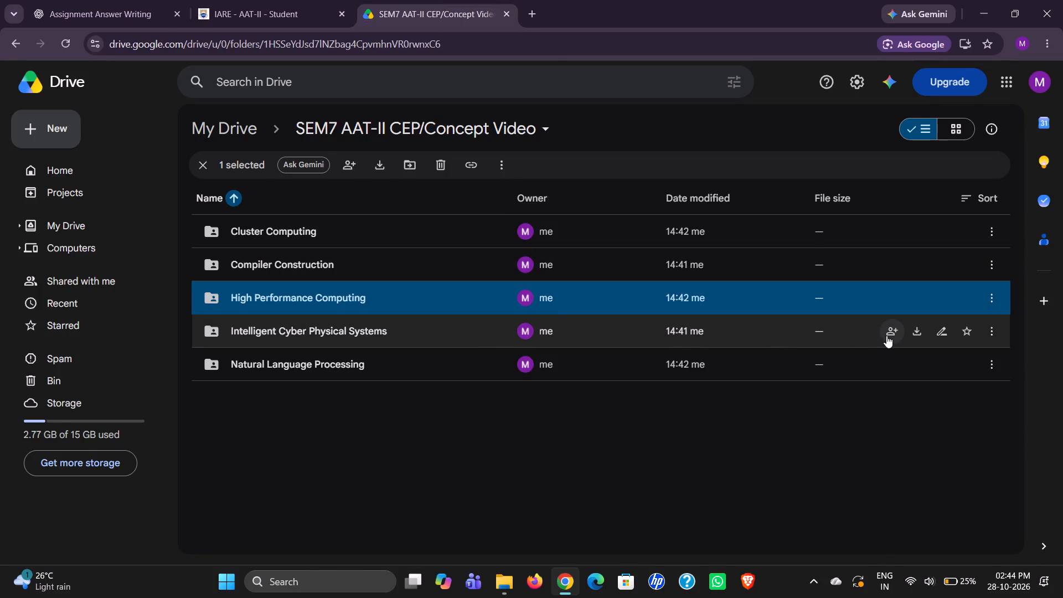
left_click(886, 336)
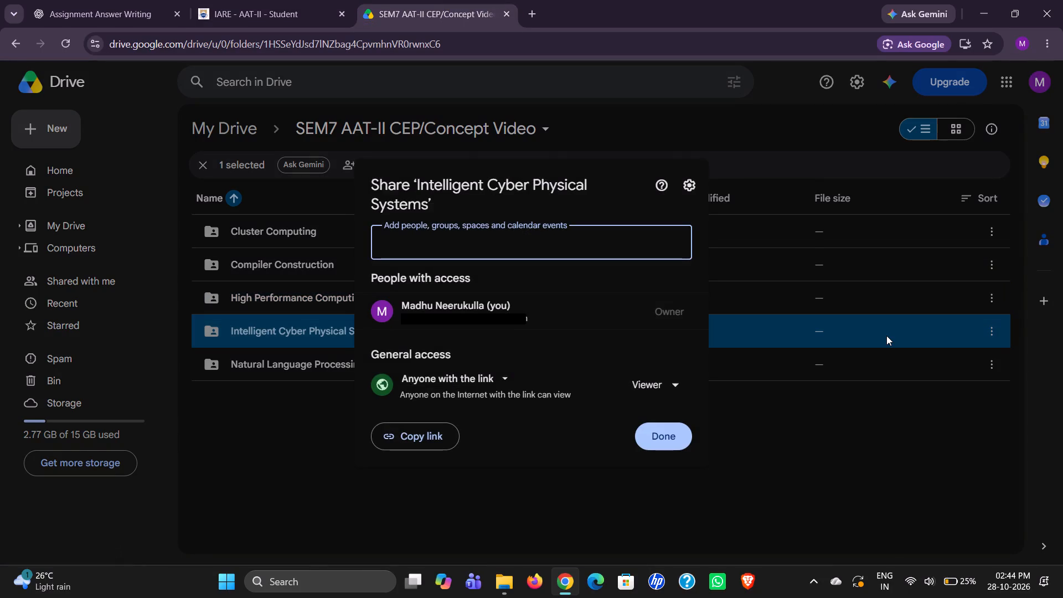
left_click(443, 434)
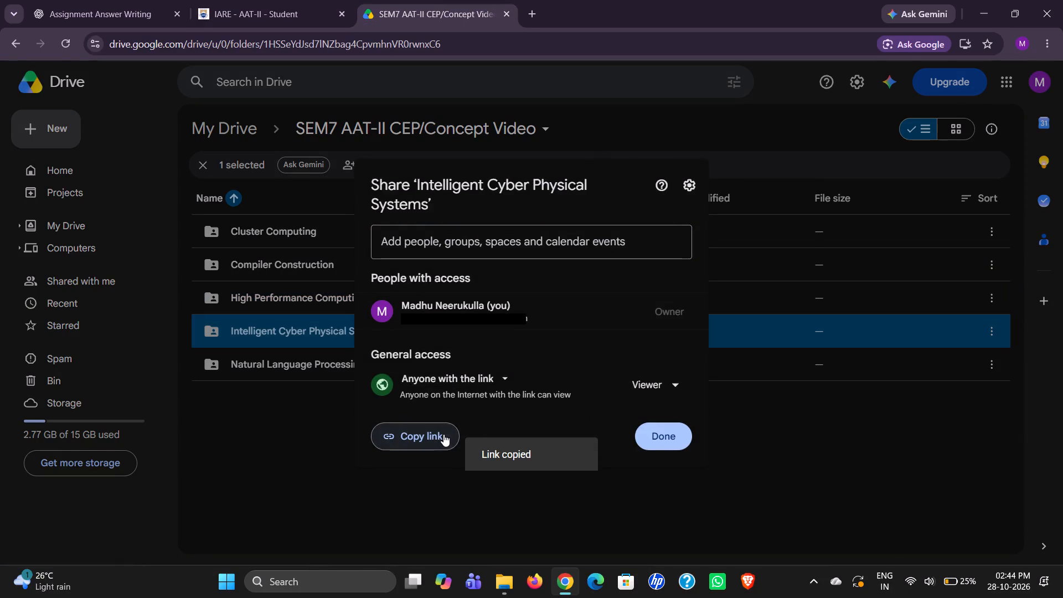
left_click(267, 0)
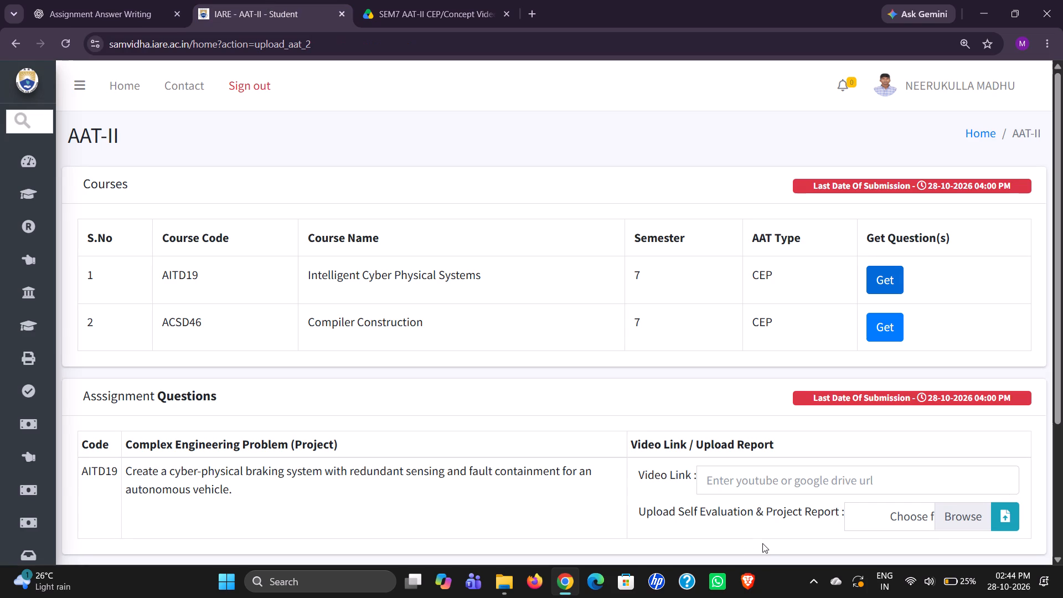
left_click(822, 482)
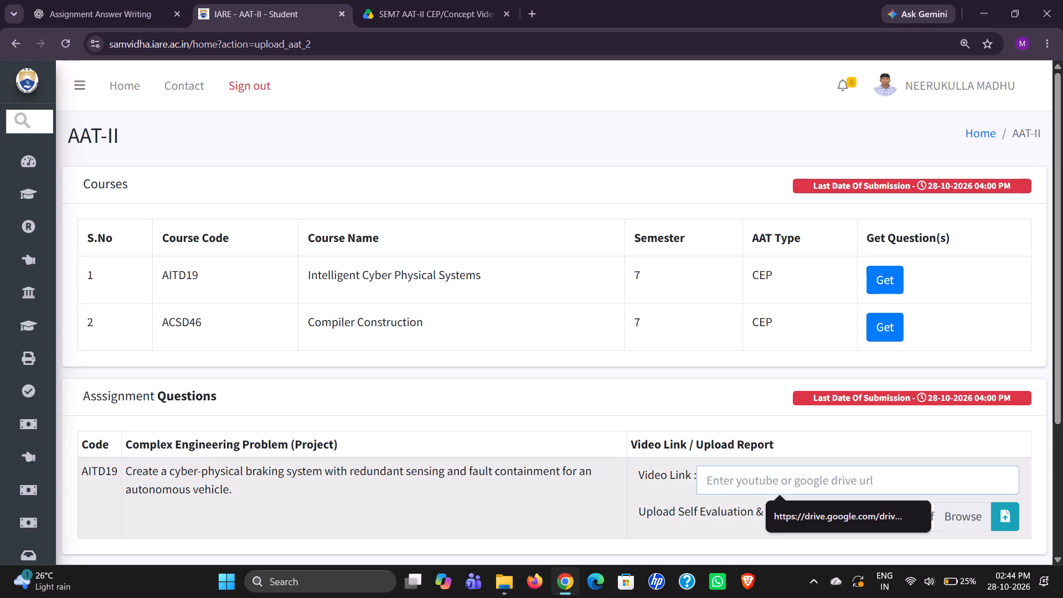
key("ctrl+v")
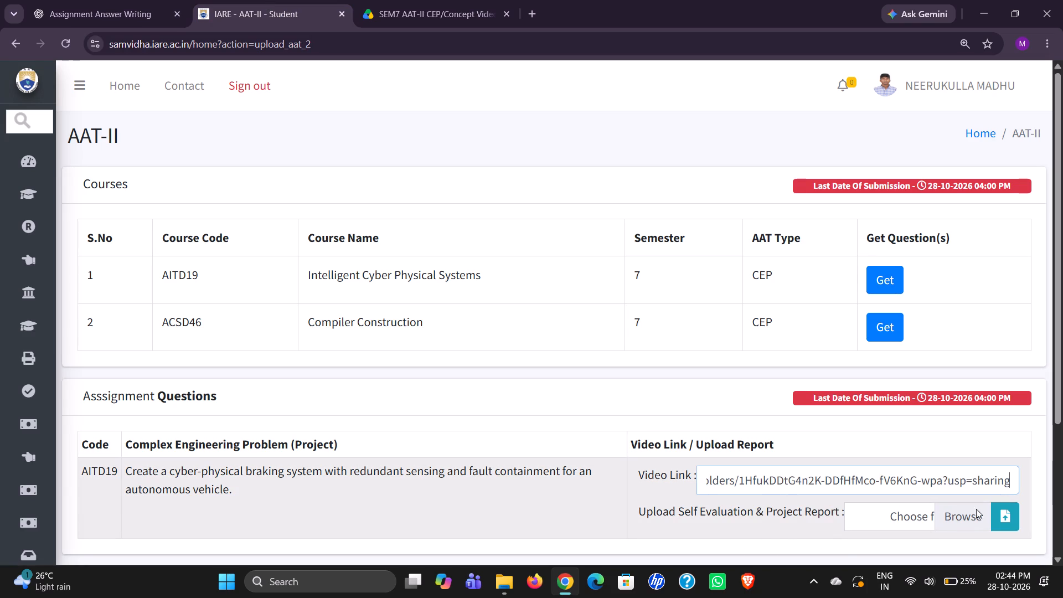
Attach SEM7-ICPS-CEP.pdf from Documents as the AITD19 self evaluation and project report and upload the submission.
left_click(914, 519)
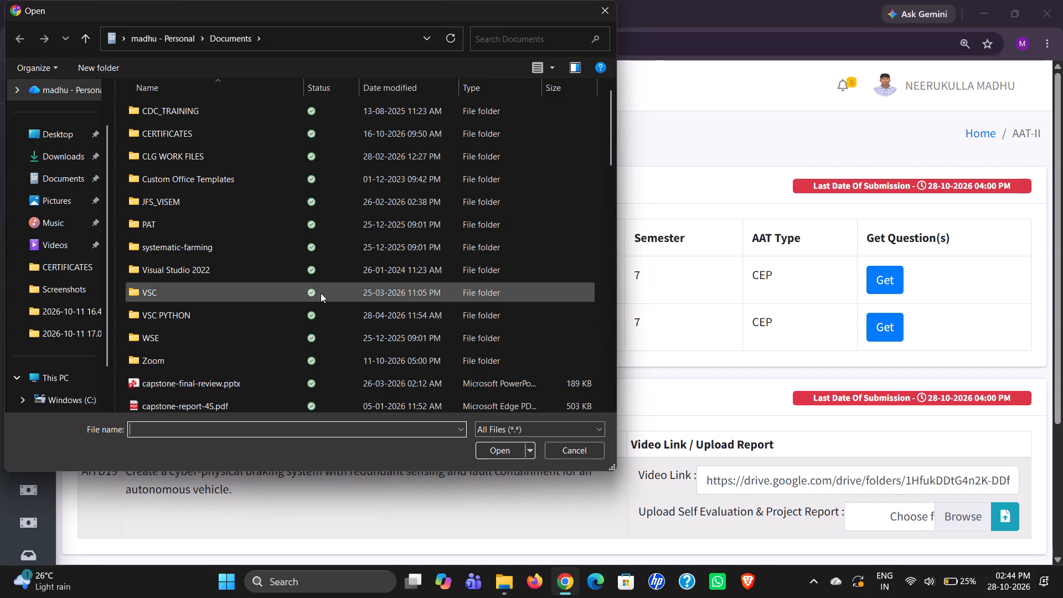
scroll(321, 293, "down", 10)
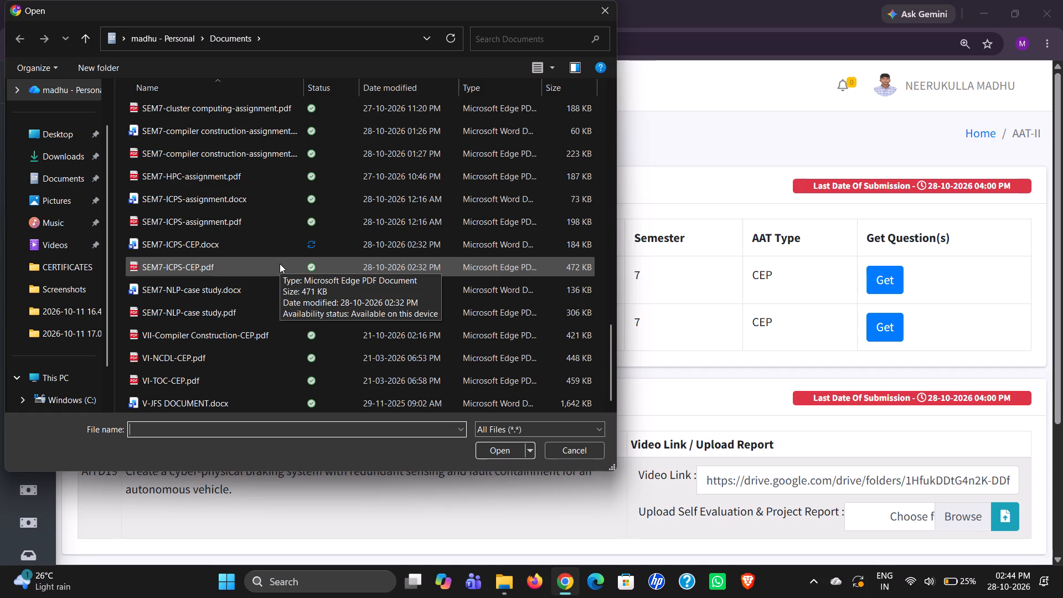
left_click(280, 264)
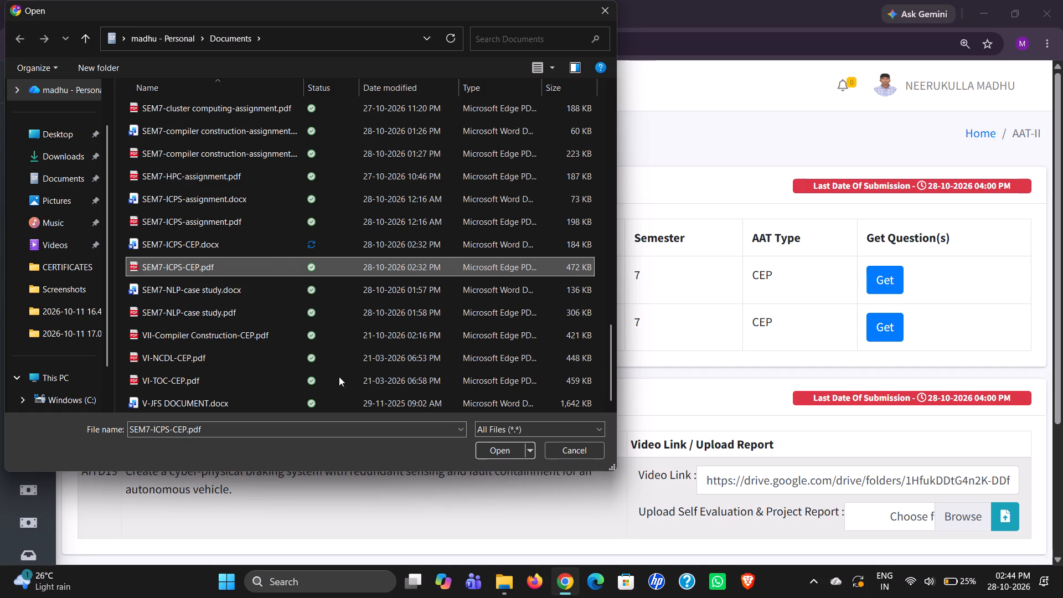
left_click(502, 453)
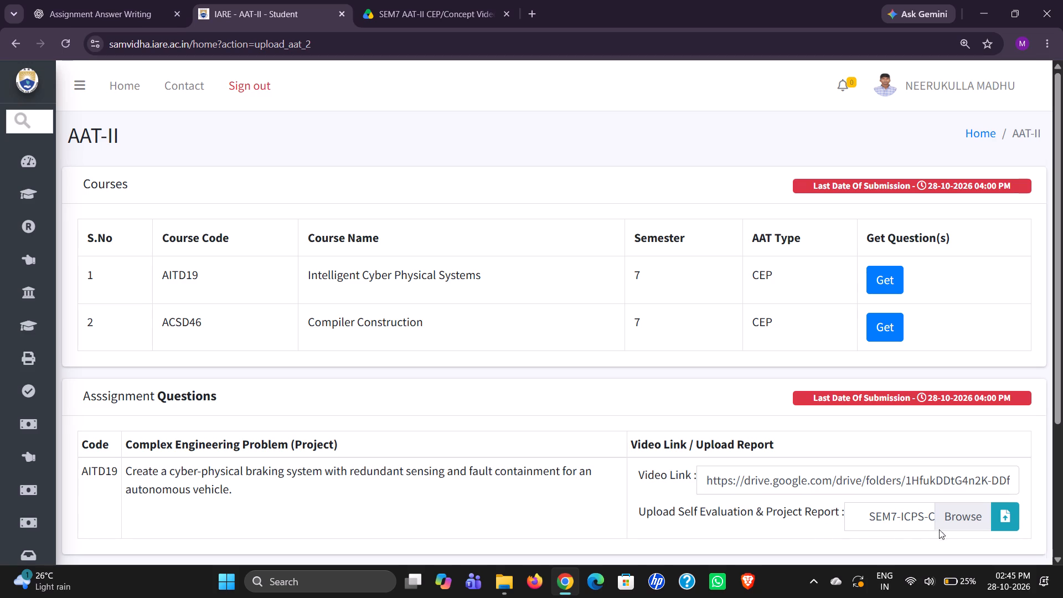
left_click(1006, 515)
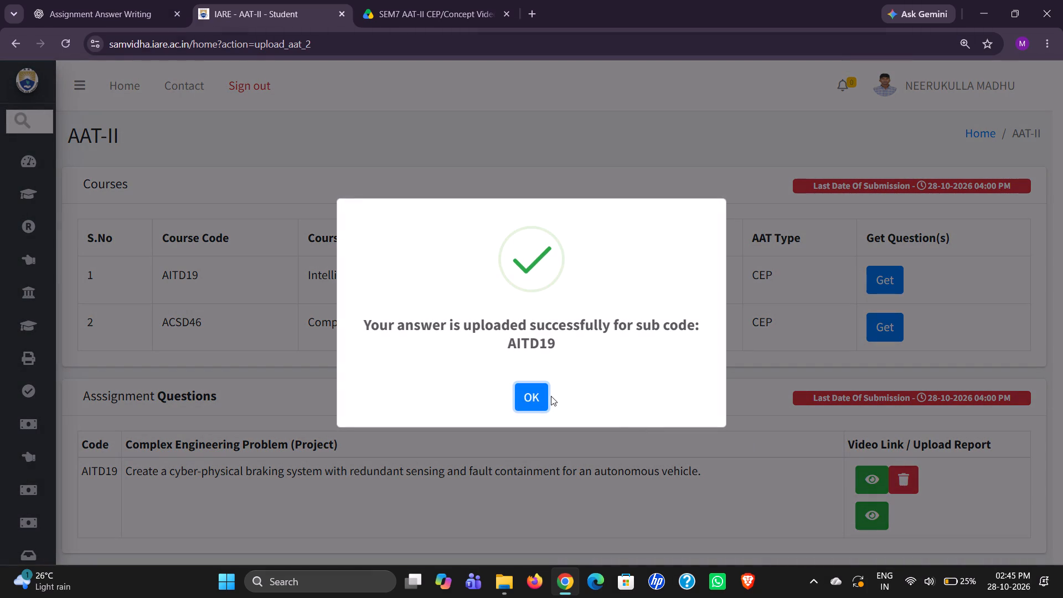
left_click(539, 396)
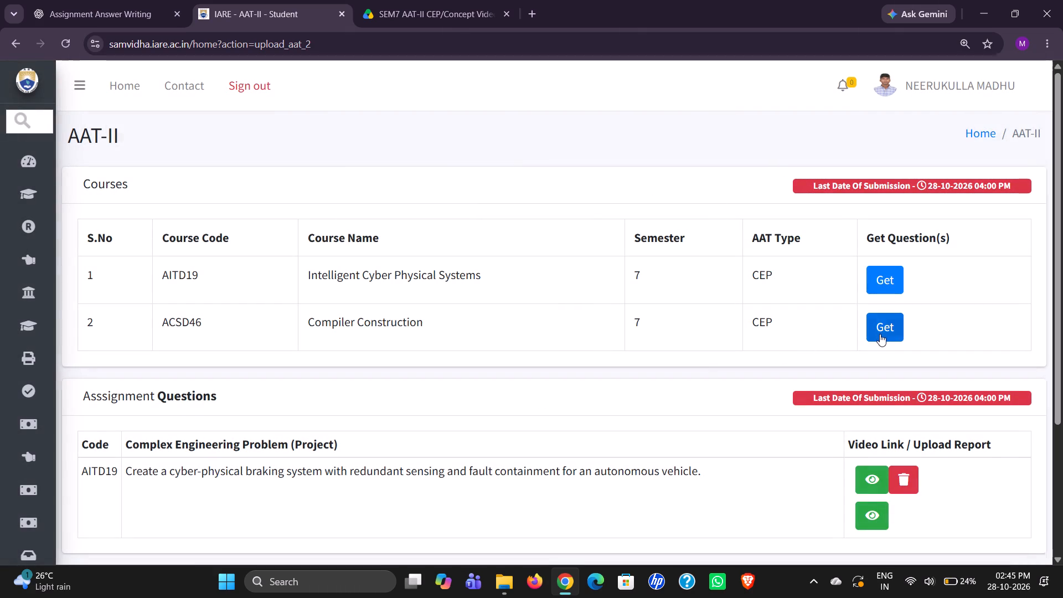
Get the ACSD46 question in Samvidha and enter the Compiler Construction folder's sharing link from Drive as its video link.
left_click(880, 333)
left_click(535, 410)
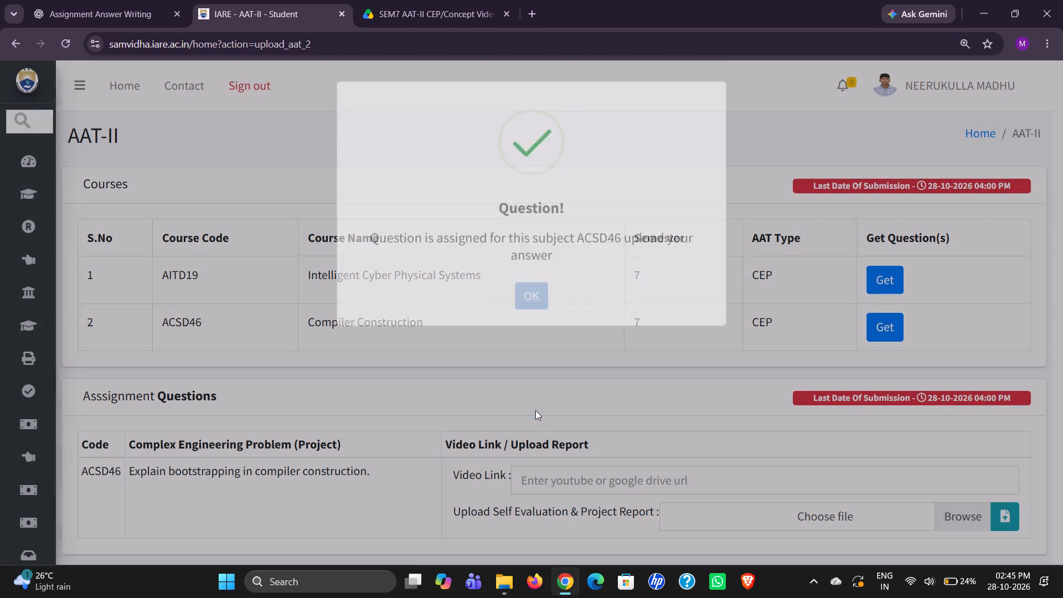
left_click(438, 0)
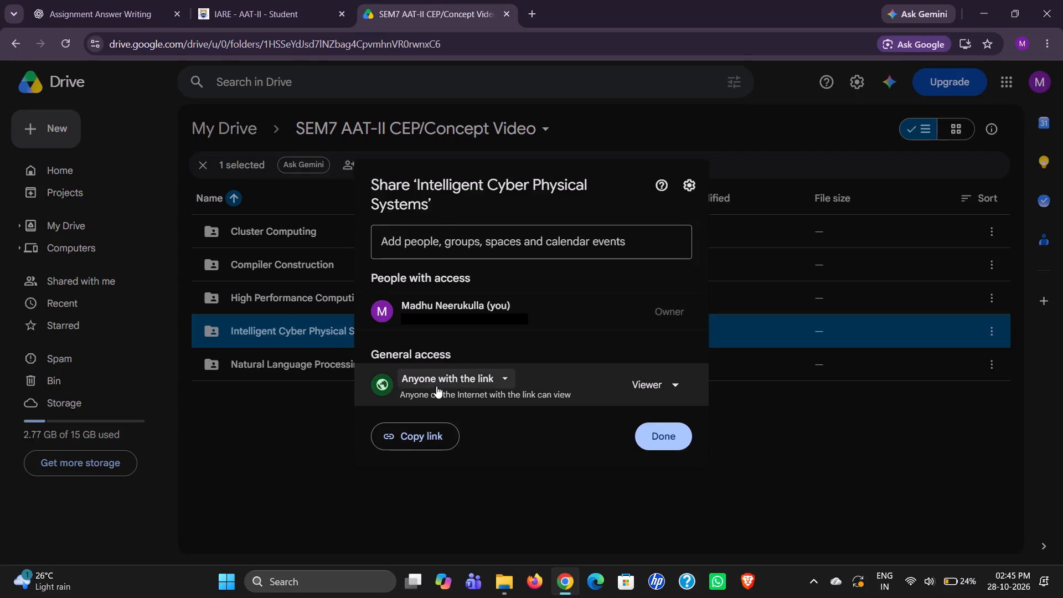
left_click(664, 440)
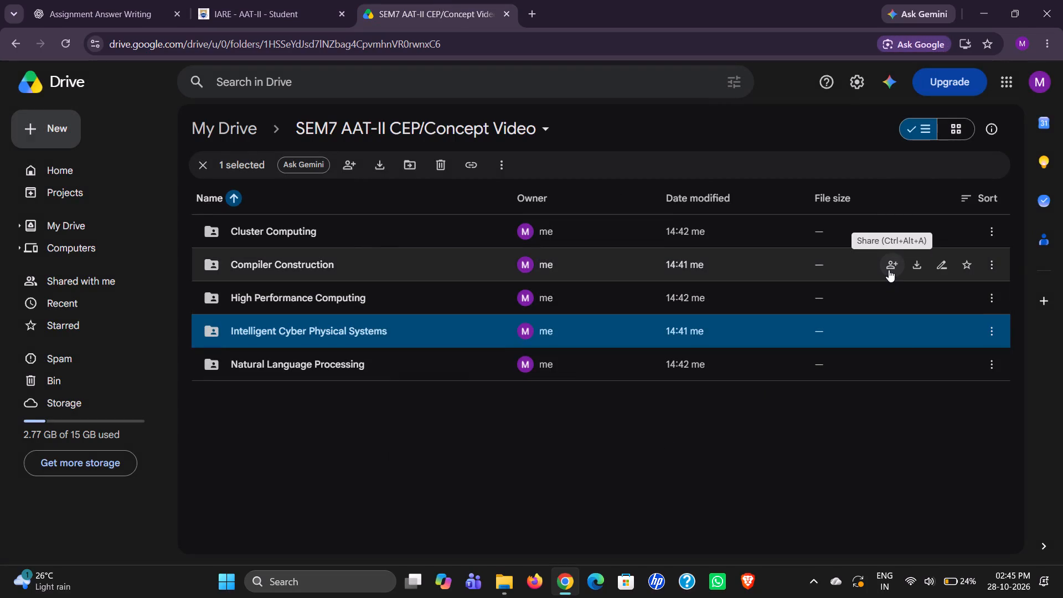
left_click(889, 270)
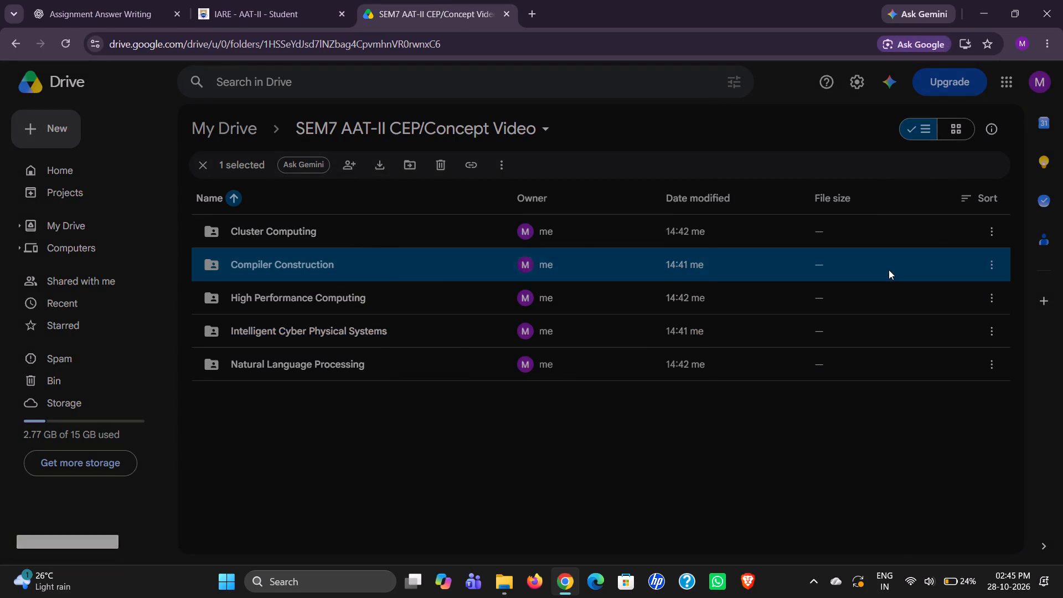
left_click(430, 421)
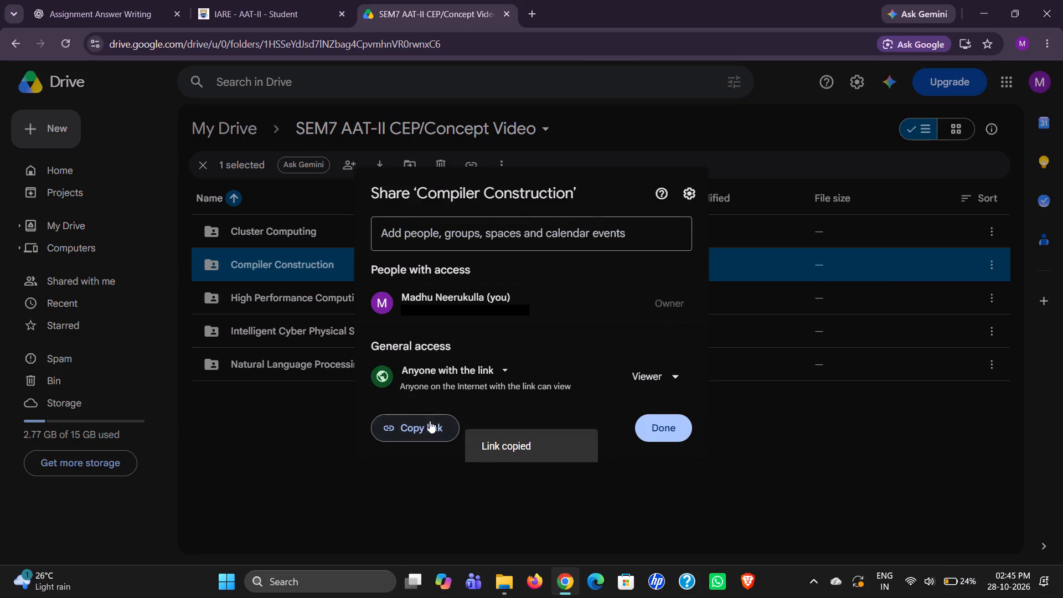
left_click(305, 0)
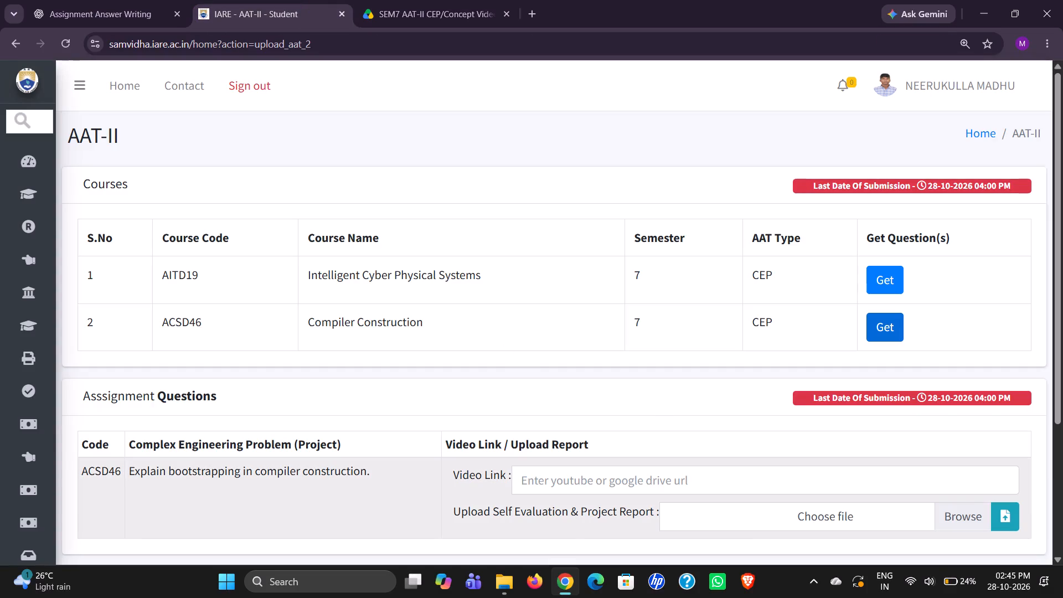
left_click(750, 479)
key("ctrl+v")
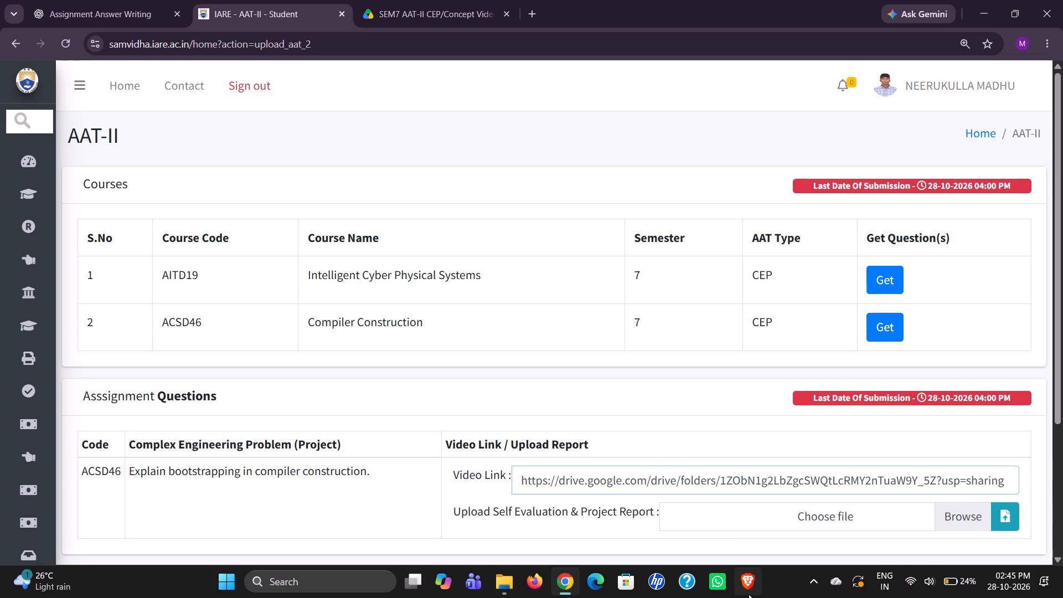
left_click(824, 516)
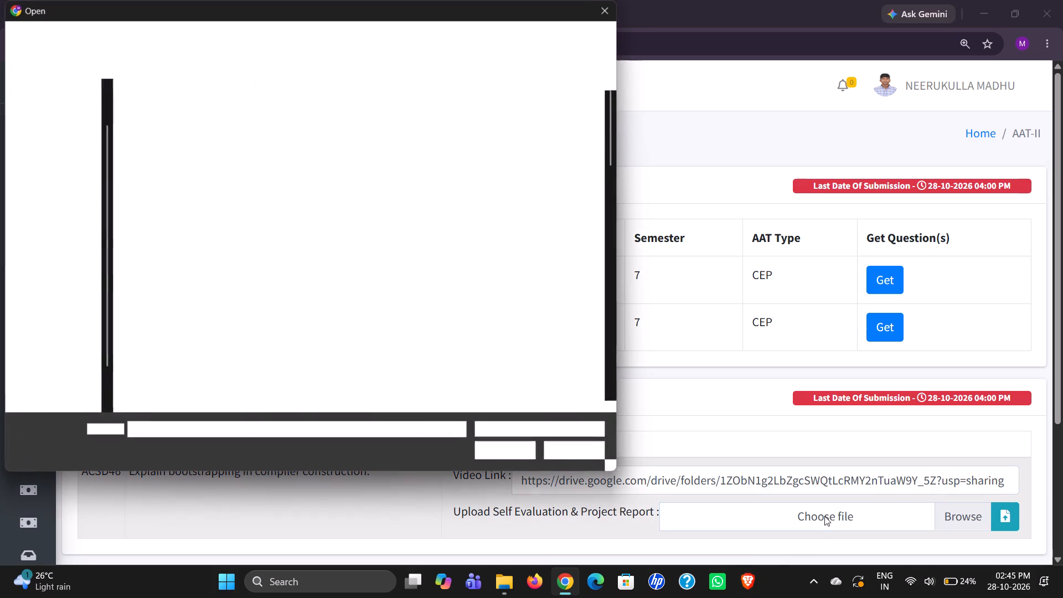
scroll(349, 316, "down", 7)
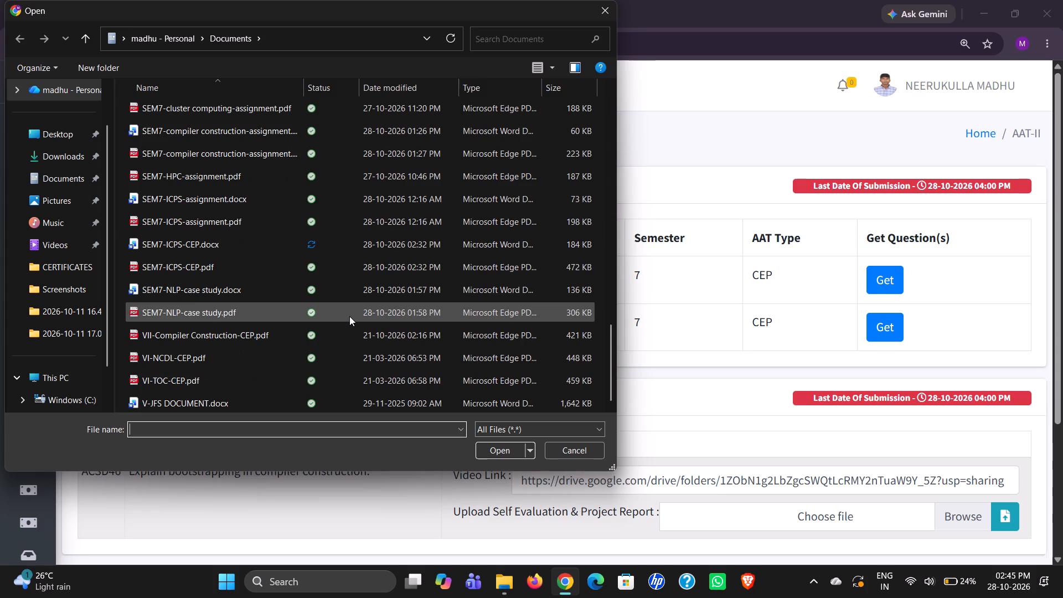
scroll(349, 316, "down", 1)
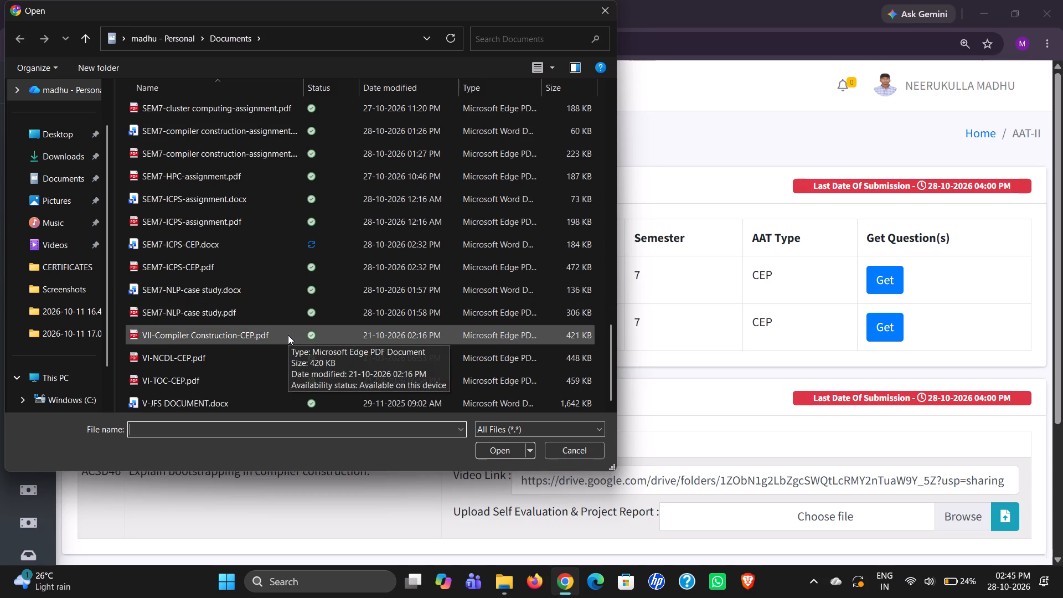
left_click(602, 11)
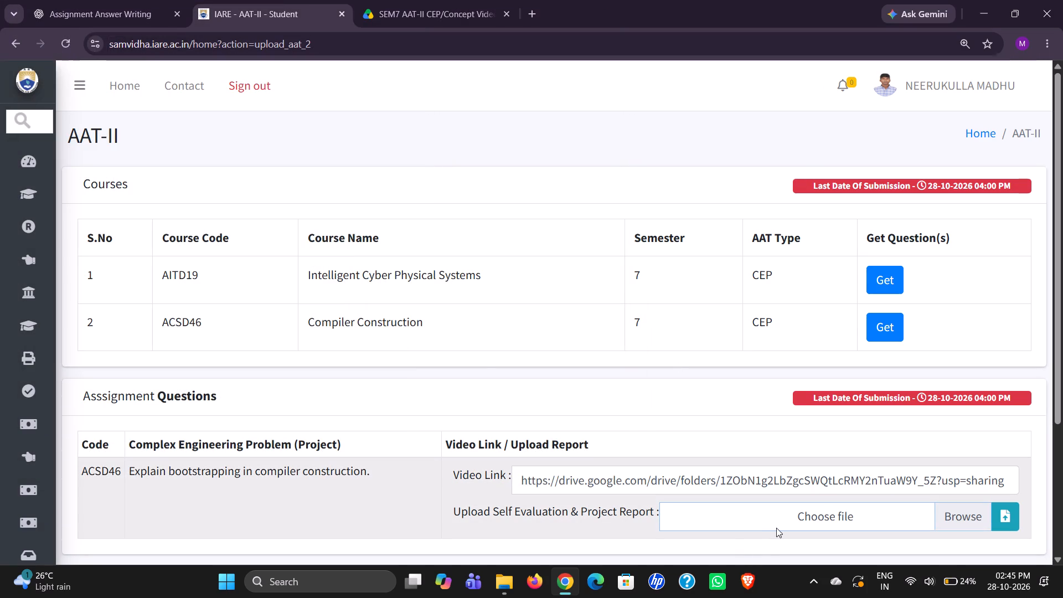
Attach VII-Compiler Construction-CEP.pdf from Documents as the ACSD46 self evaluation and project report and upload the submission.
left_click(777, 527)
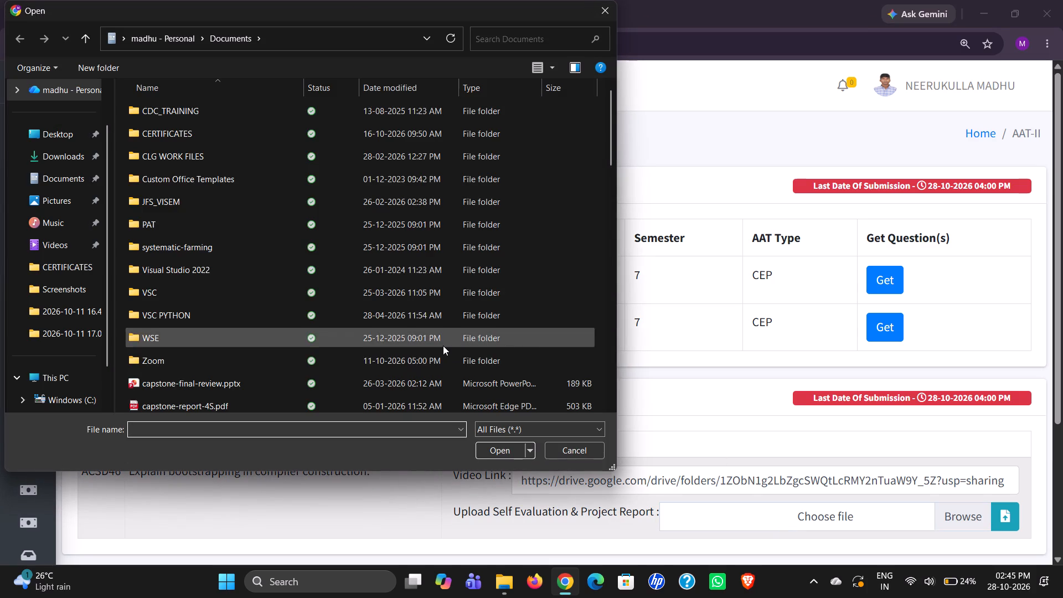
scroll(443, 346, "down", 20)
scroll(443, 346, "down", 20)
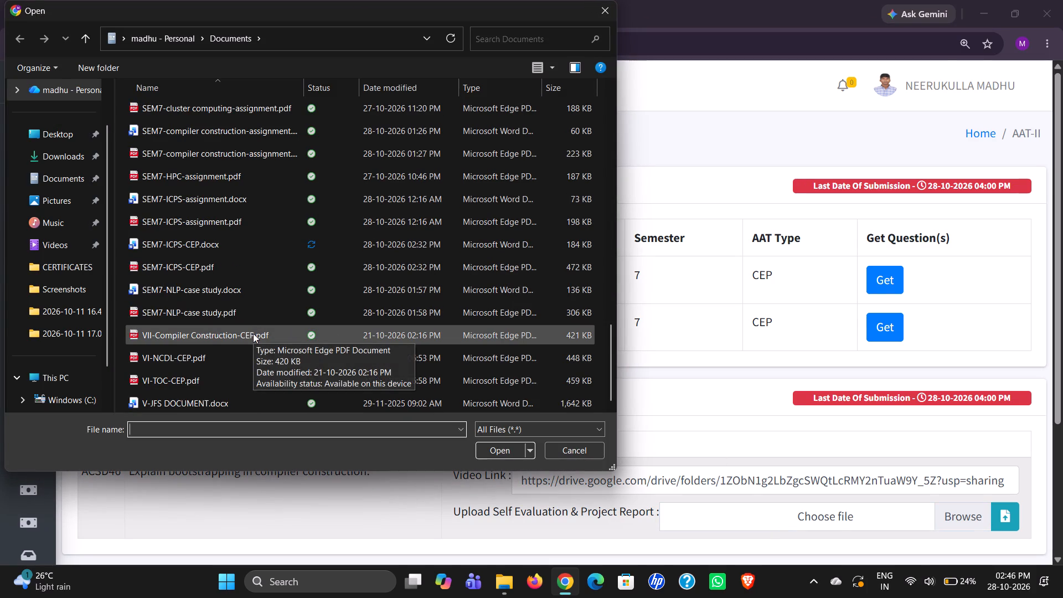
left_click(253, 333)
left_click(505, 454)
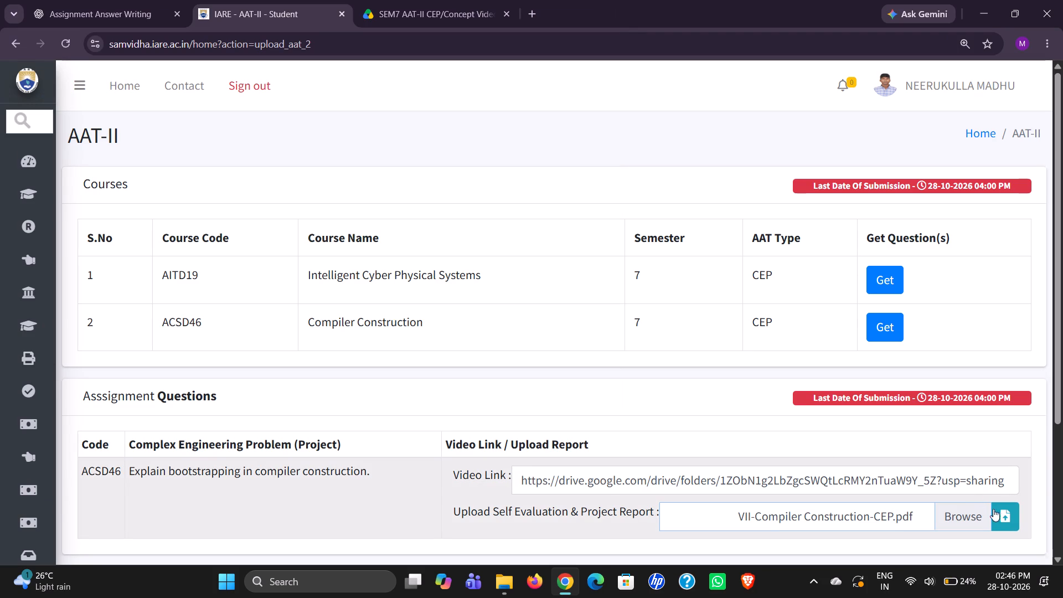
left_click(1003, 514)
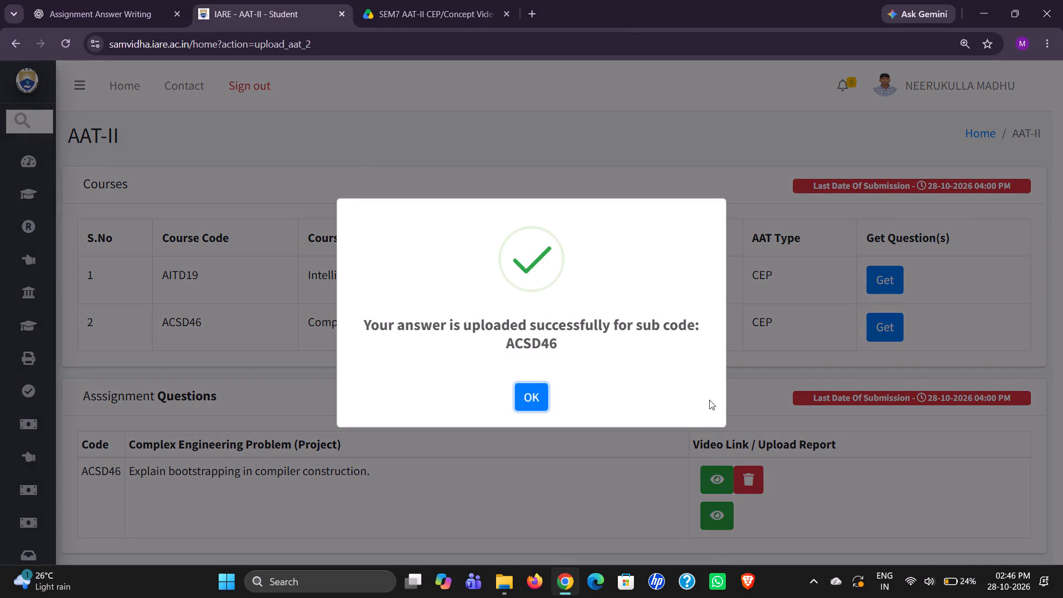
left_click(544, 397)
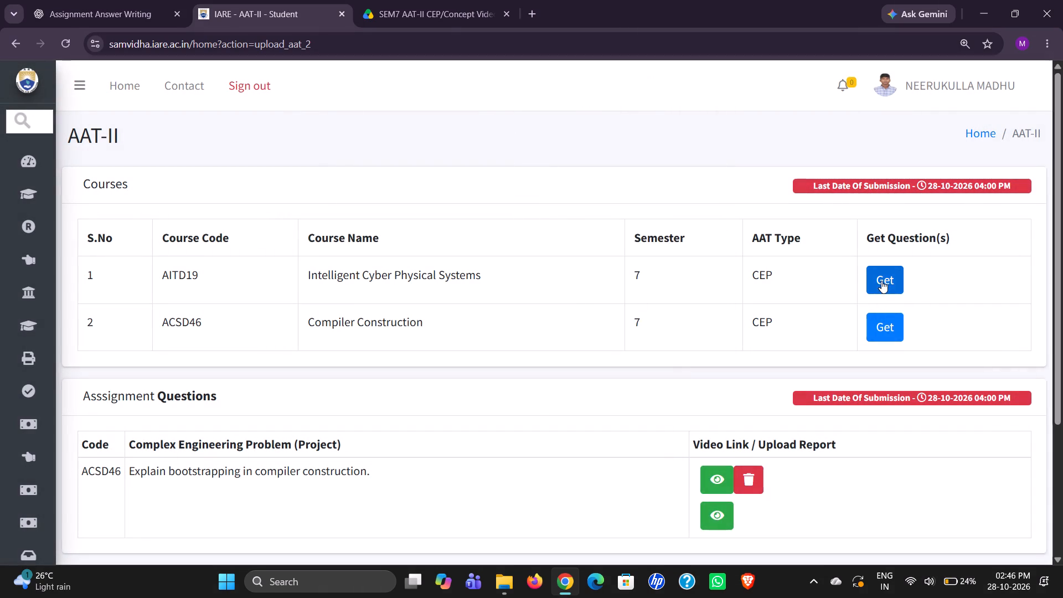
Review the AITD19 and ACSD46 submissions and open each submitted video link to check its Drive folder, closing the Drive pages when done.
left_click(881, 281)
left_click(525, 393)
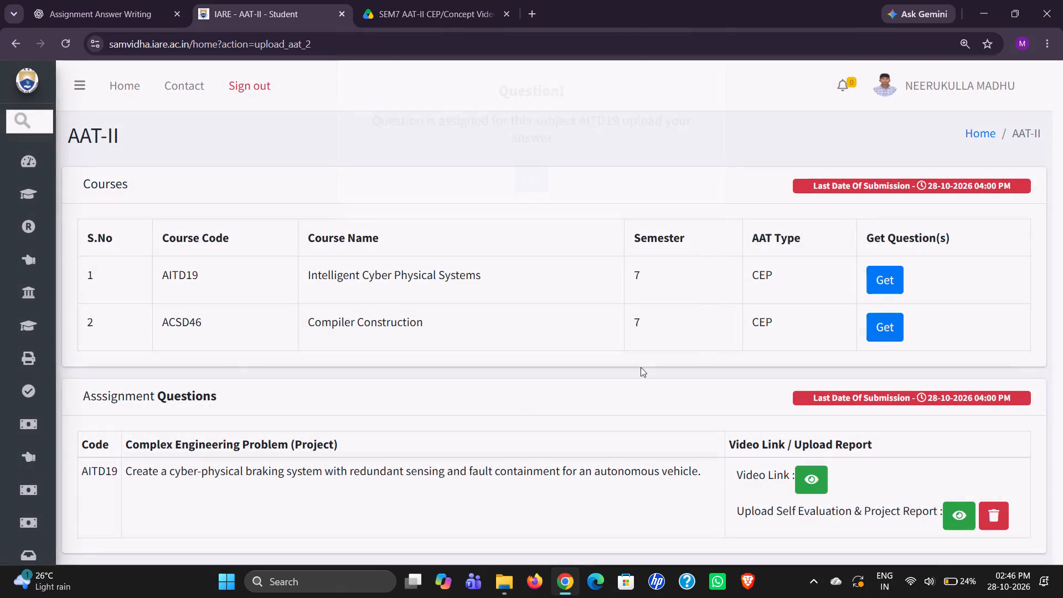
left_click(884, 319)
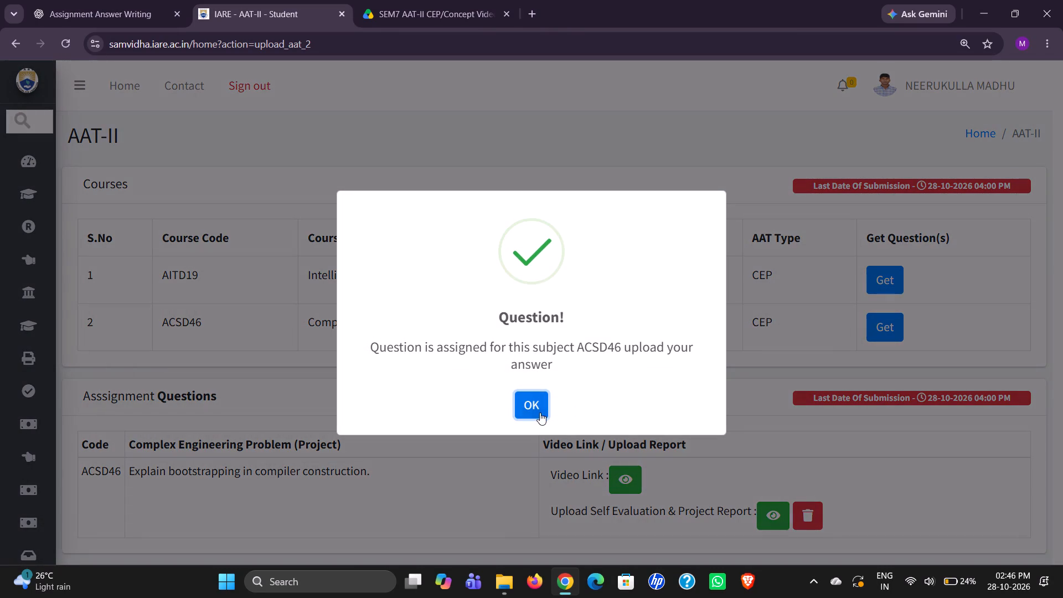
left_click(534, 410)
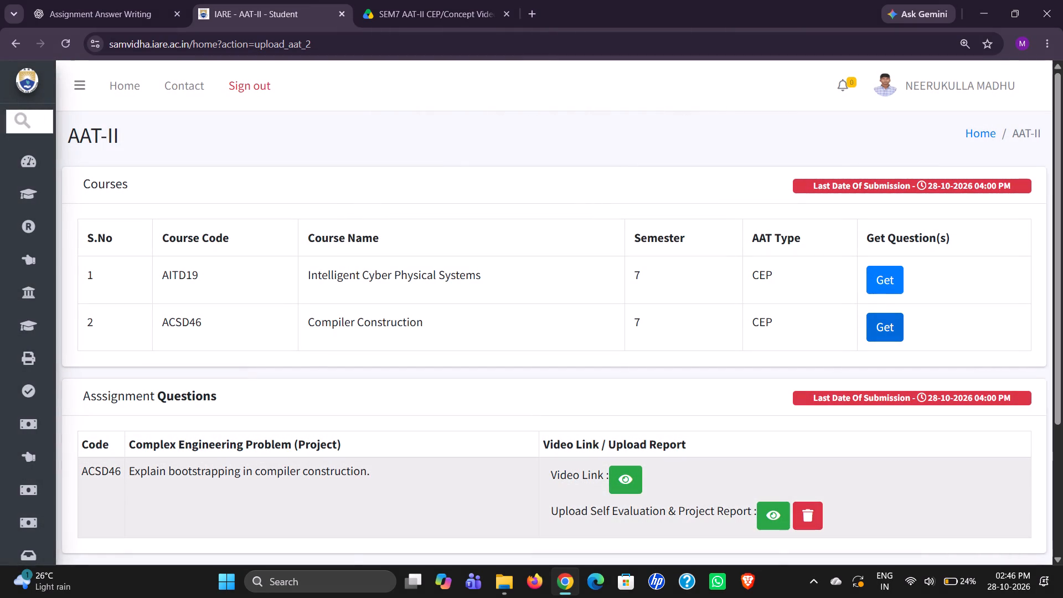
left_click(628, 483)
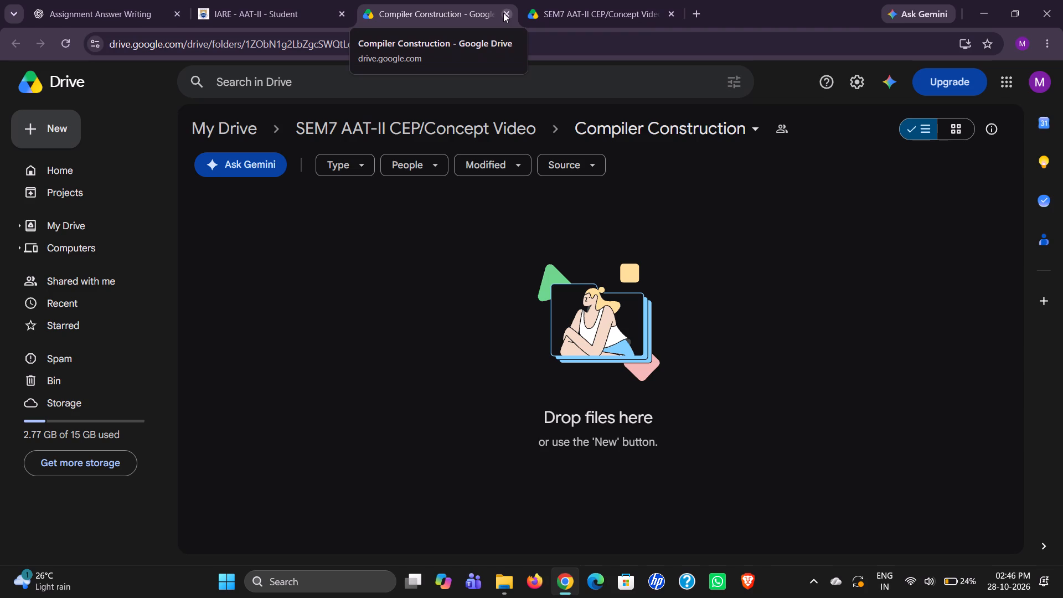
left_click(503, 13)
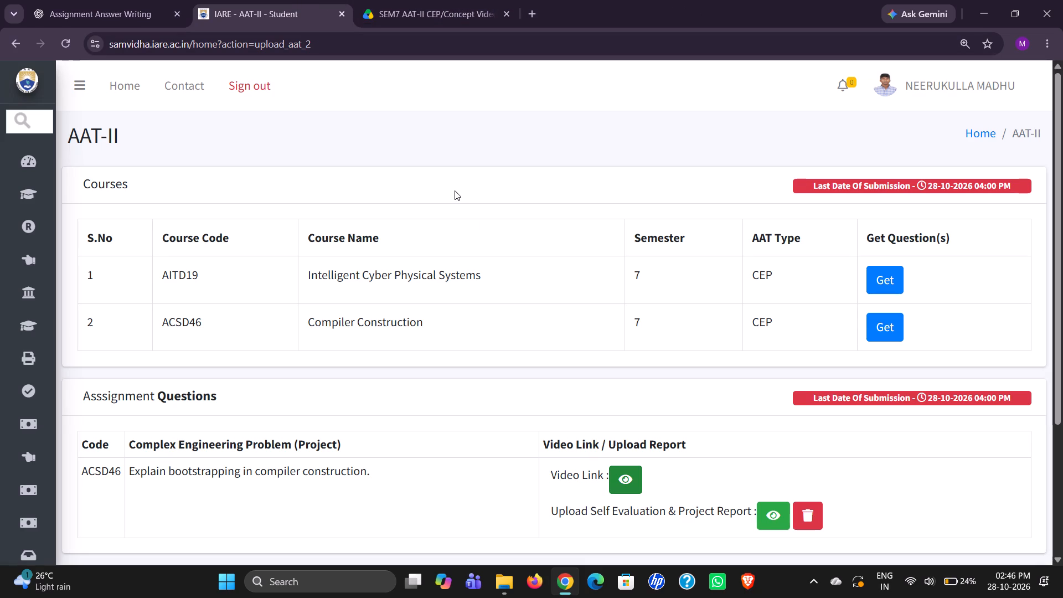
left_click(879, 280)
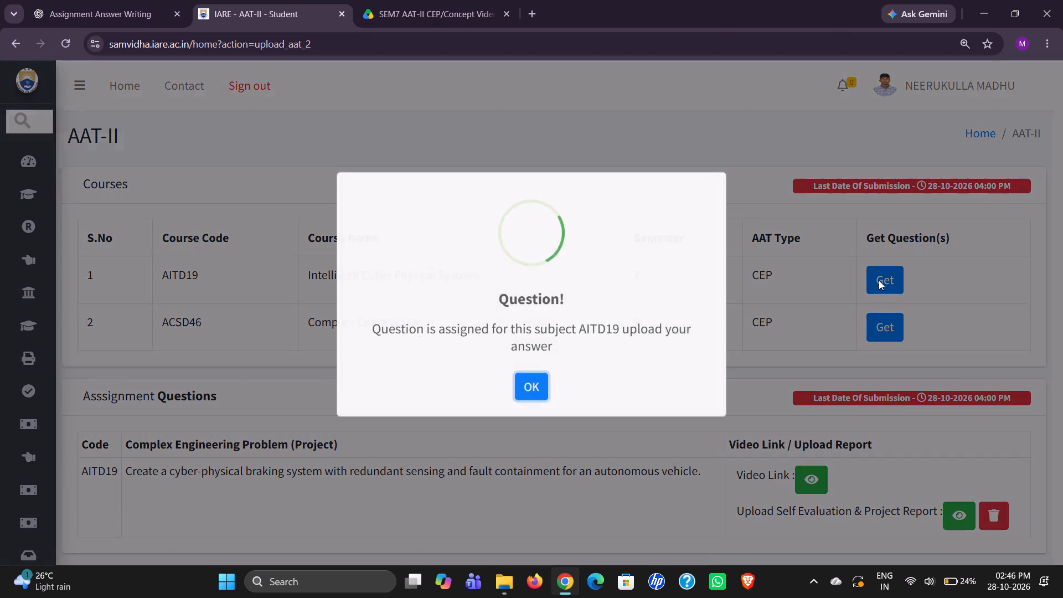
left_click(812, 482)
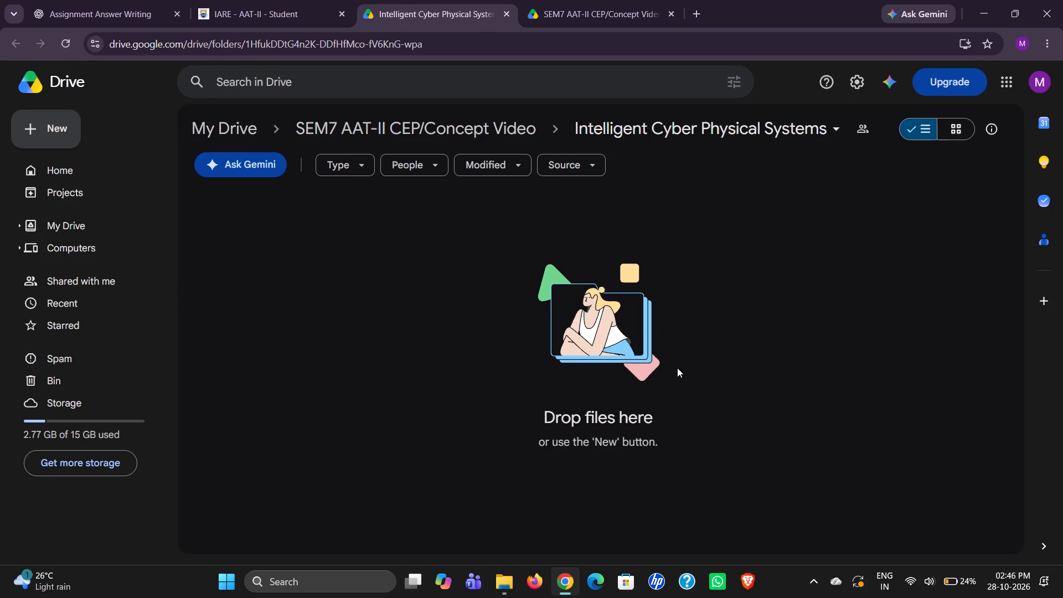
left_click(296, 0)
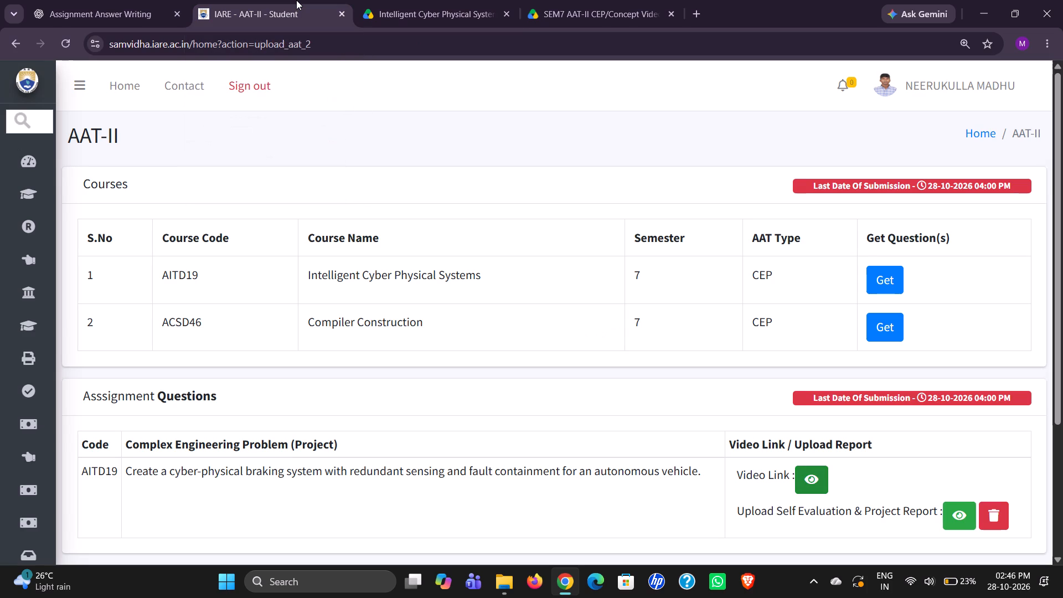
left_click(508, 17)
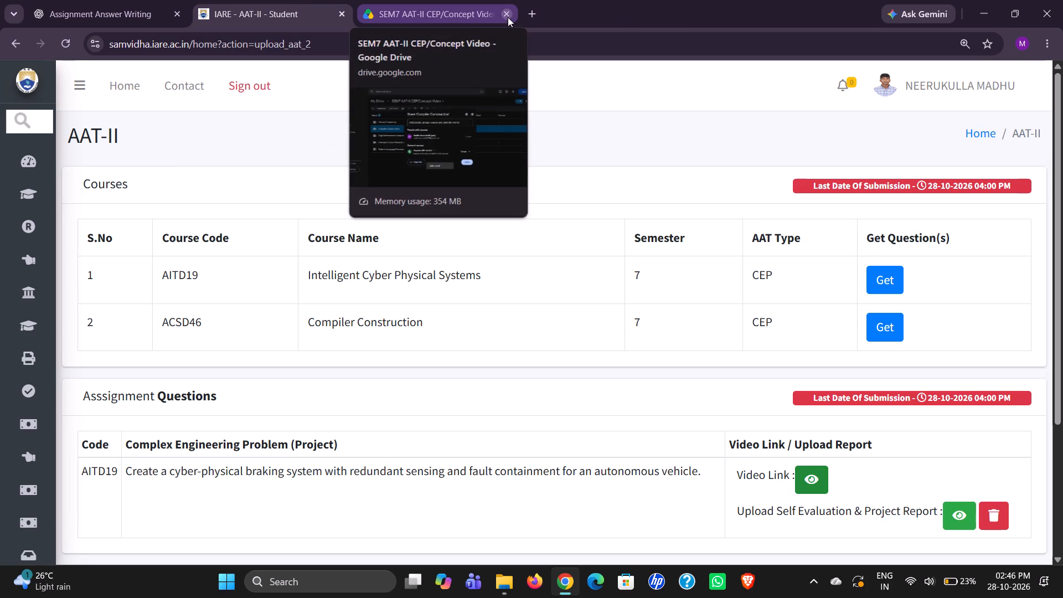
left_click(508, 17)
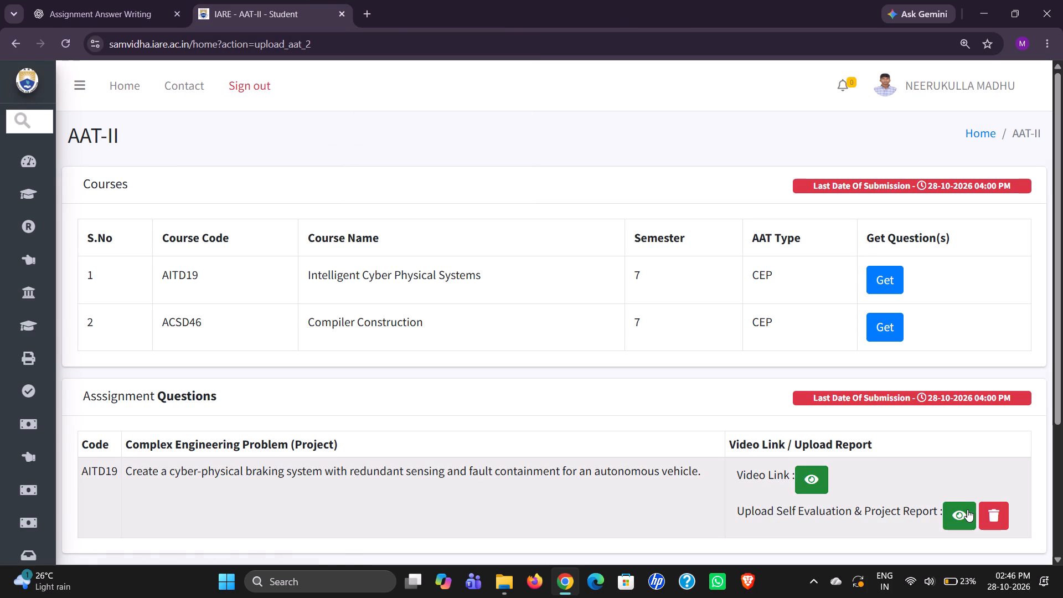
View the uploaded AITD19 and ACSD46 project report PDFs to check their contents, closing both when done.
left_click(967, 509)
scroll(793, 399, "down", 2)
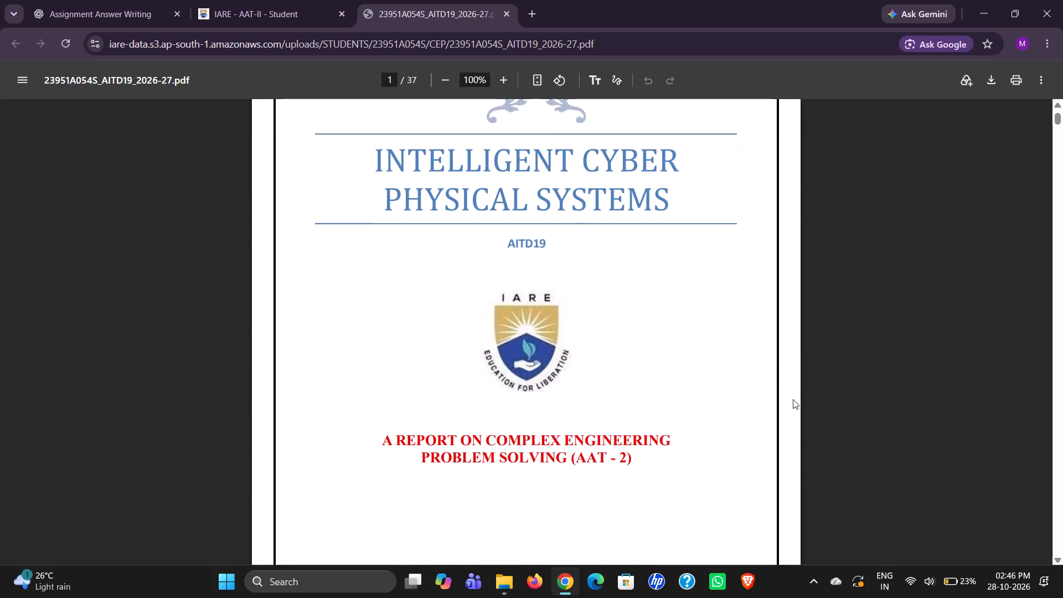
left_click(297, 0)
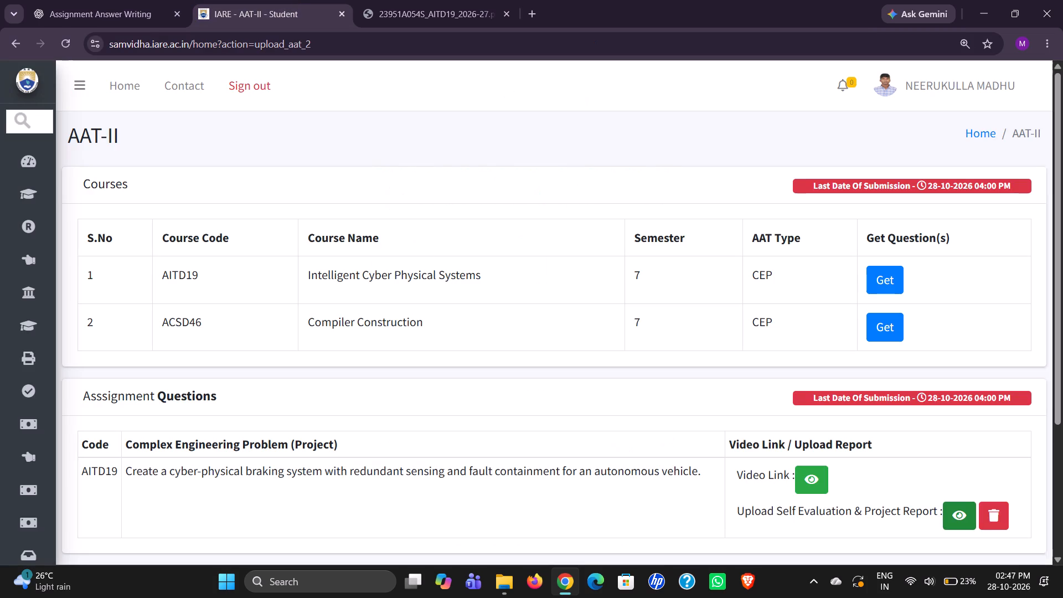
left_click(876, 320)
left_click(534, 397)
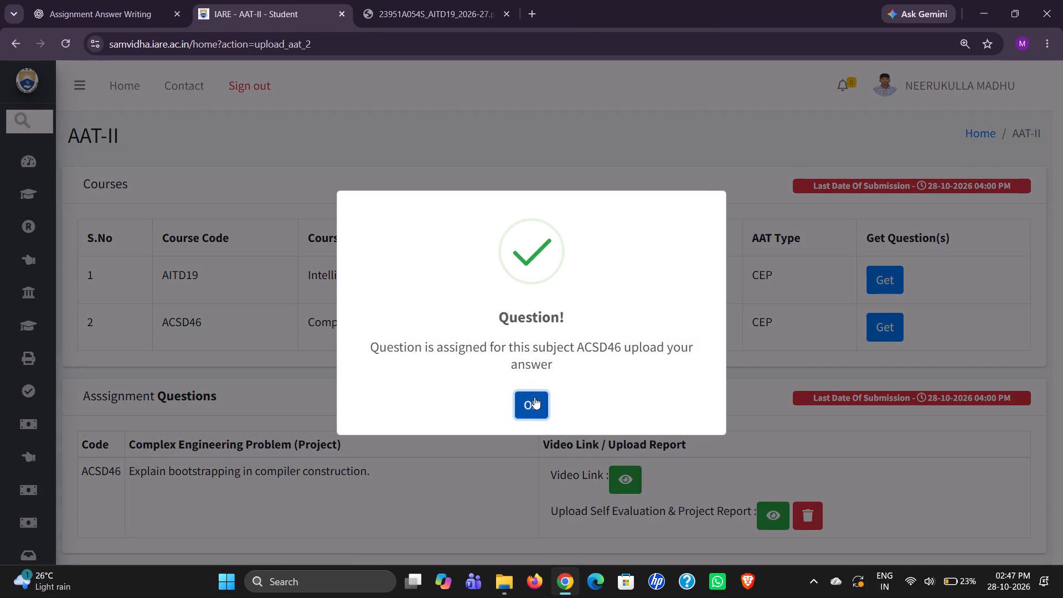
left_click(778, 524)
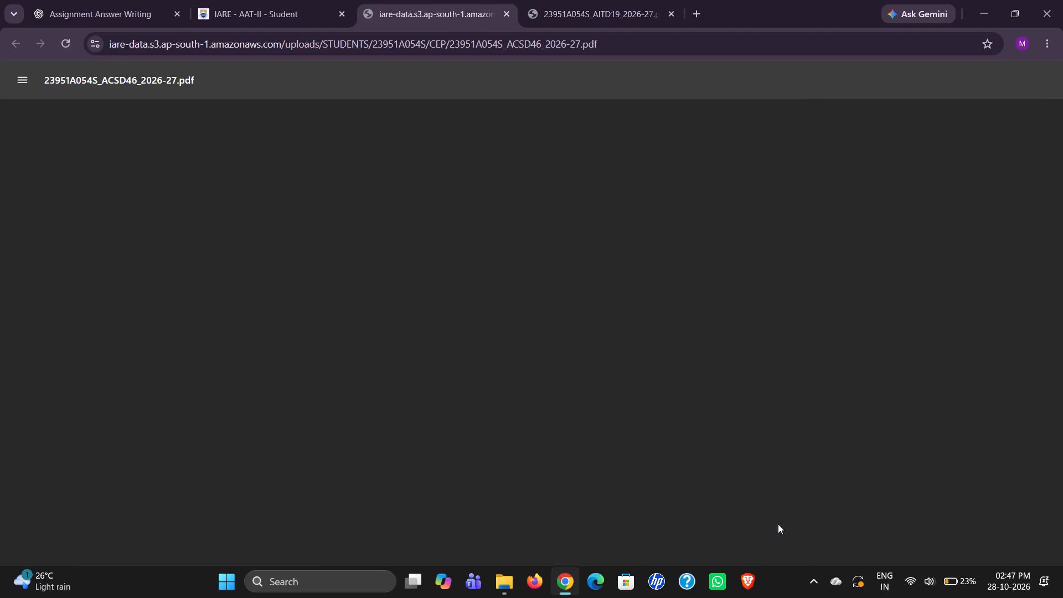
scroll(625, 393, "down", 6)
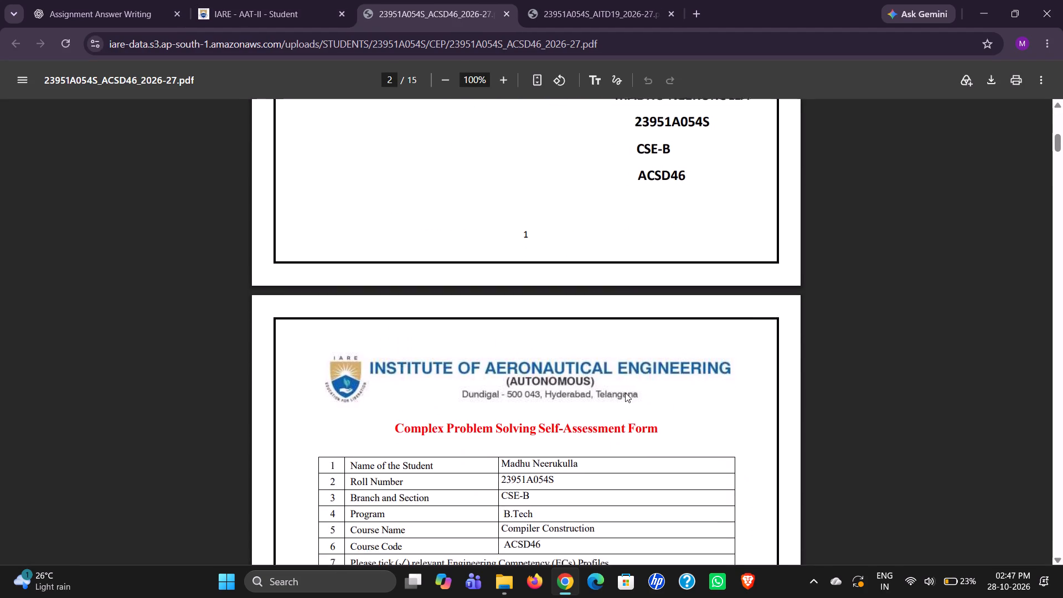
left_click(507, 13)
left_click(507, 13)
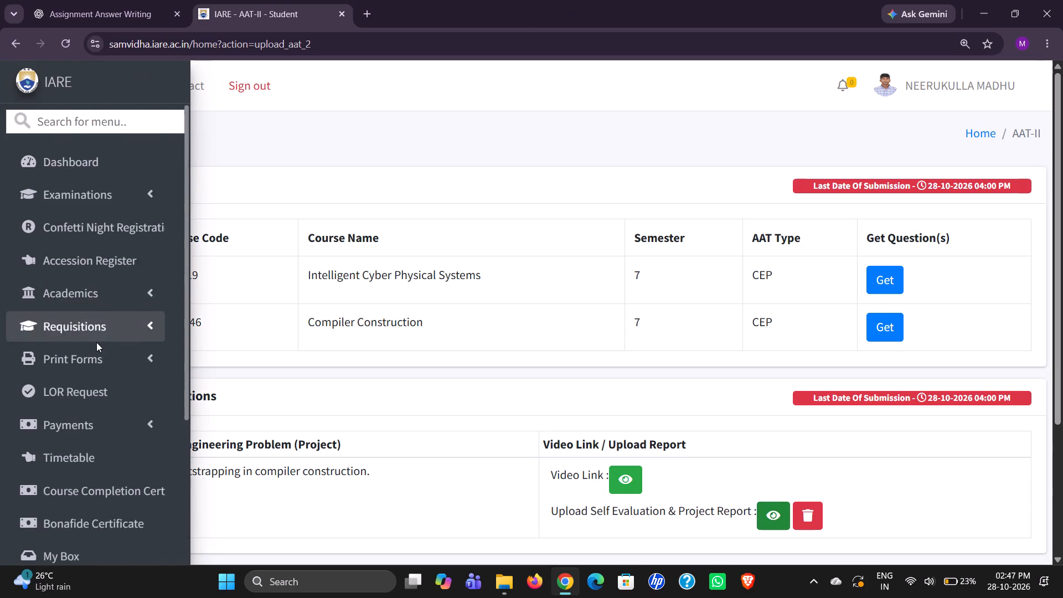
On Samvidha's AAT (Concept Video) page, check the submitted Drive links for Cluster Computing, Natural Language Processing and High Performance Computing.
scroll(96, 342, "down", 4)
left_click(98, 476)
scroll(98, 476, "down", 4)
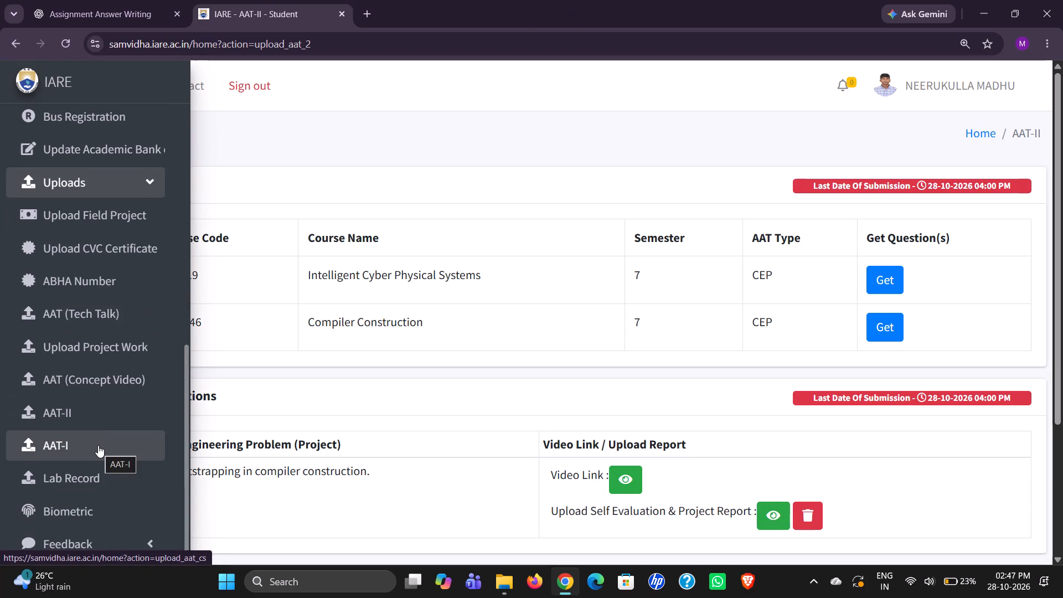
left_click(123, 379)
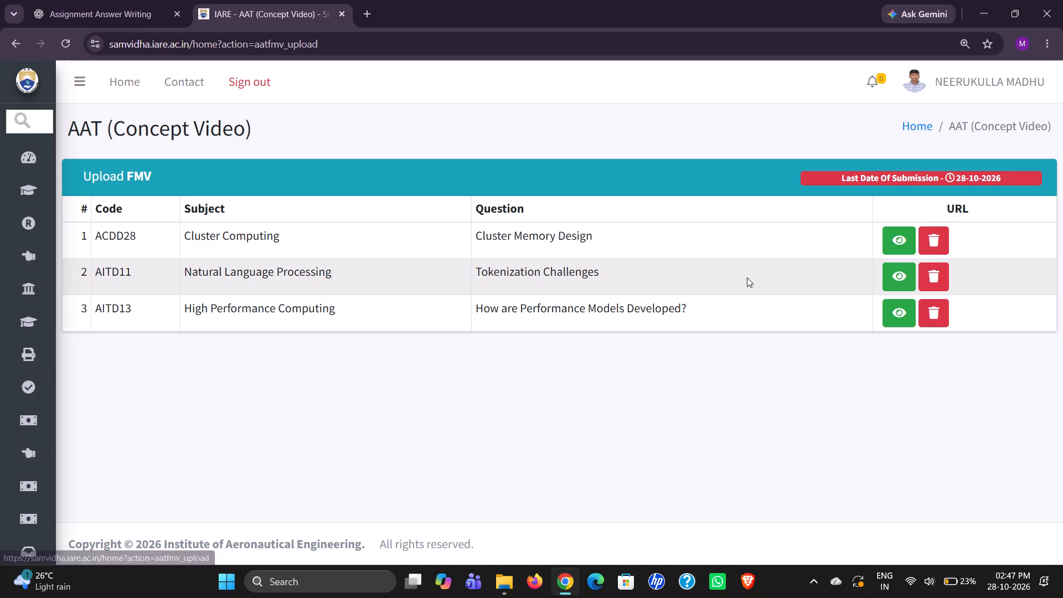
left_click(900, 238)
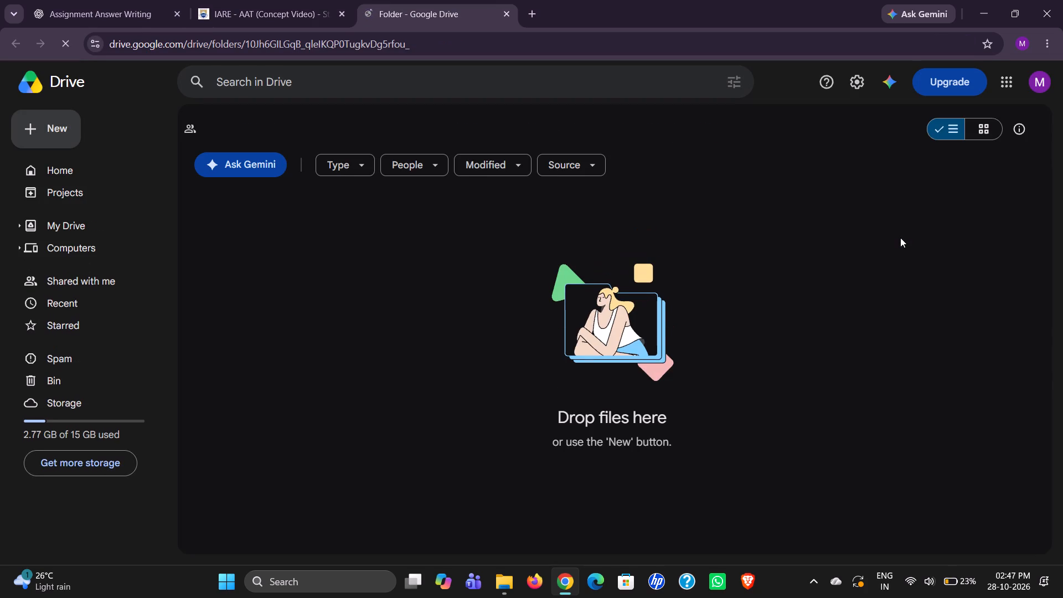
left_click(295, 0)
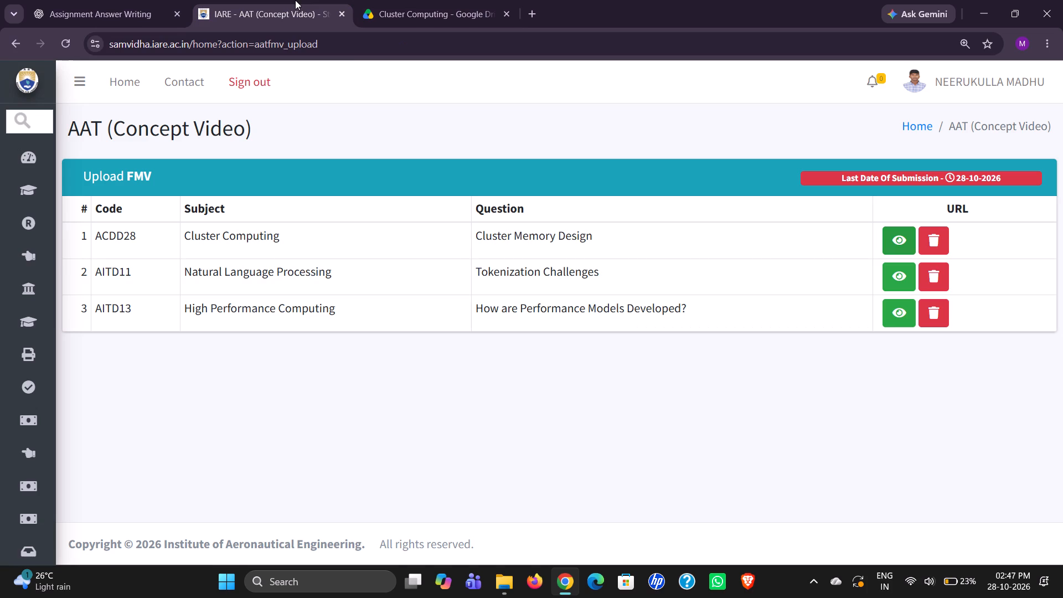
left_click(894, 274)
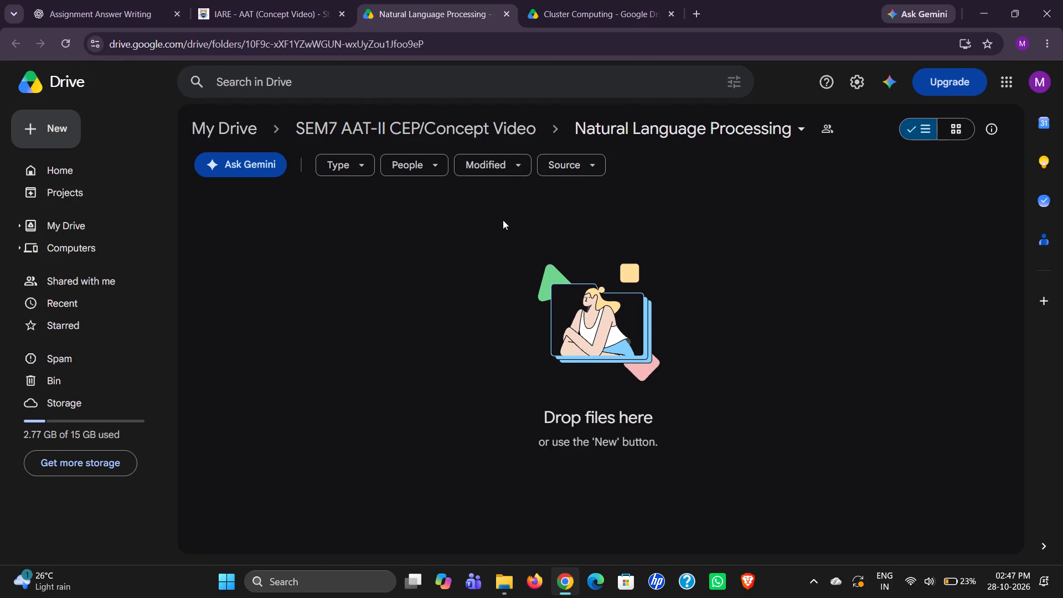
left_click(272, 0)
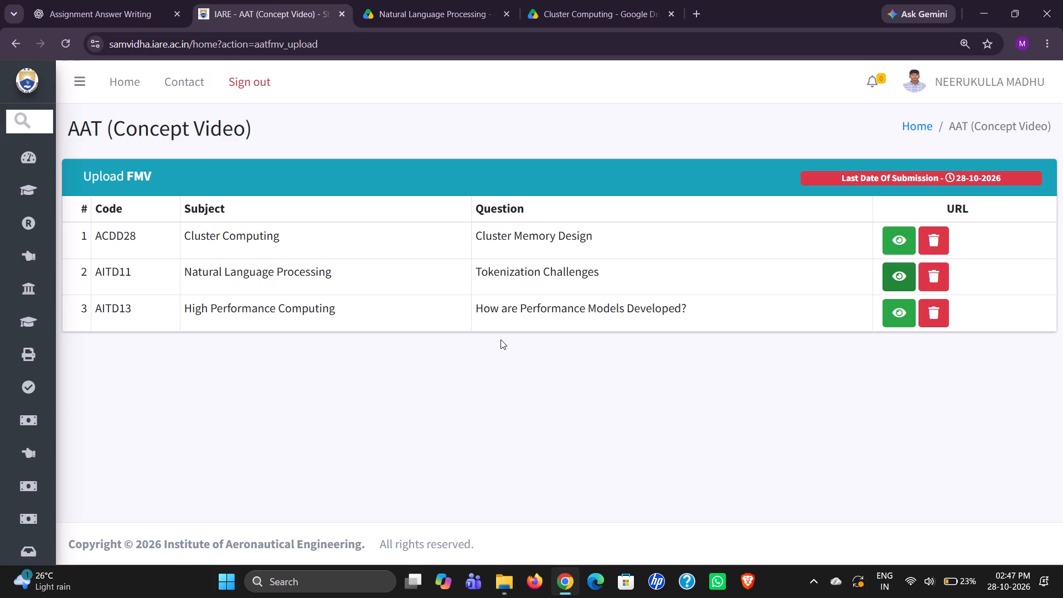
left_click(902, 318)
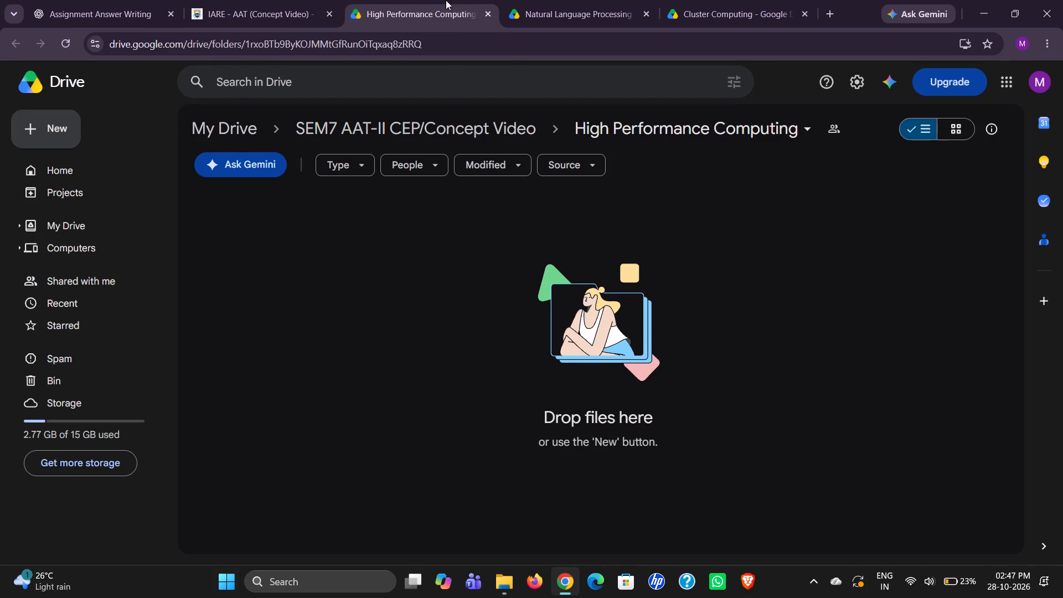
left_click(491, 12)
left_click(491, 12)
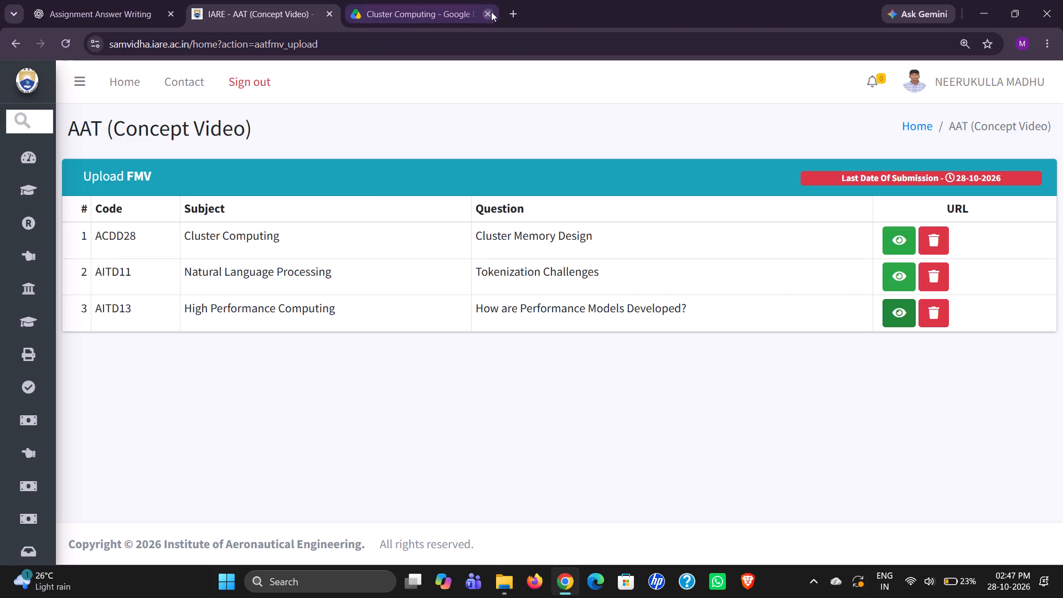
left_click(491, 12)
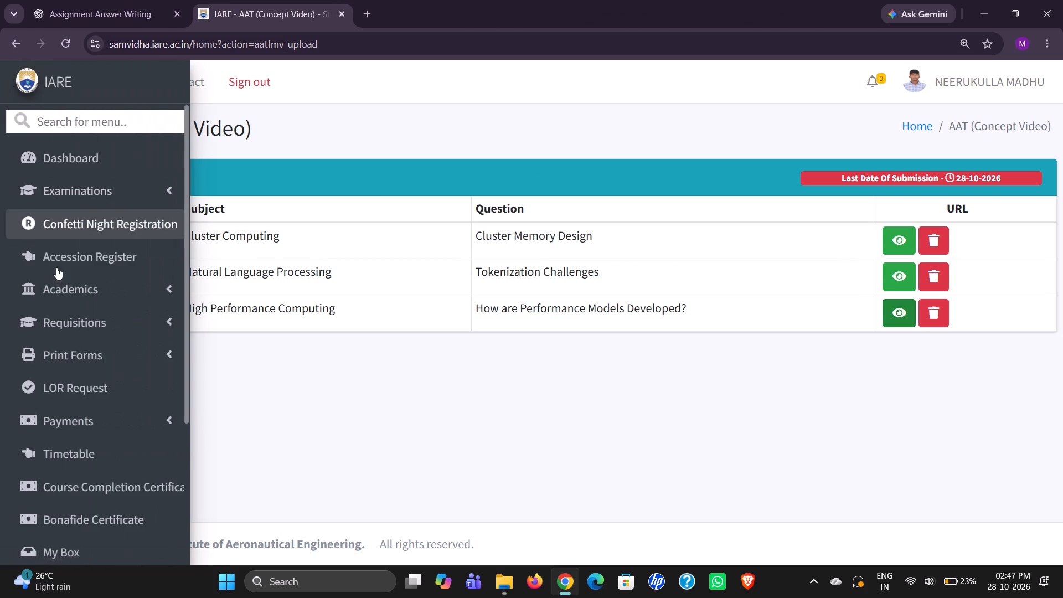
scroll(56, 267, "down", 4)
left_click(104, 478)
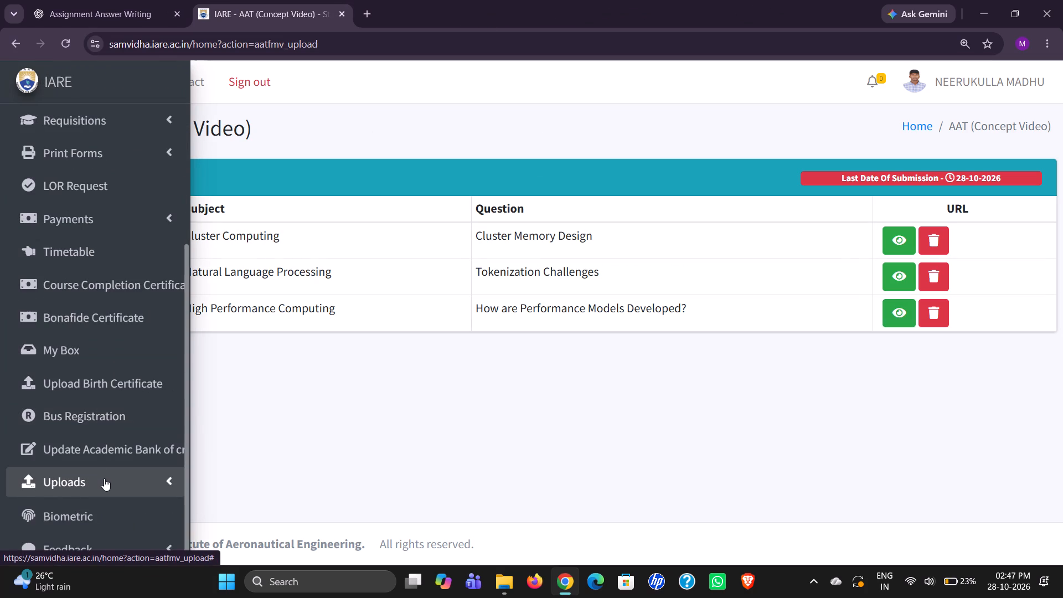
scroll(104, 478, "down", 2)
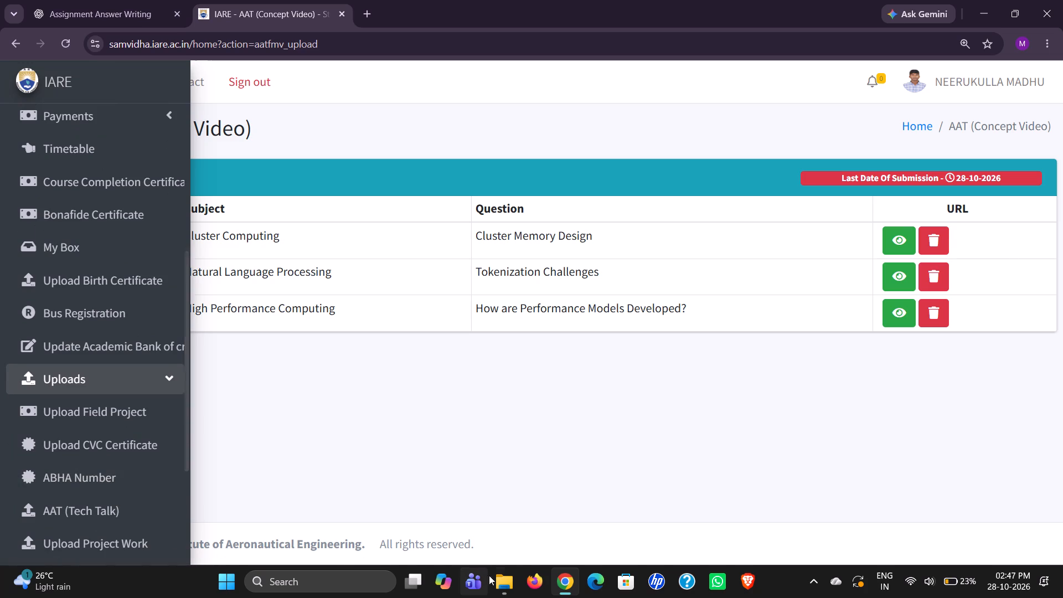
Switch to File Explorer and open the Downloads folder.
left_click(505, 583)
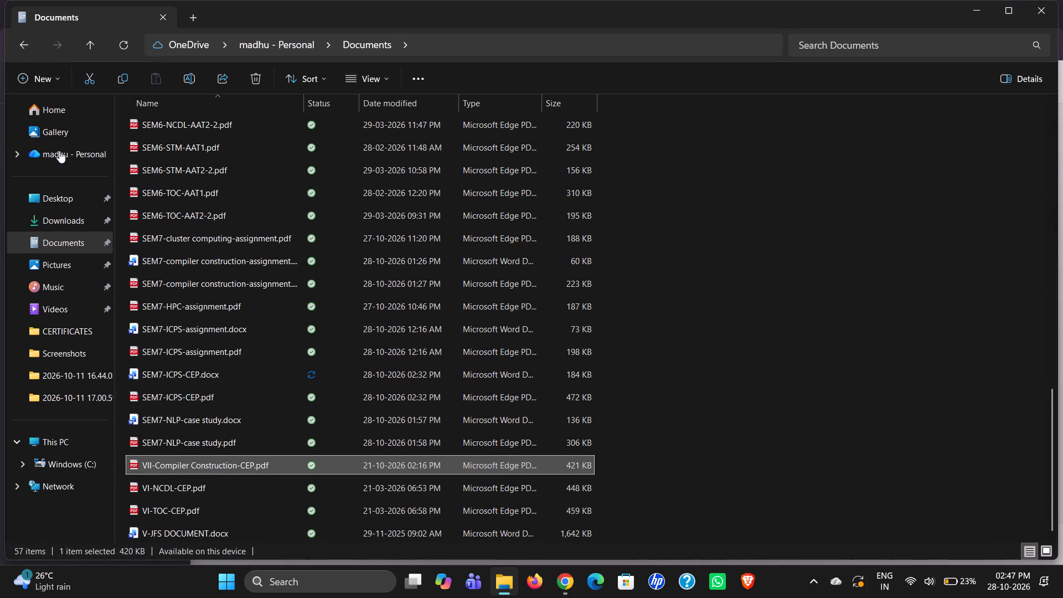
left_click(63, 220)
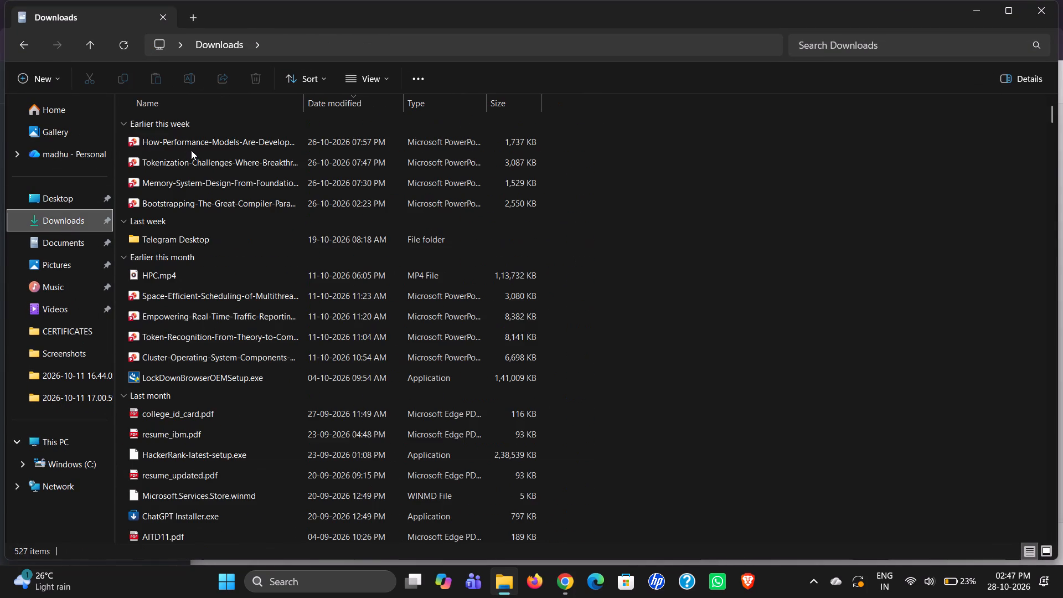